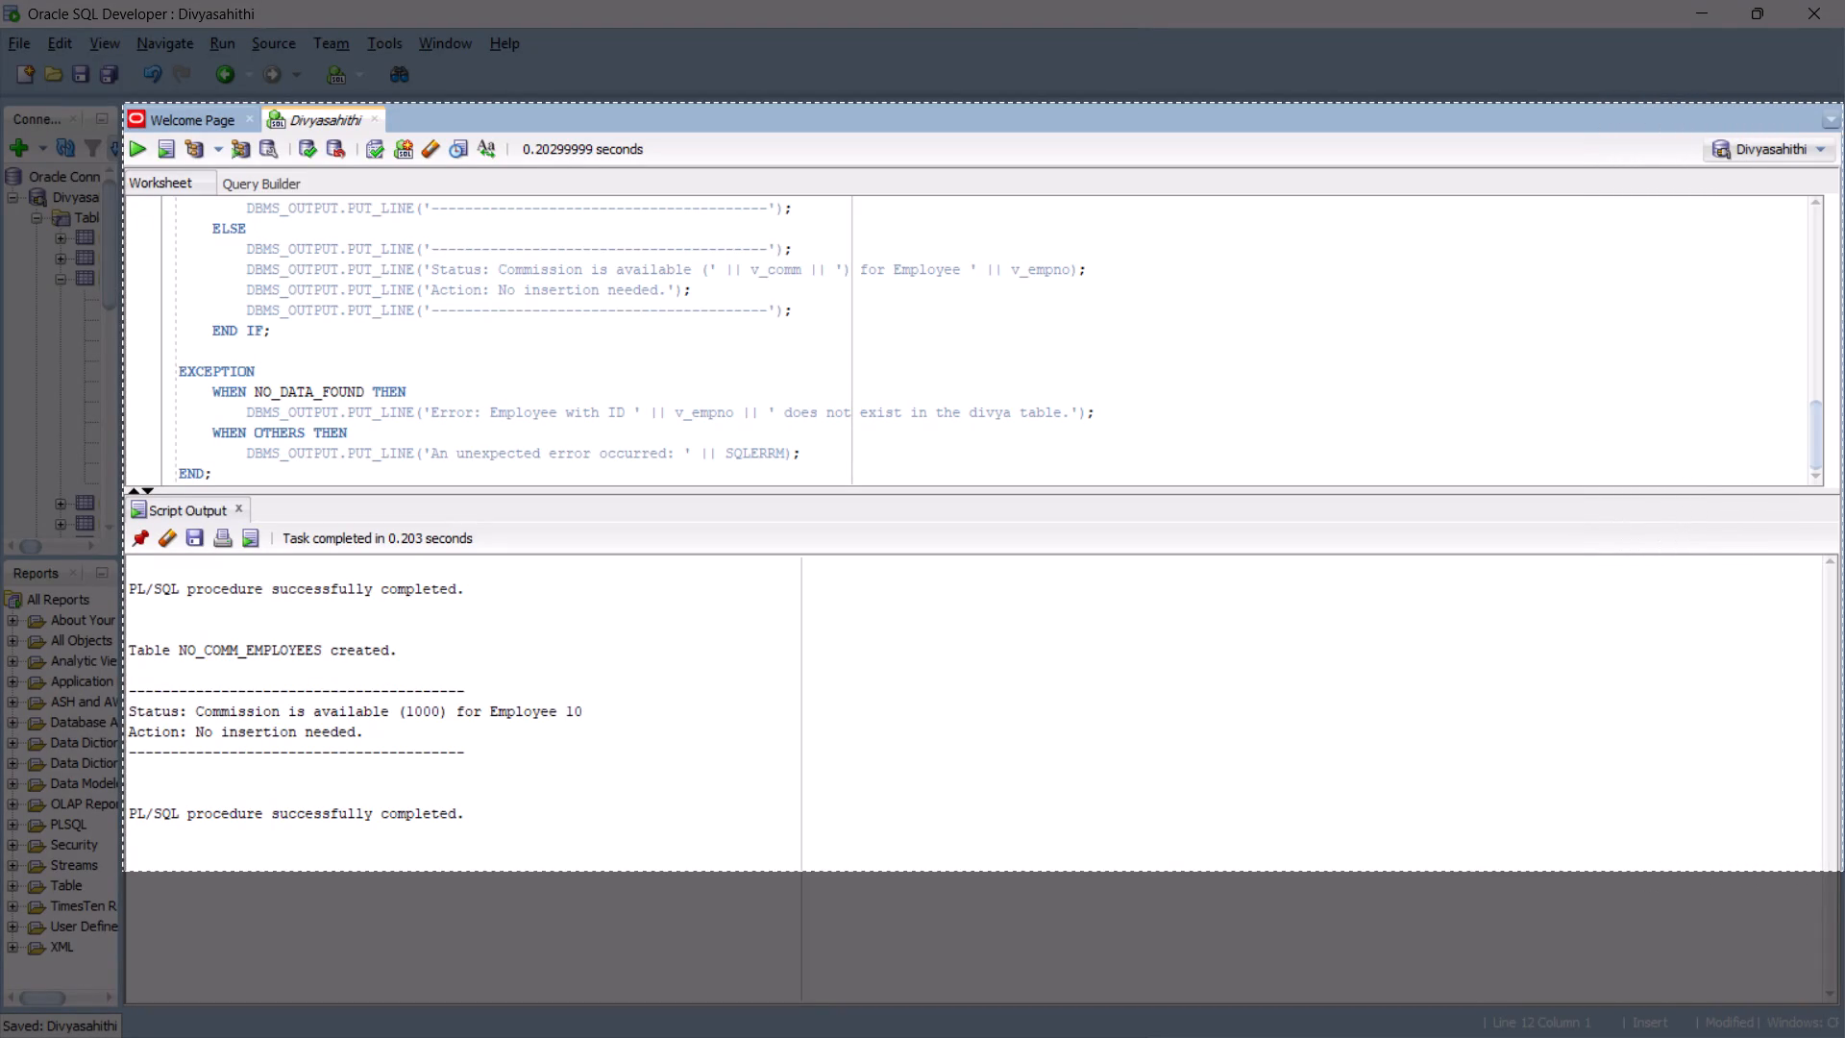
Enlarge the worksheet area and close the script output pane.
{"action": "left_click_drag", "start_coordinate": [1144, 493], "coordinate": [1045, 527]}
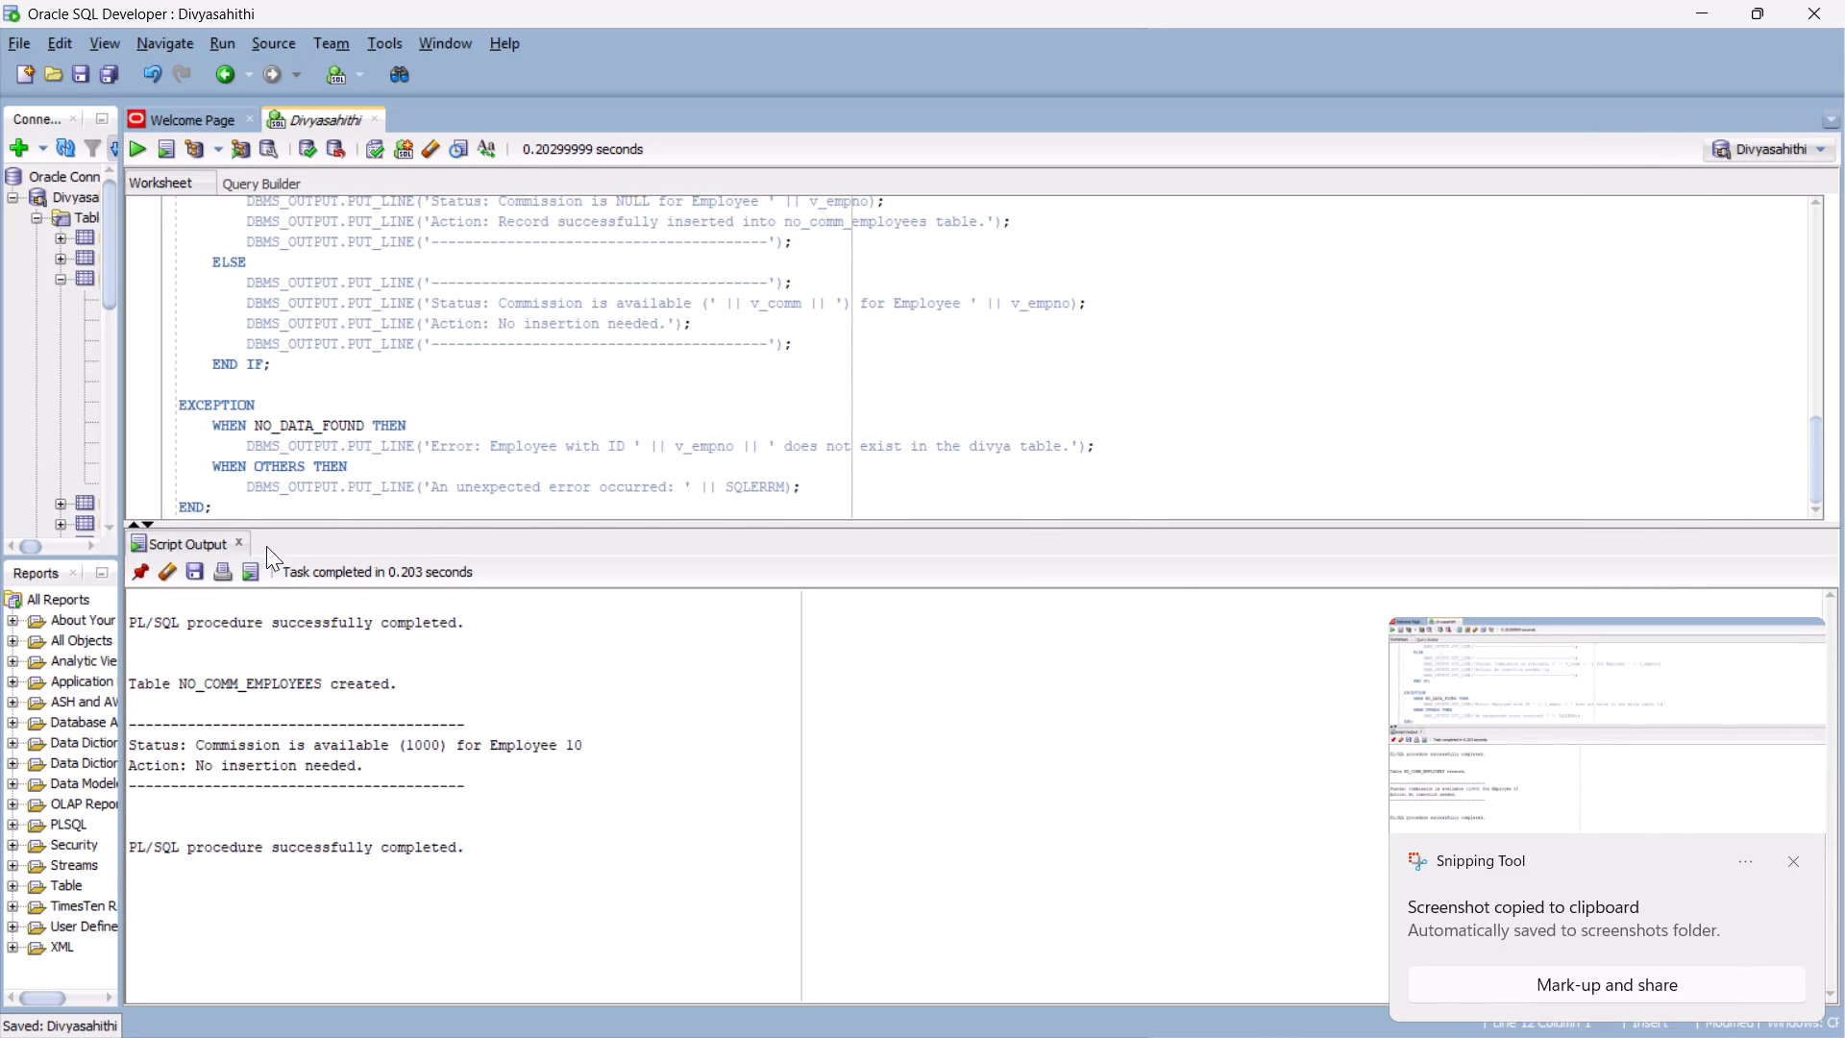
{"action": "left_click", "coordinate": [244, 545]}
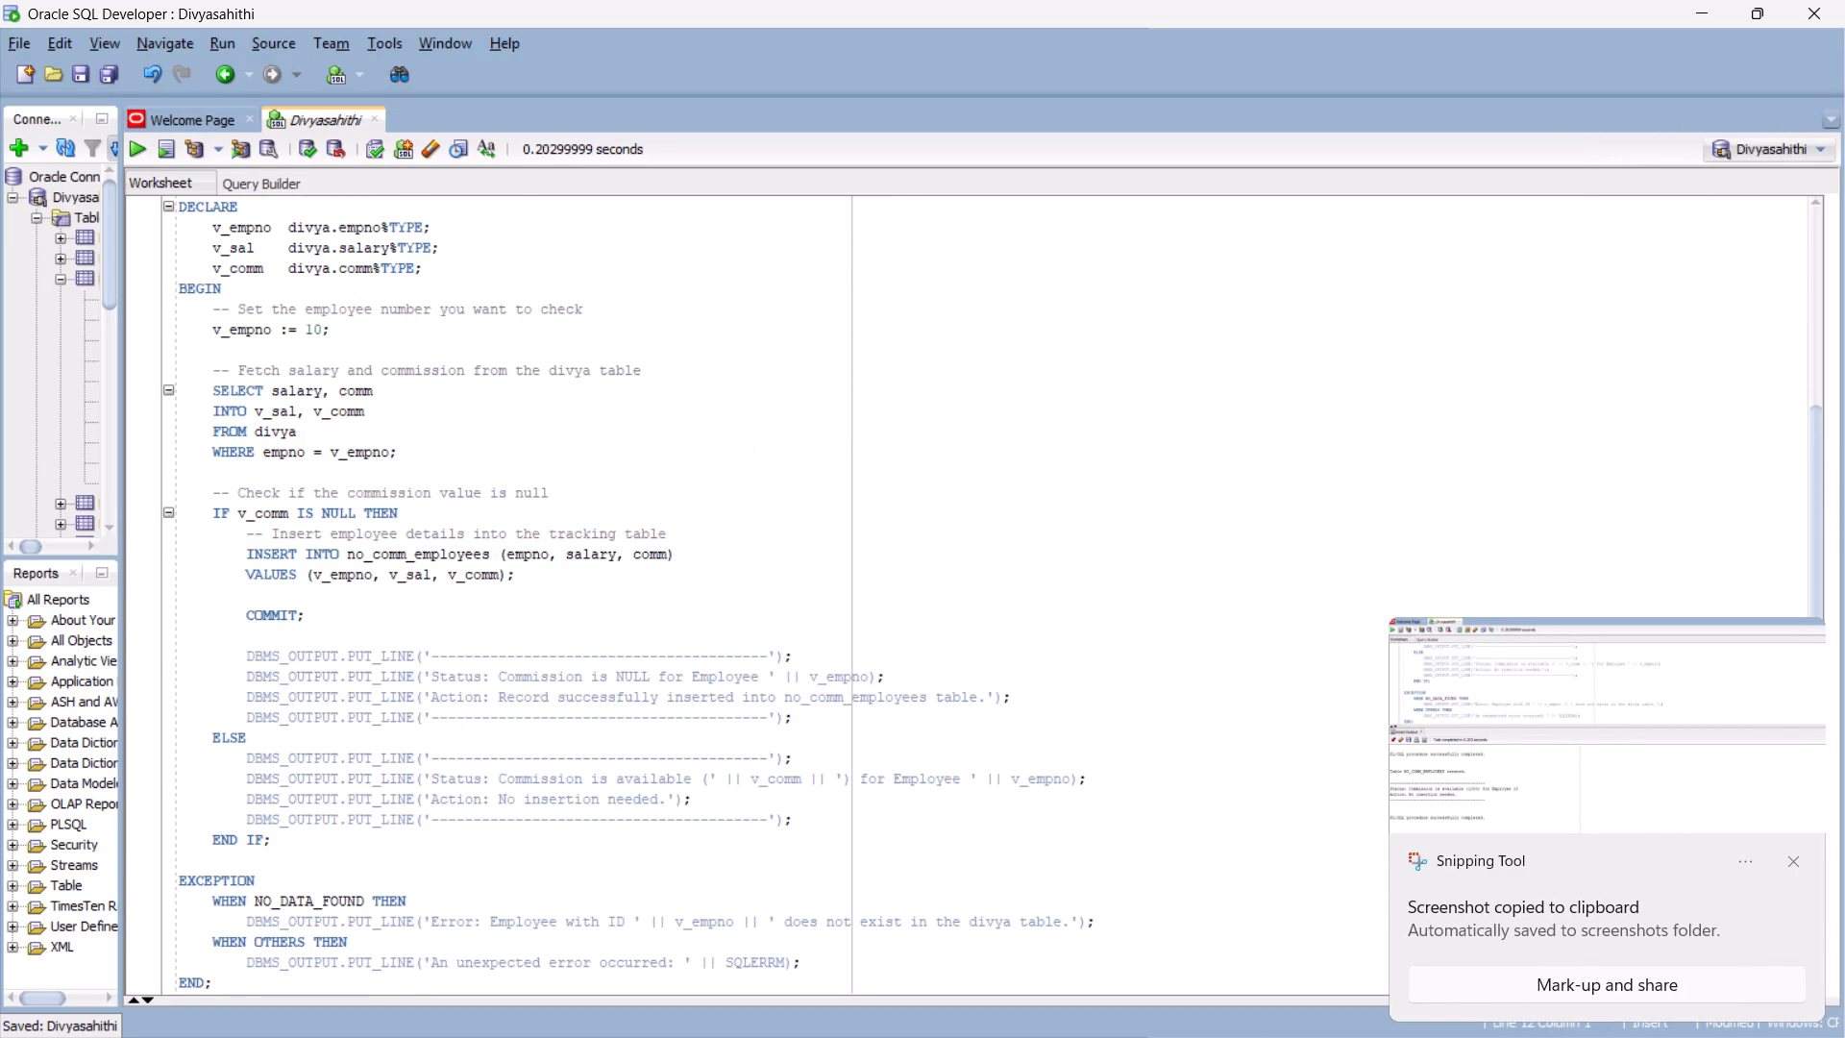
Remove the blank line above COMMIT in the IF block and align COMMIT with the INSERT statement.
{"action": "scroll", "coordinate": [621, 428], "scroll_direction": "up", "scroll_amount": 5}
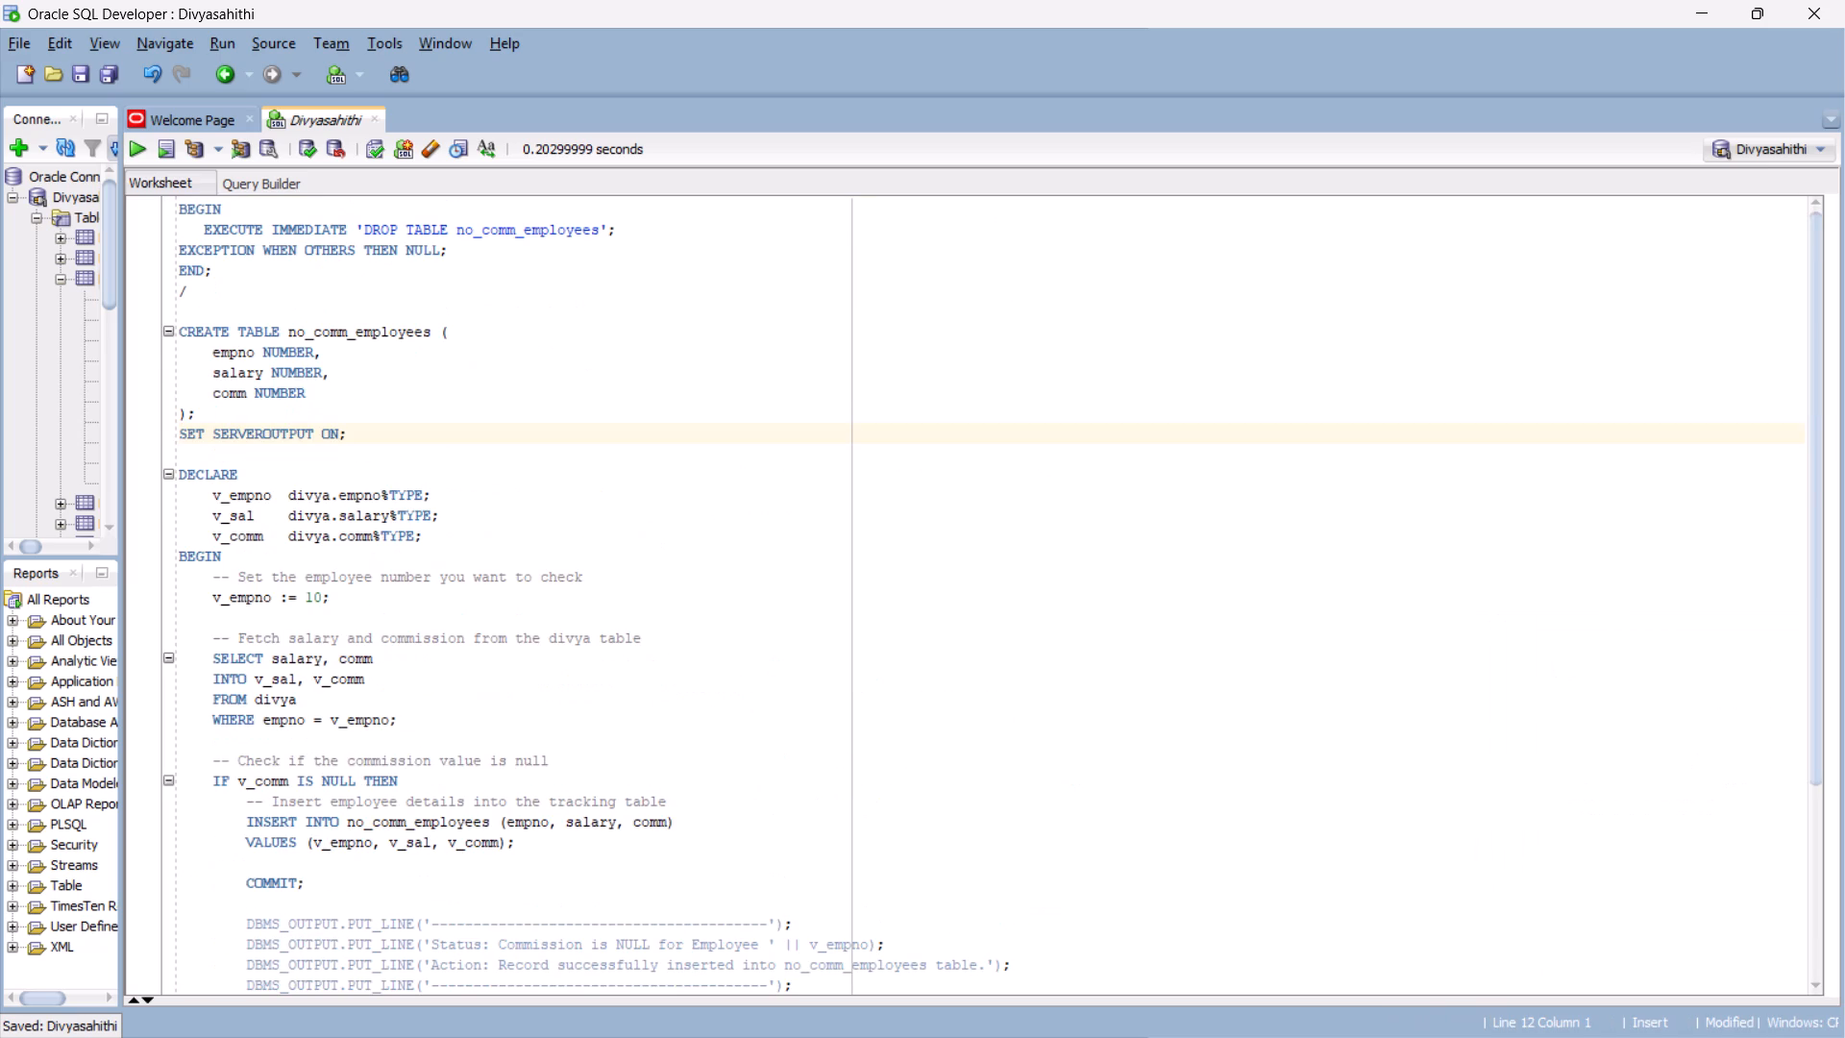
{"action": "left_click", "coordinate": [258, 858]}
{"action": "key", "text": "Delete"}
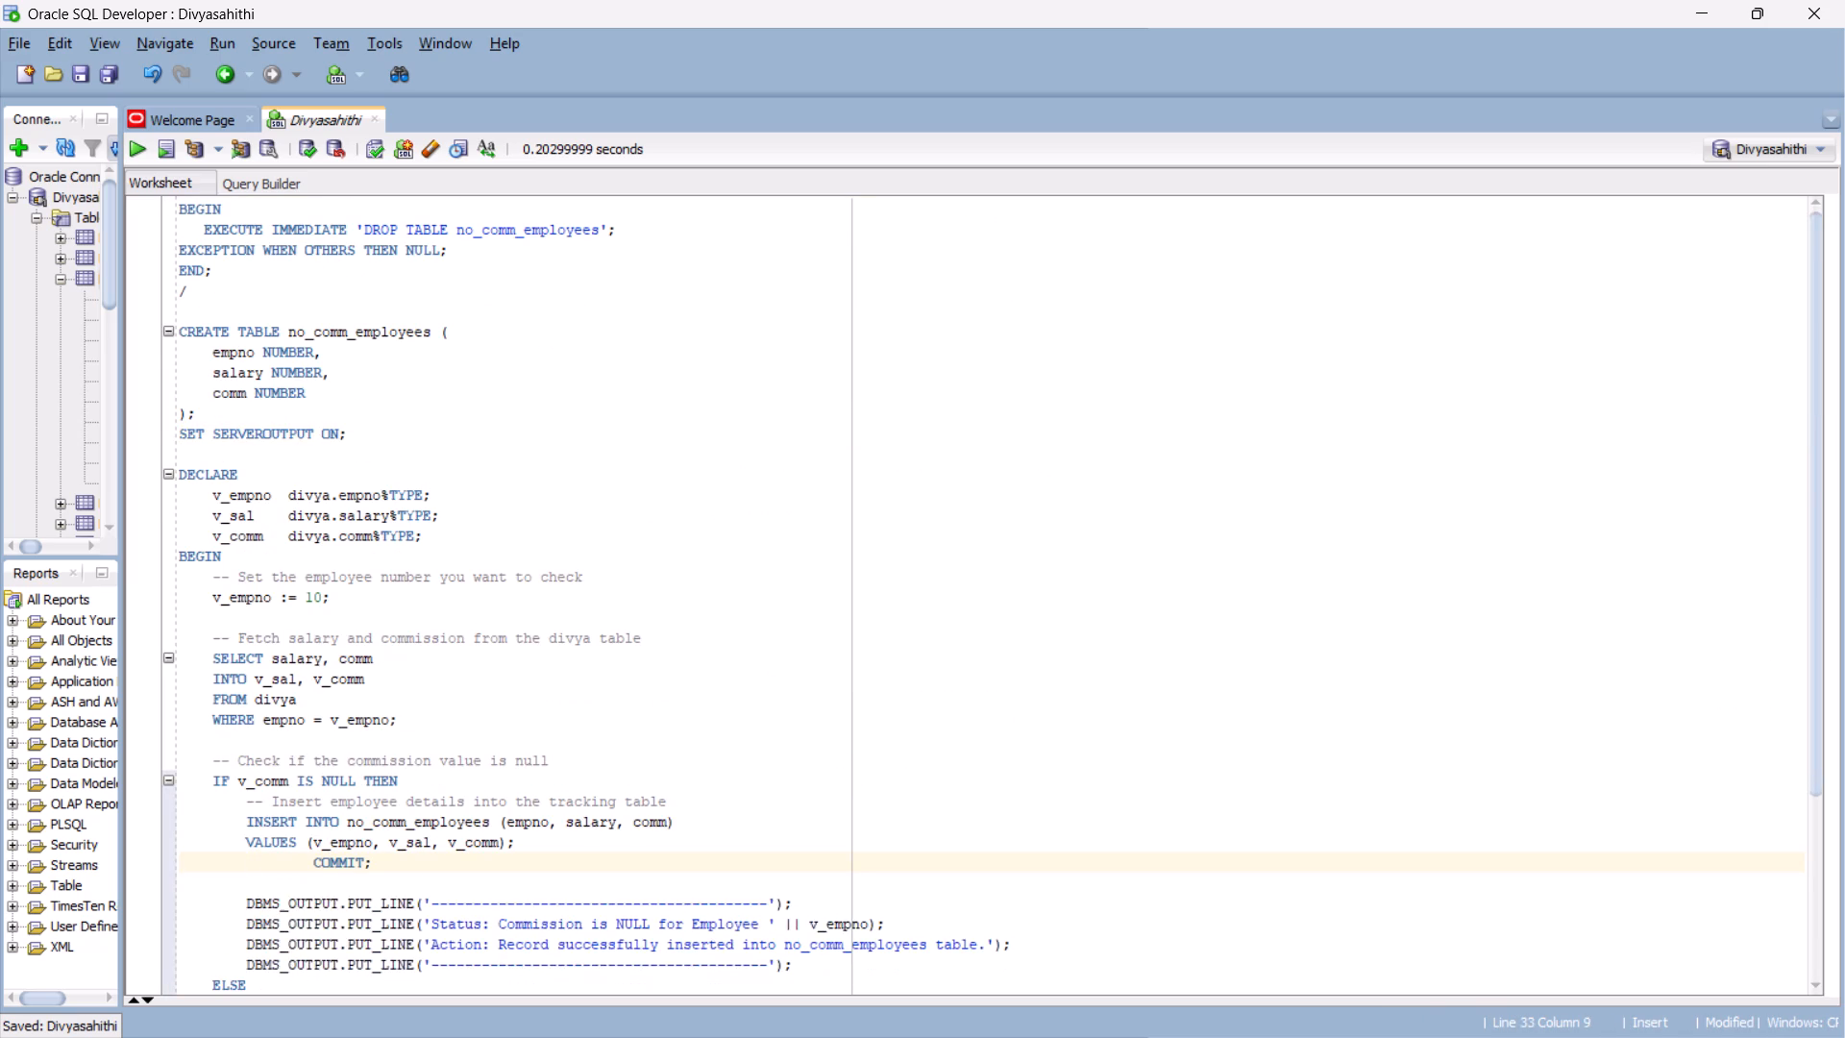
{"action": "key", "text": "Delete"}
{"action": "key", "text": "Delete"}
{"action": "key", "text": "Delete"}
{"action": "key", "text": "Delete"}
{"action": "key", "text": "Delete"}
{"action": "key", "text": "Delete"}
{"action": "key", "text": "Delete"}
{"action": "key", "text": "Delete"}
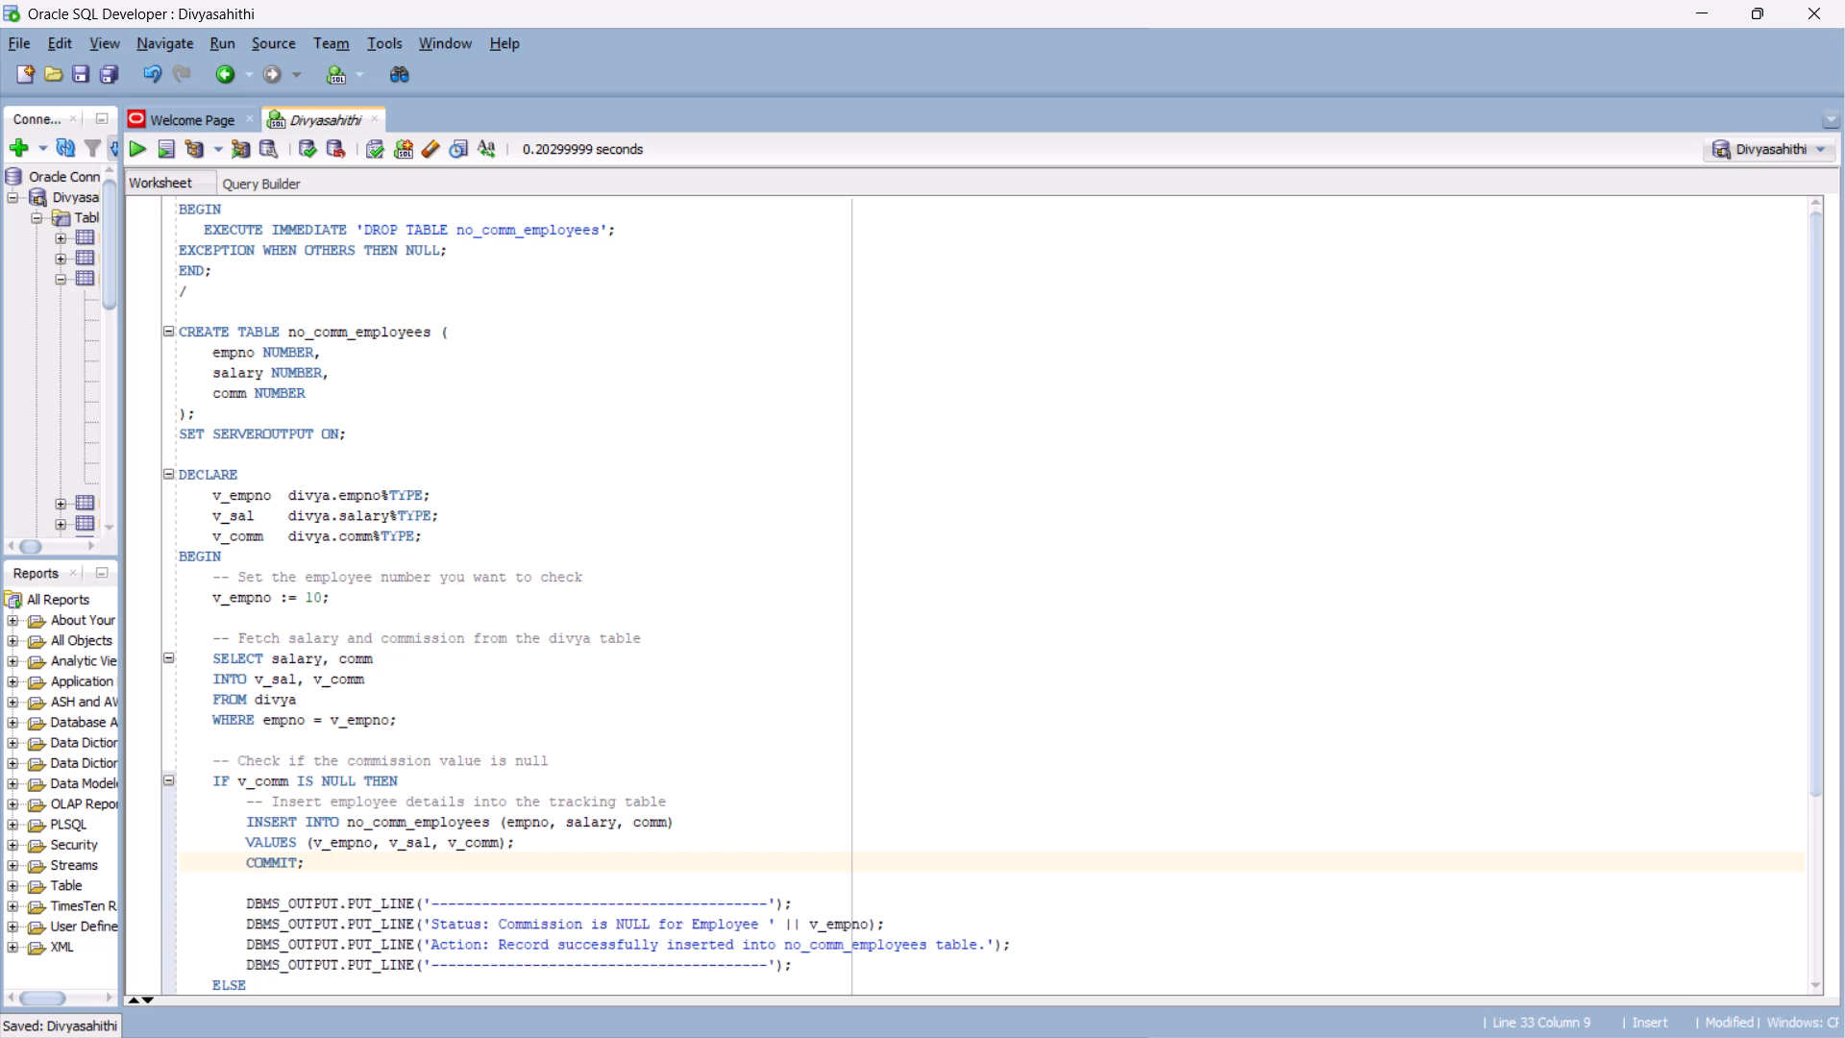
Remove the blank line below COMMIT and align the first DBMS_OUTPUT.PUT_LINE statement with it.
{"action": "key", "text": "Down"}
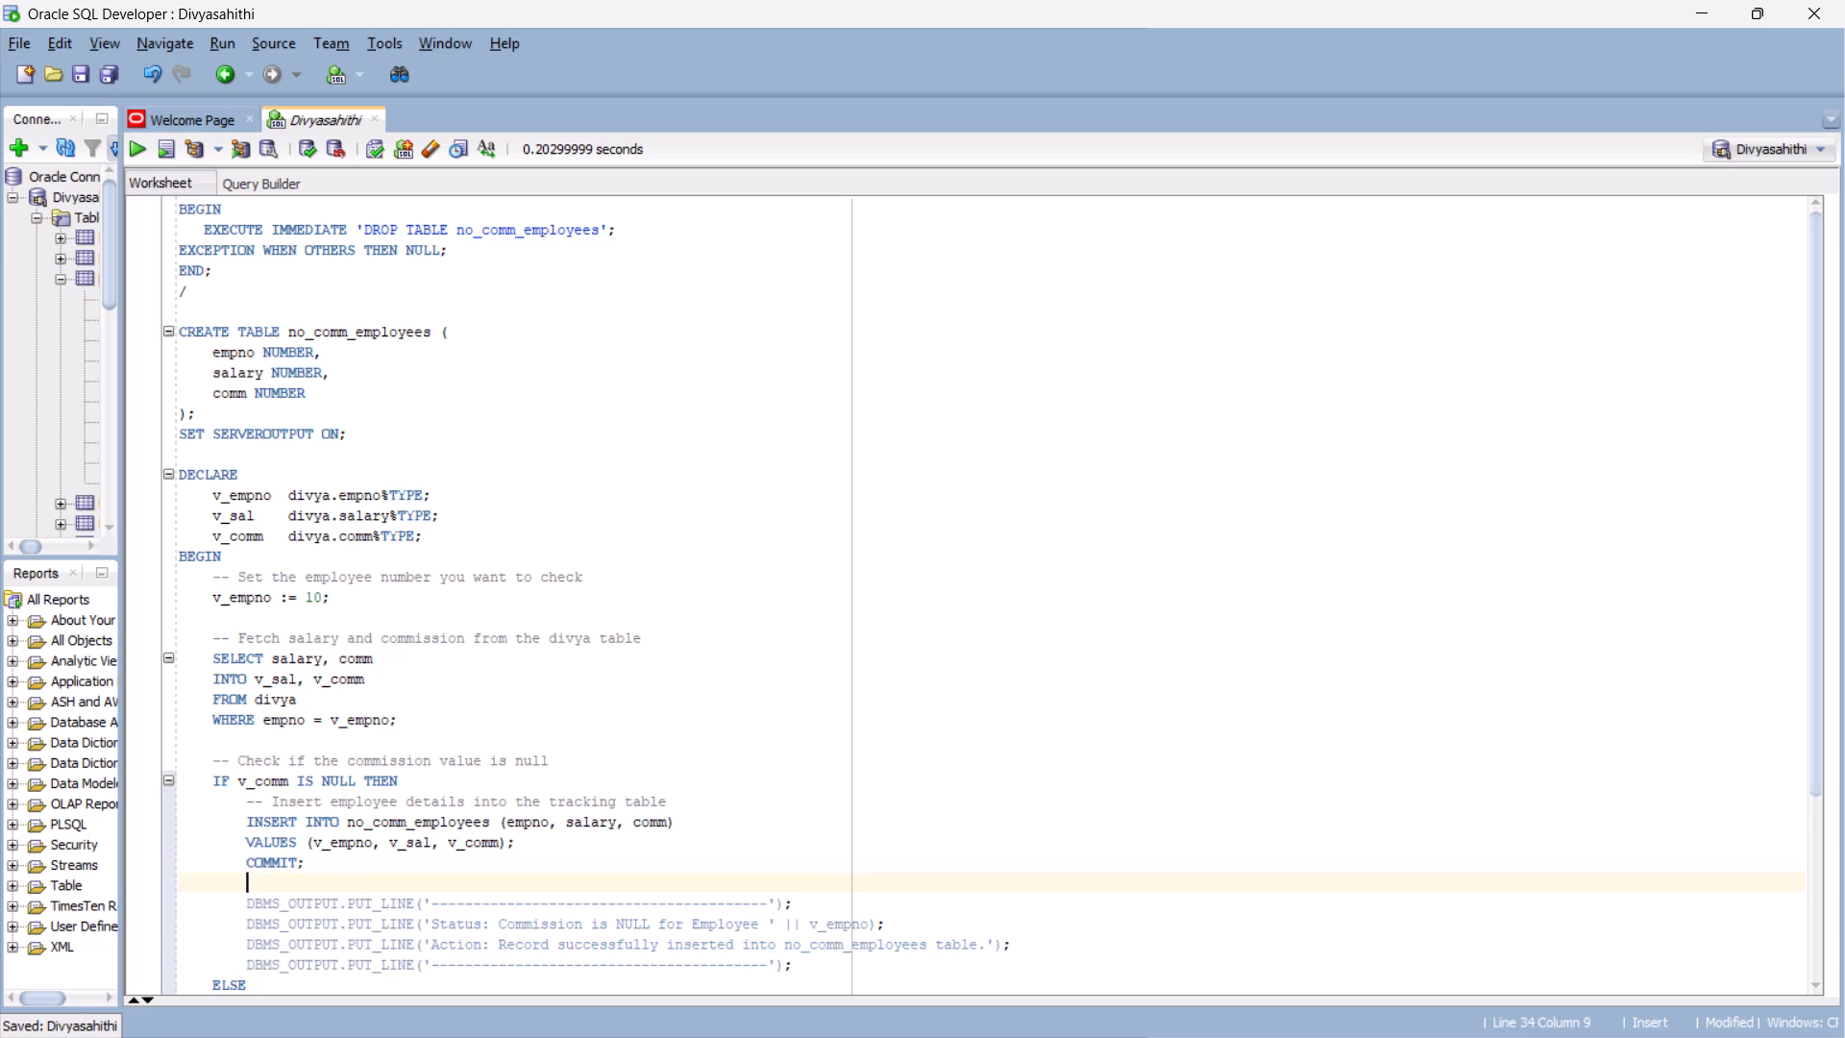
{"action": "key", "text": "Delete"}
{"action": "key", "text": "Delete"}
{"action": "key", "text": "Delete"}
{"action": "key", "text": "Delete"}
{"action": "key", "text": "Delete"}
{"action": "key", "text": "Delete"}
{"action": "key", "text": "Delete"}
{"action": "key", "text": "Delete"}
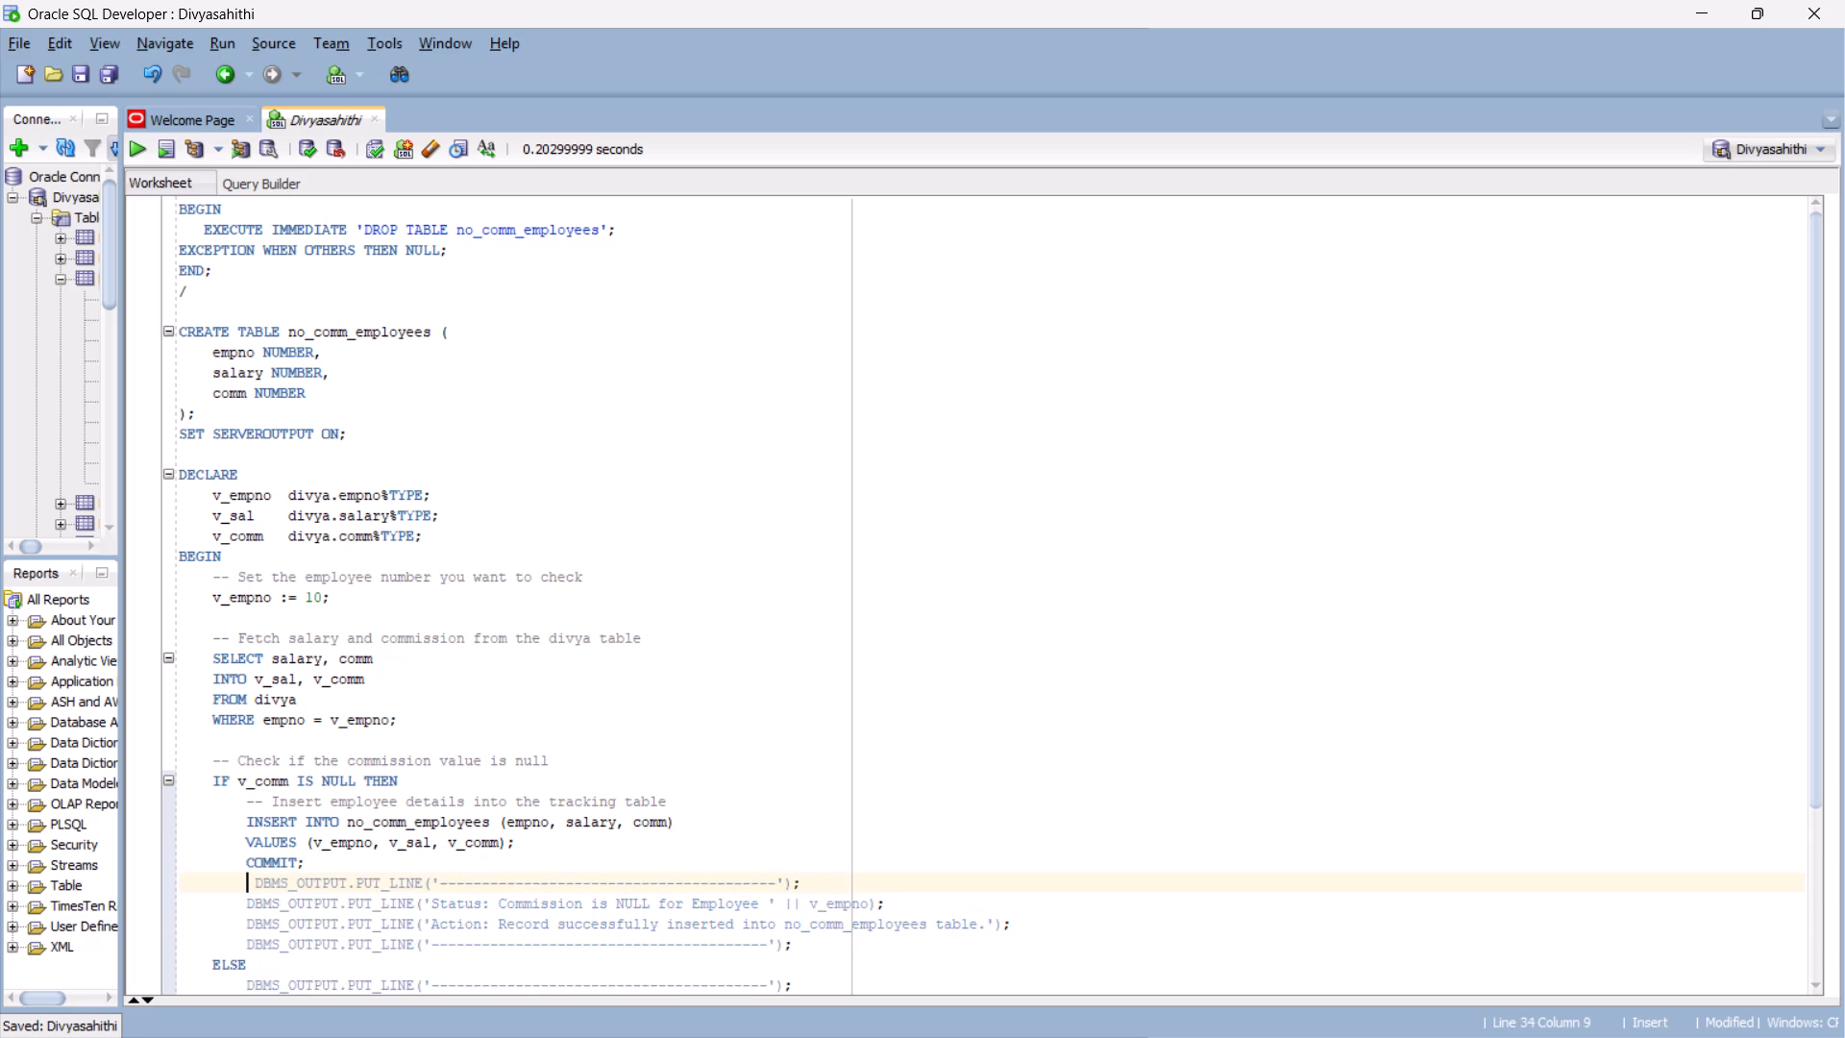
{"action": "key", "text": "Delete"}
Capture a screenshot of the whole worksheet area, from its toolbar down to the last visible line of code.
{"action": "key", "text": "Print"}
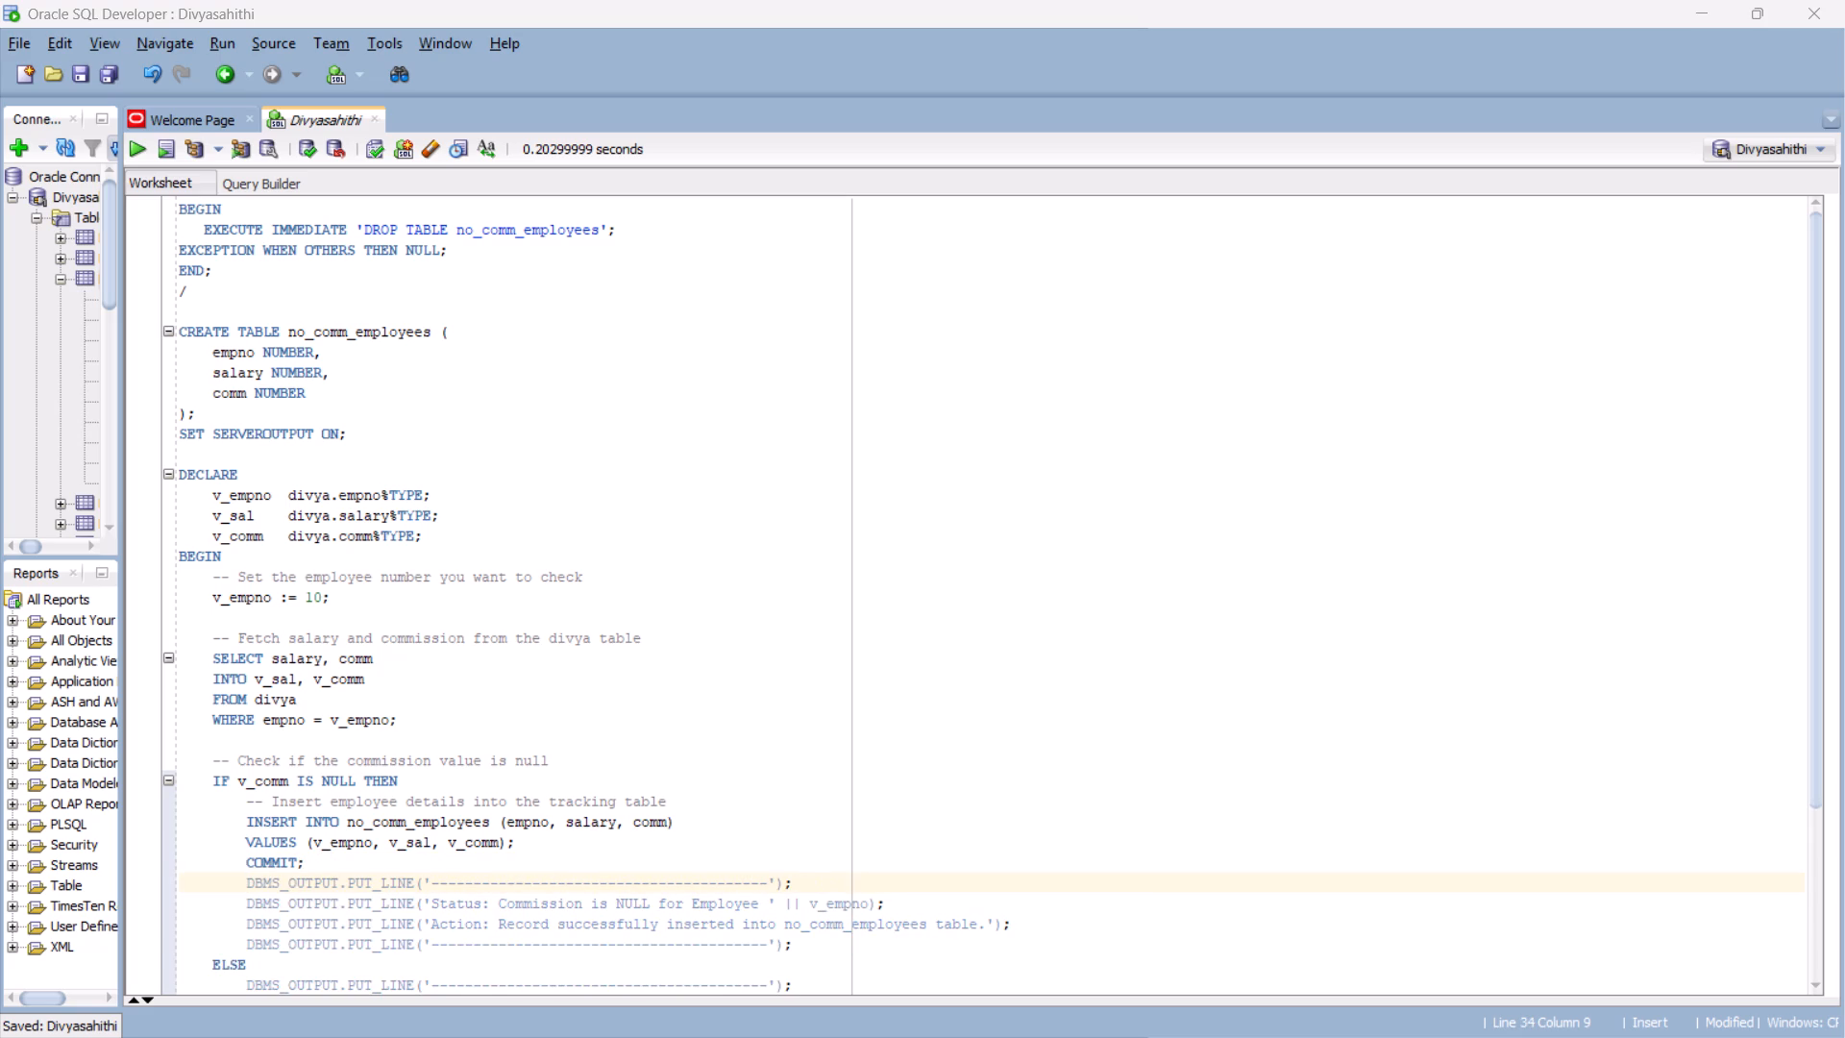
{"action": "left_click_drag", "start_coordinate": [125, 137], "coordinate": [1269, 892]}
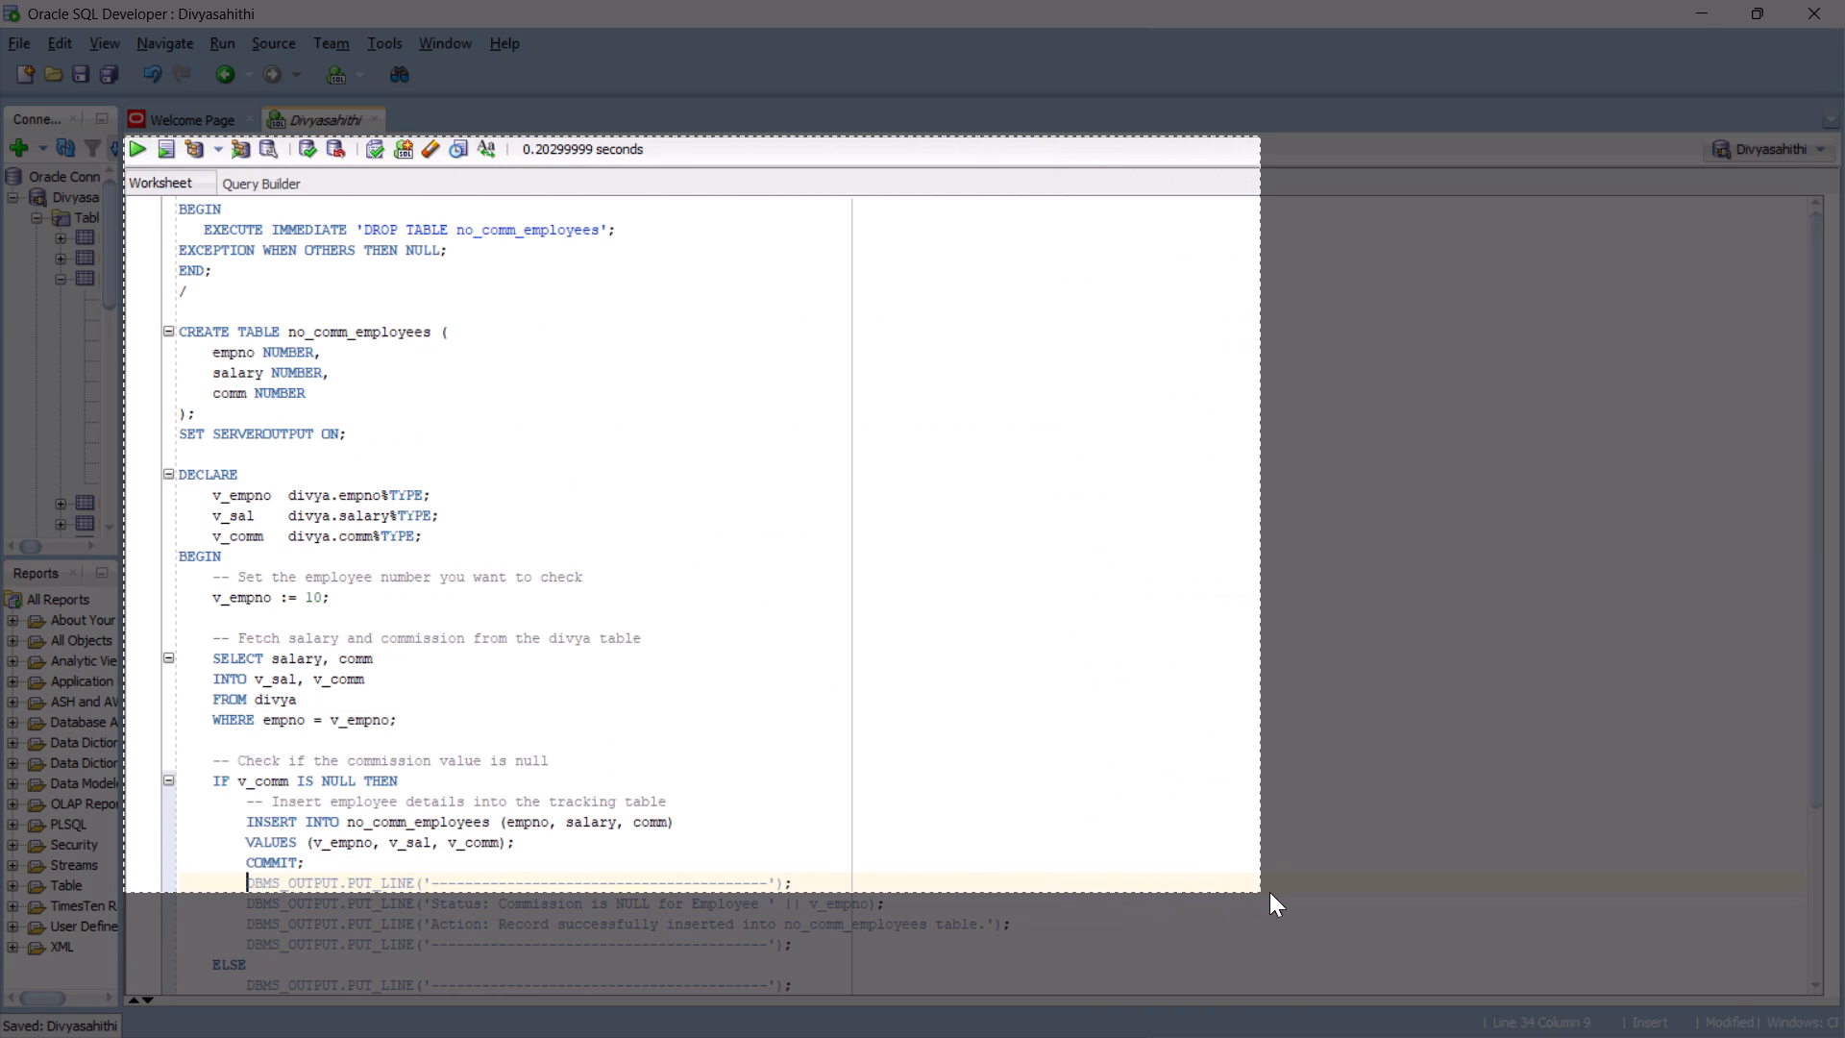
{"action": "left_click_drag", "start_coordinate": [1269, 892], "coordinate": [1693, 1034]}
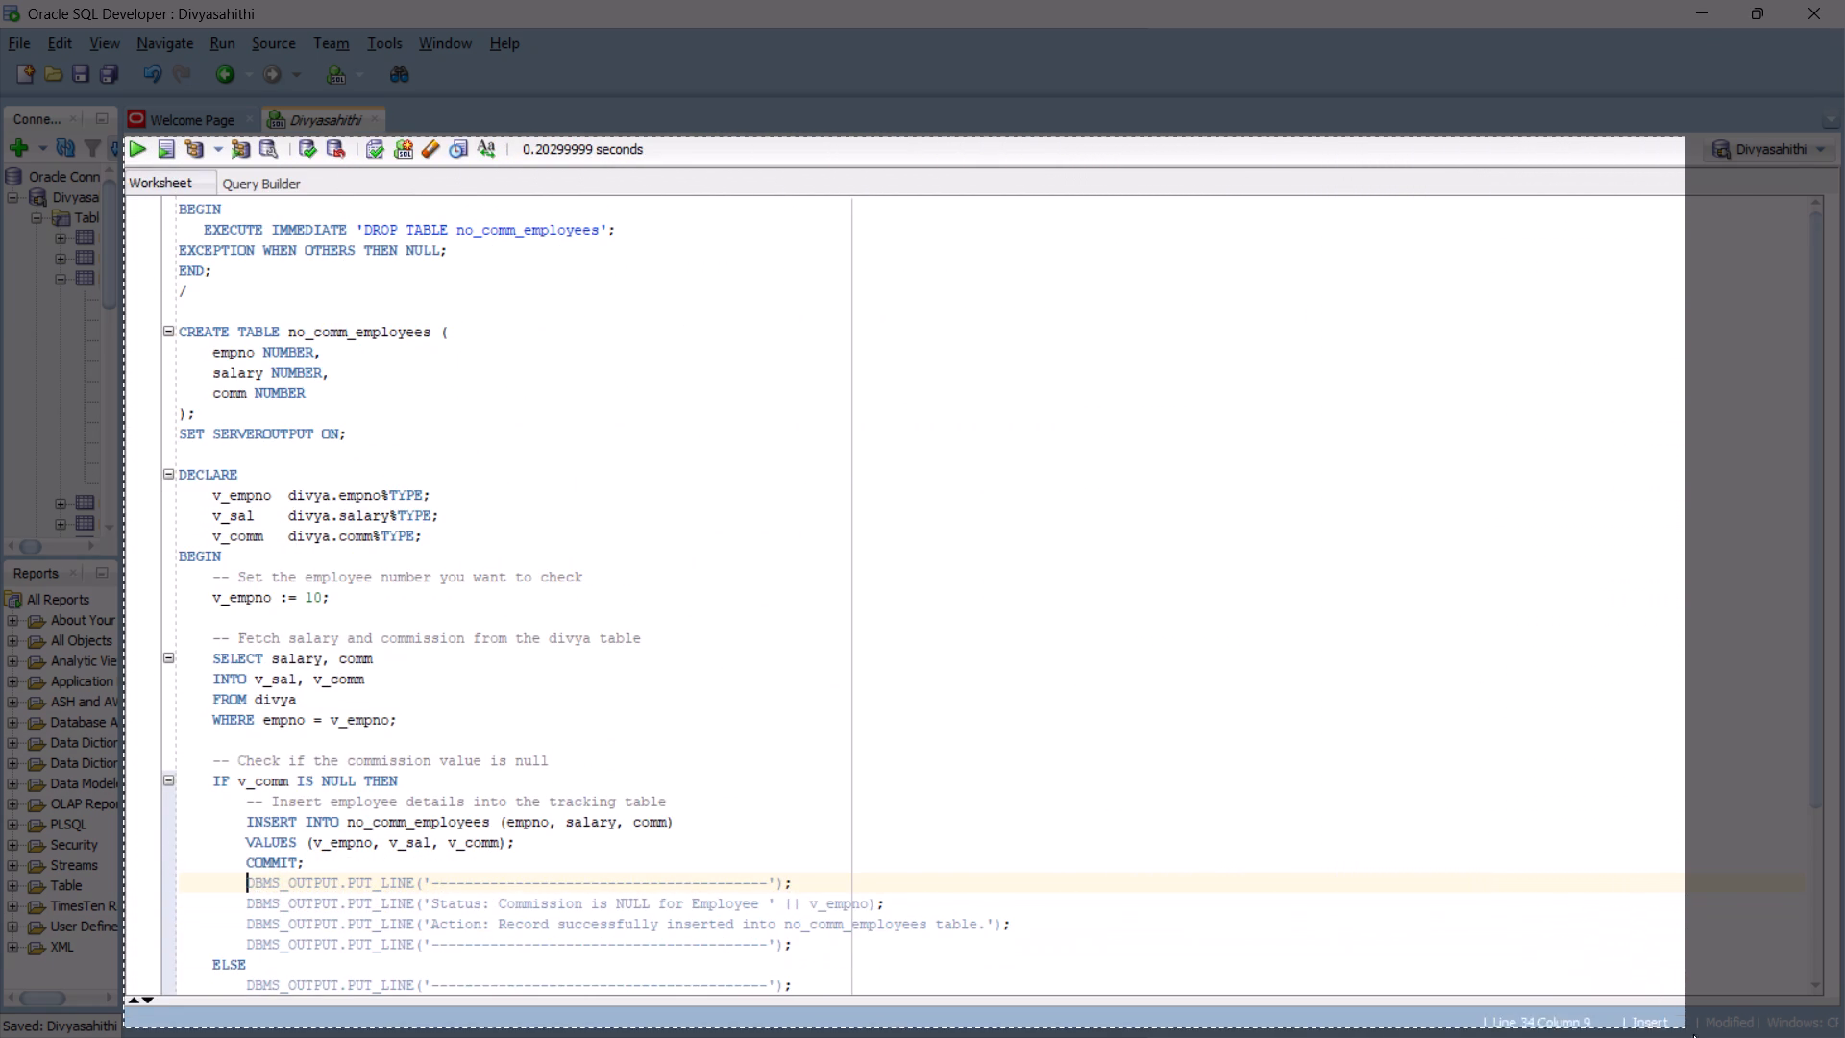
{"action": "left_click_drag", "start_coordinate": [1693, 1034], "coordinate": [1844, 1009]}
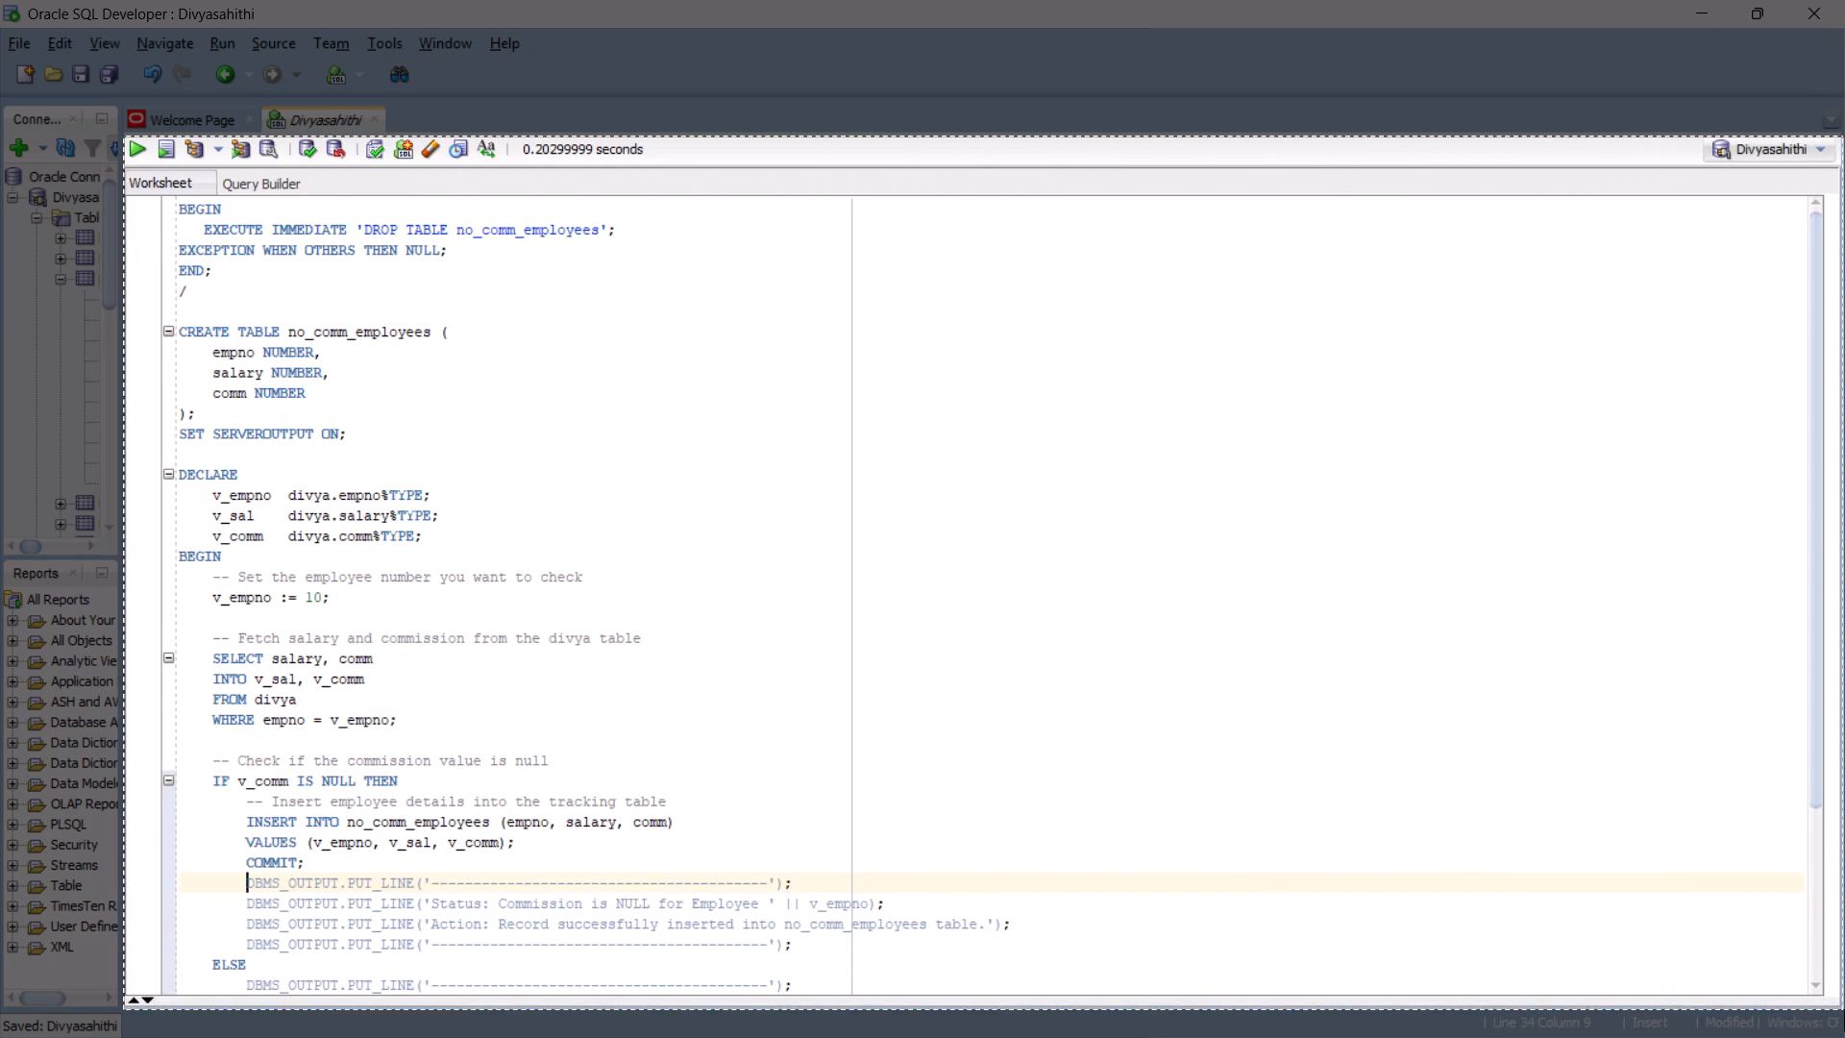
{"action": "left_click_drag", "start_coordinate": [1844, 1009], "coordinate": [1844, 1001]}
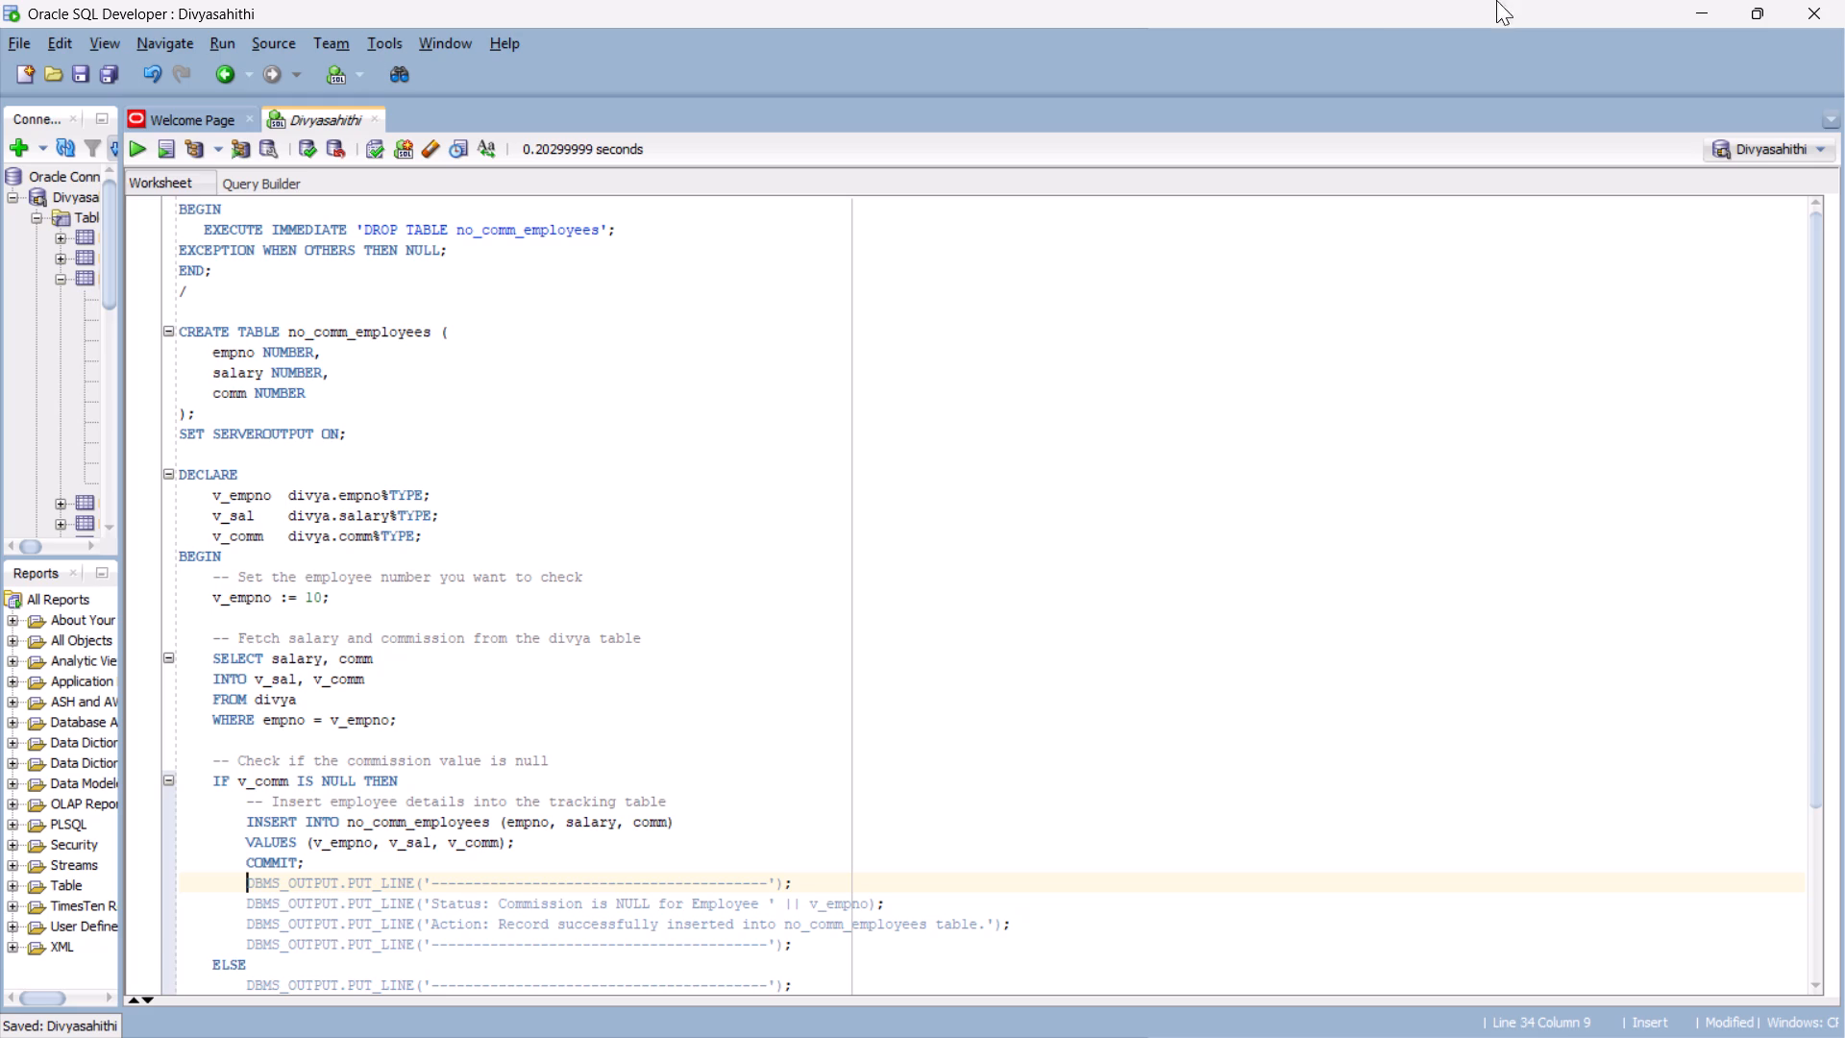
Close SQL Developer without saving the modified worksheet.
{"action": "left_click", "coordinate": [1824, 4]}
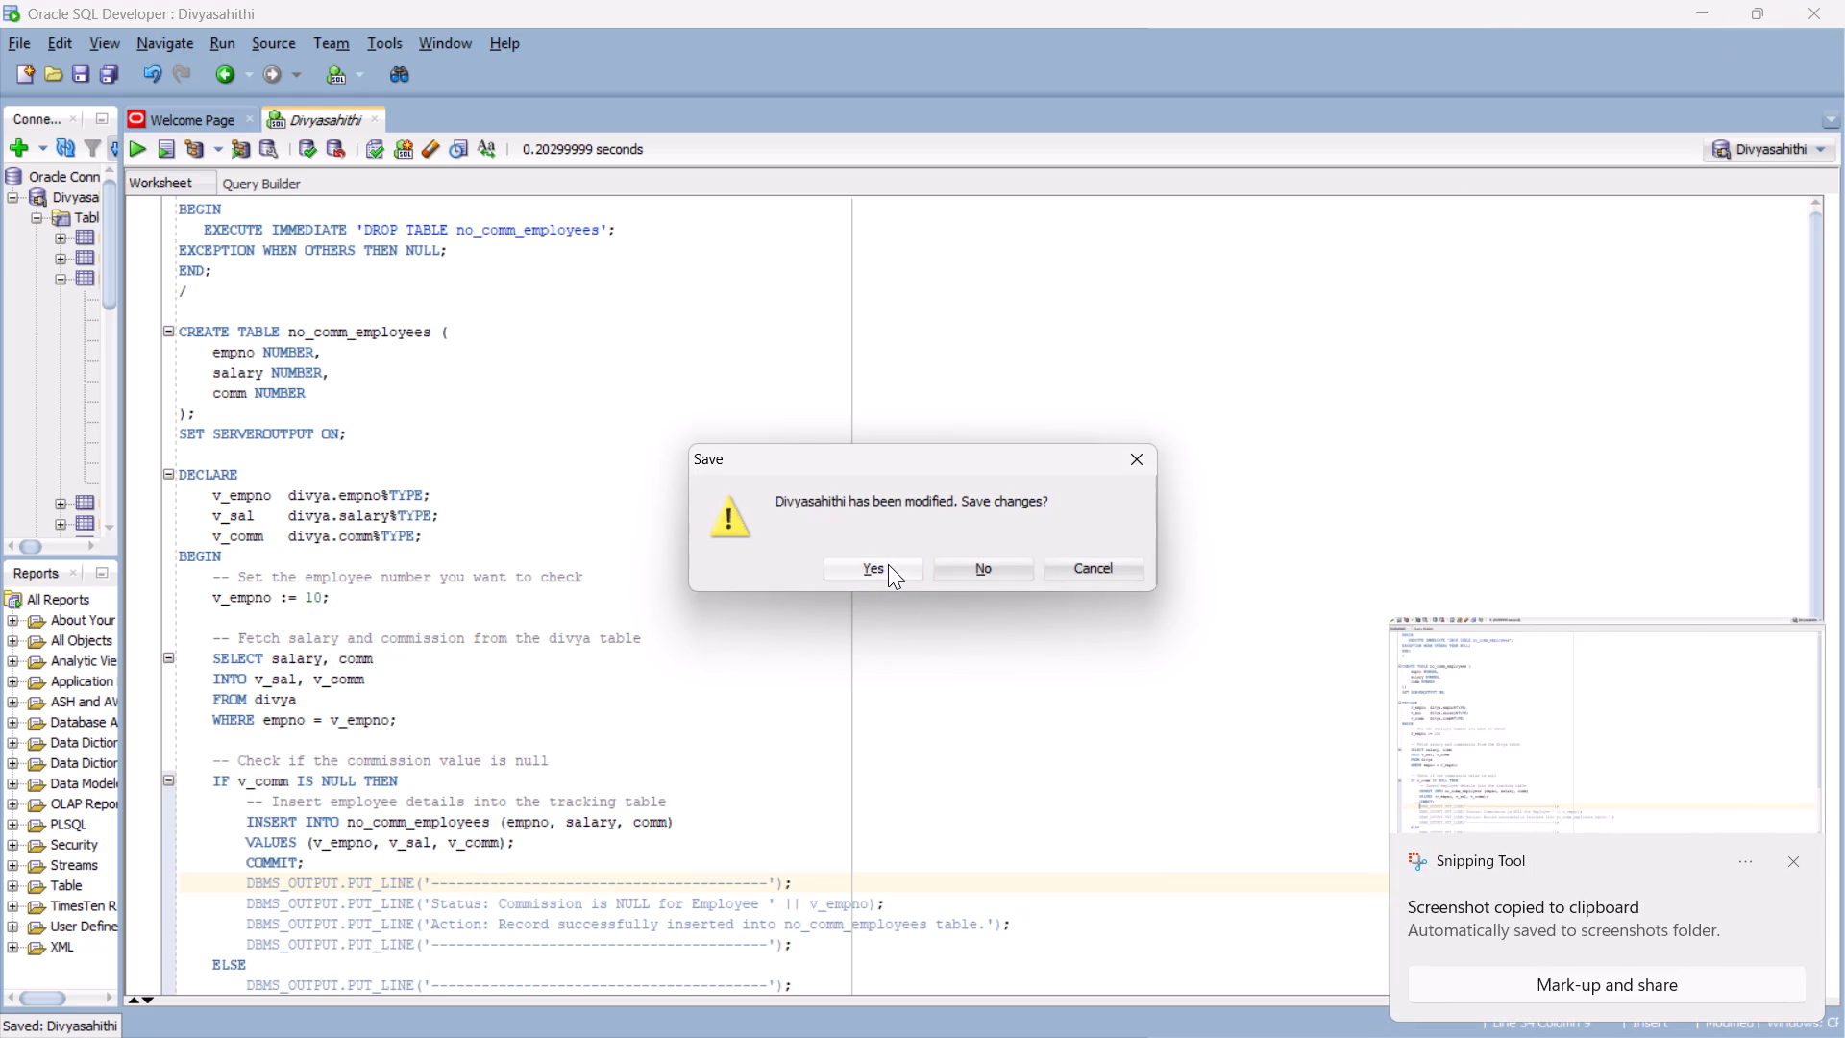
{"action": "left_click", "coordinate": [959, 567]}
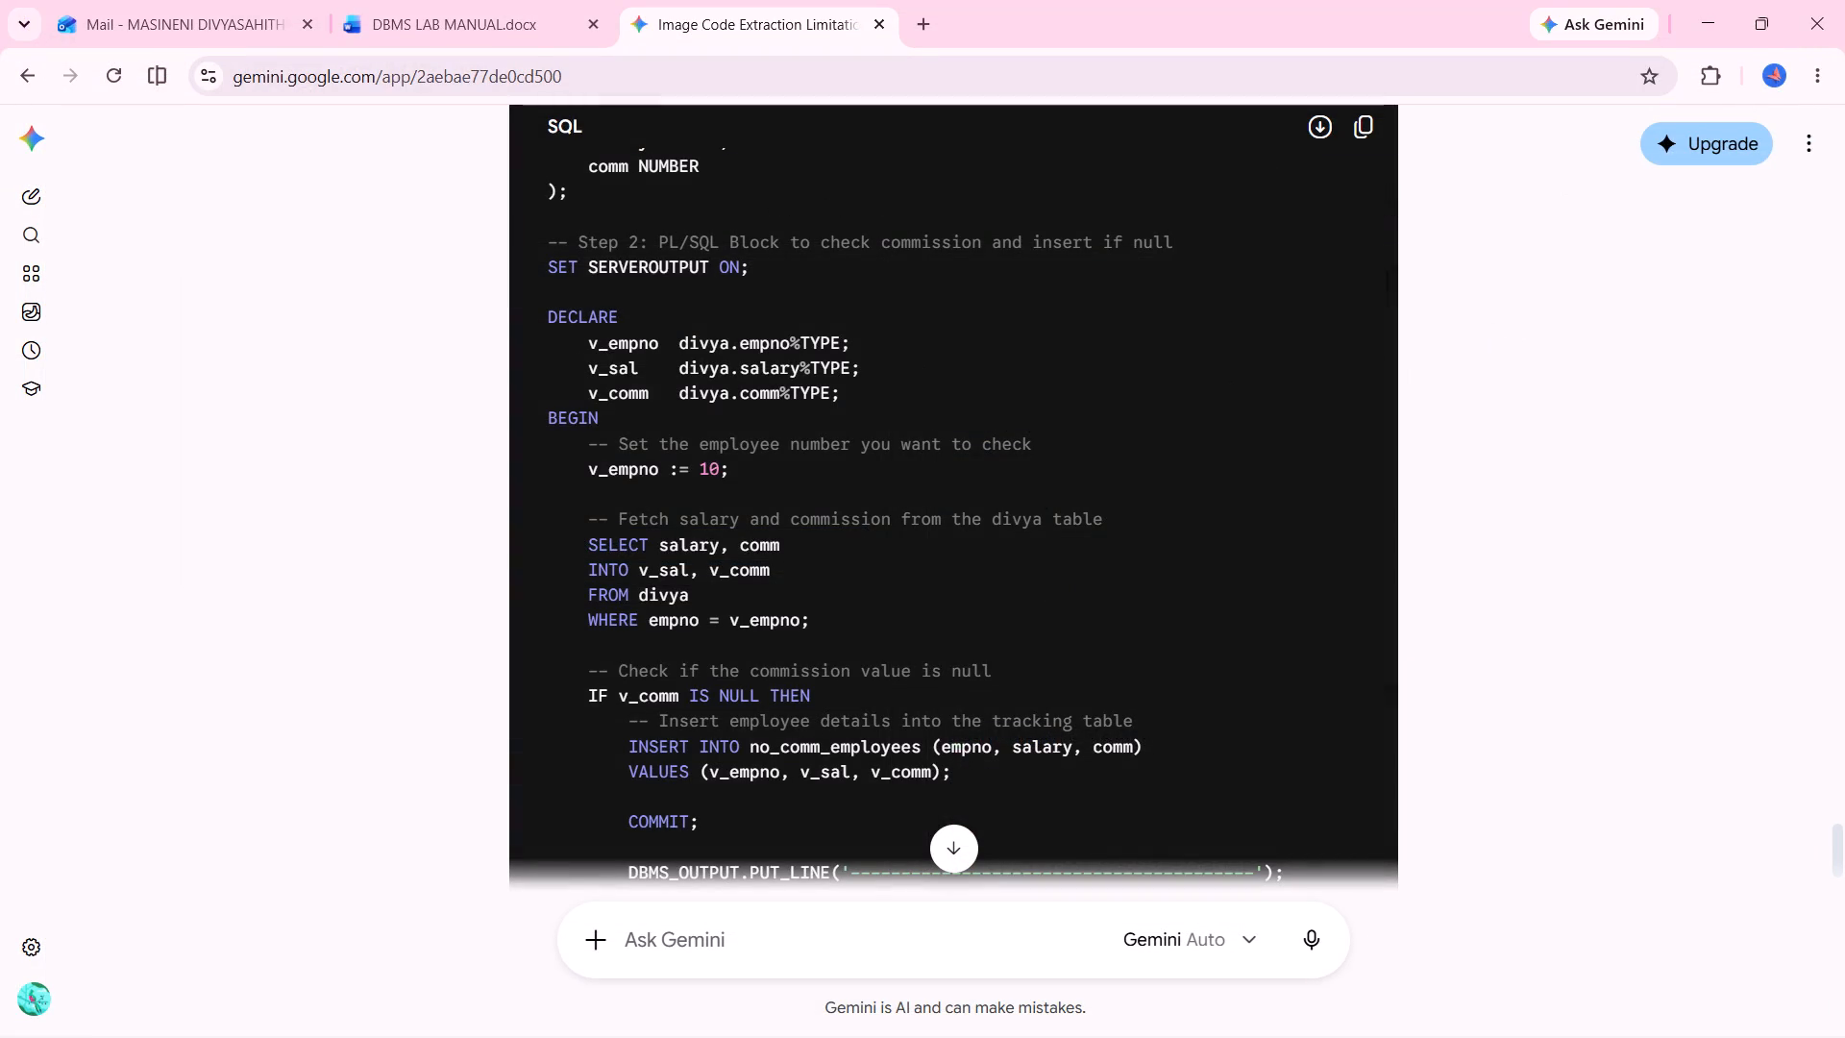
{"action": "left_click", "coordinate": [486, 10]}
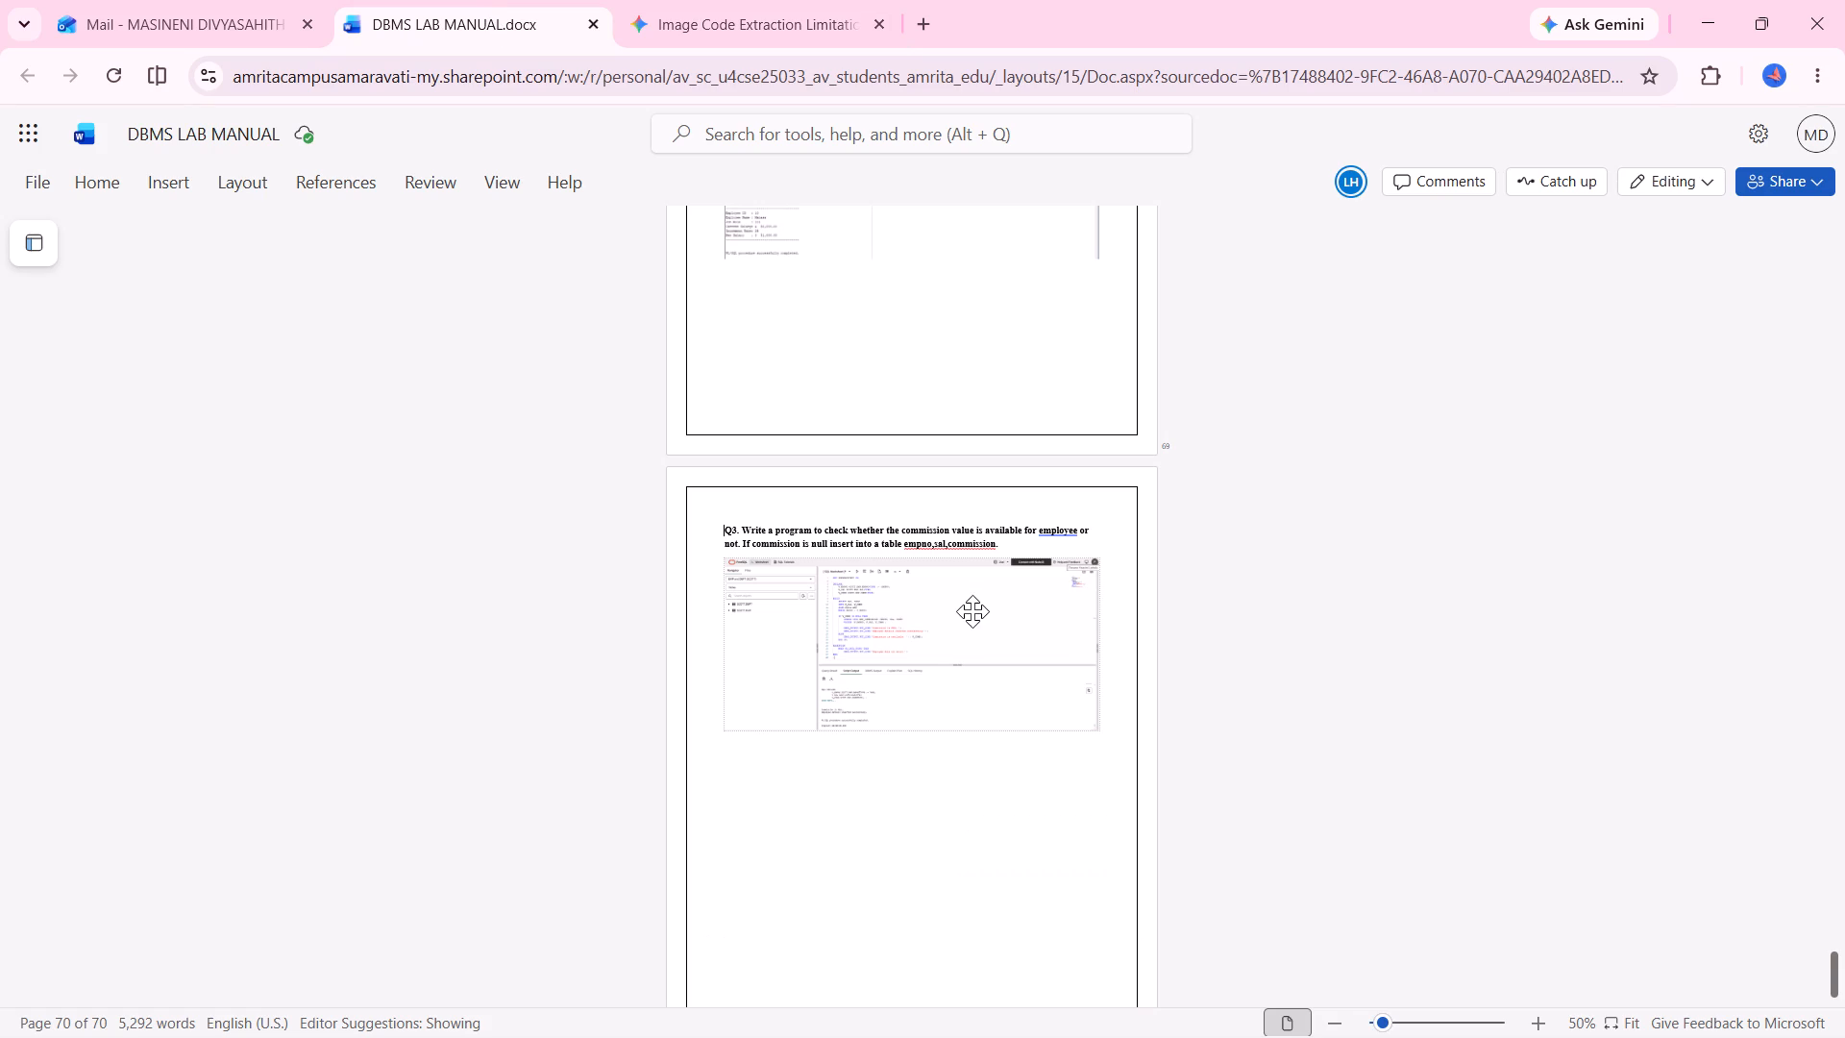
{"action": "left_click", "coordinate": [972, 611]}
{"action": "left_click", "coordinate": [180, 183]}
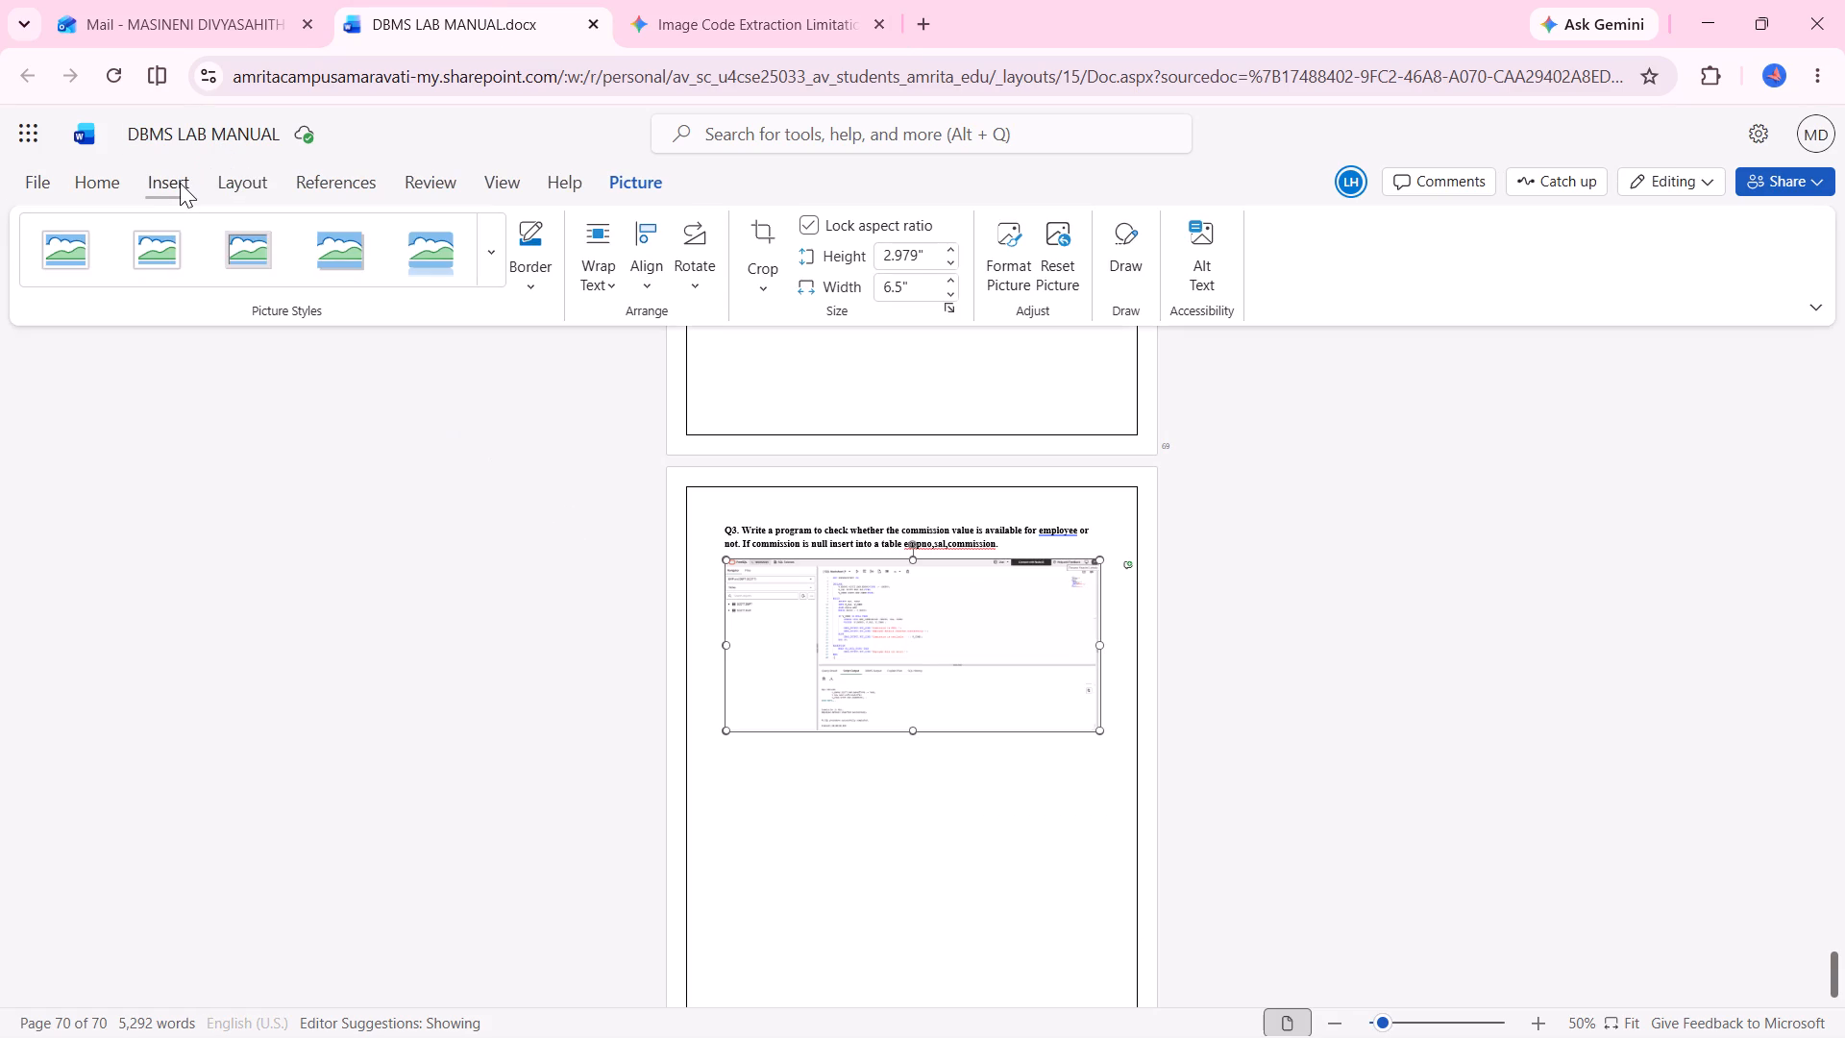
{"action": "left_click", "coordinate": [187, 282]}
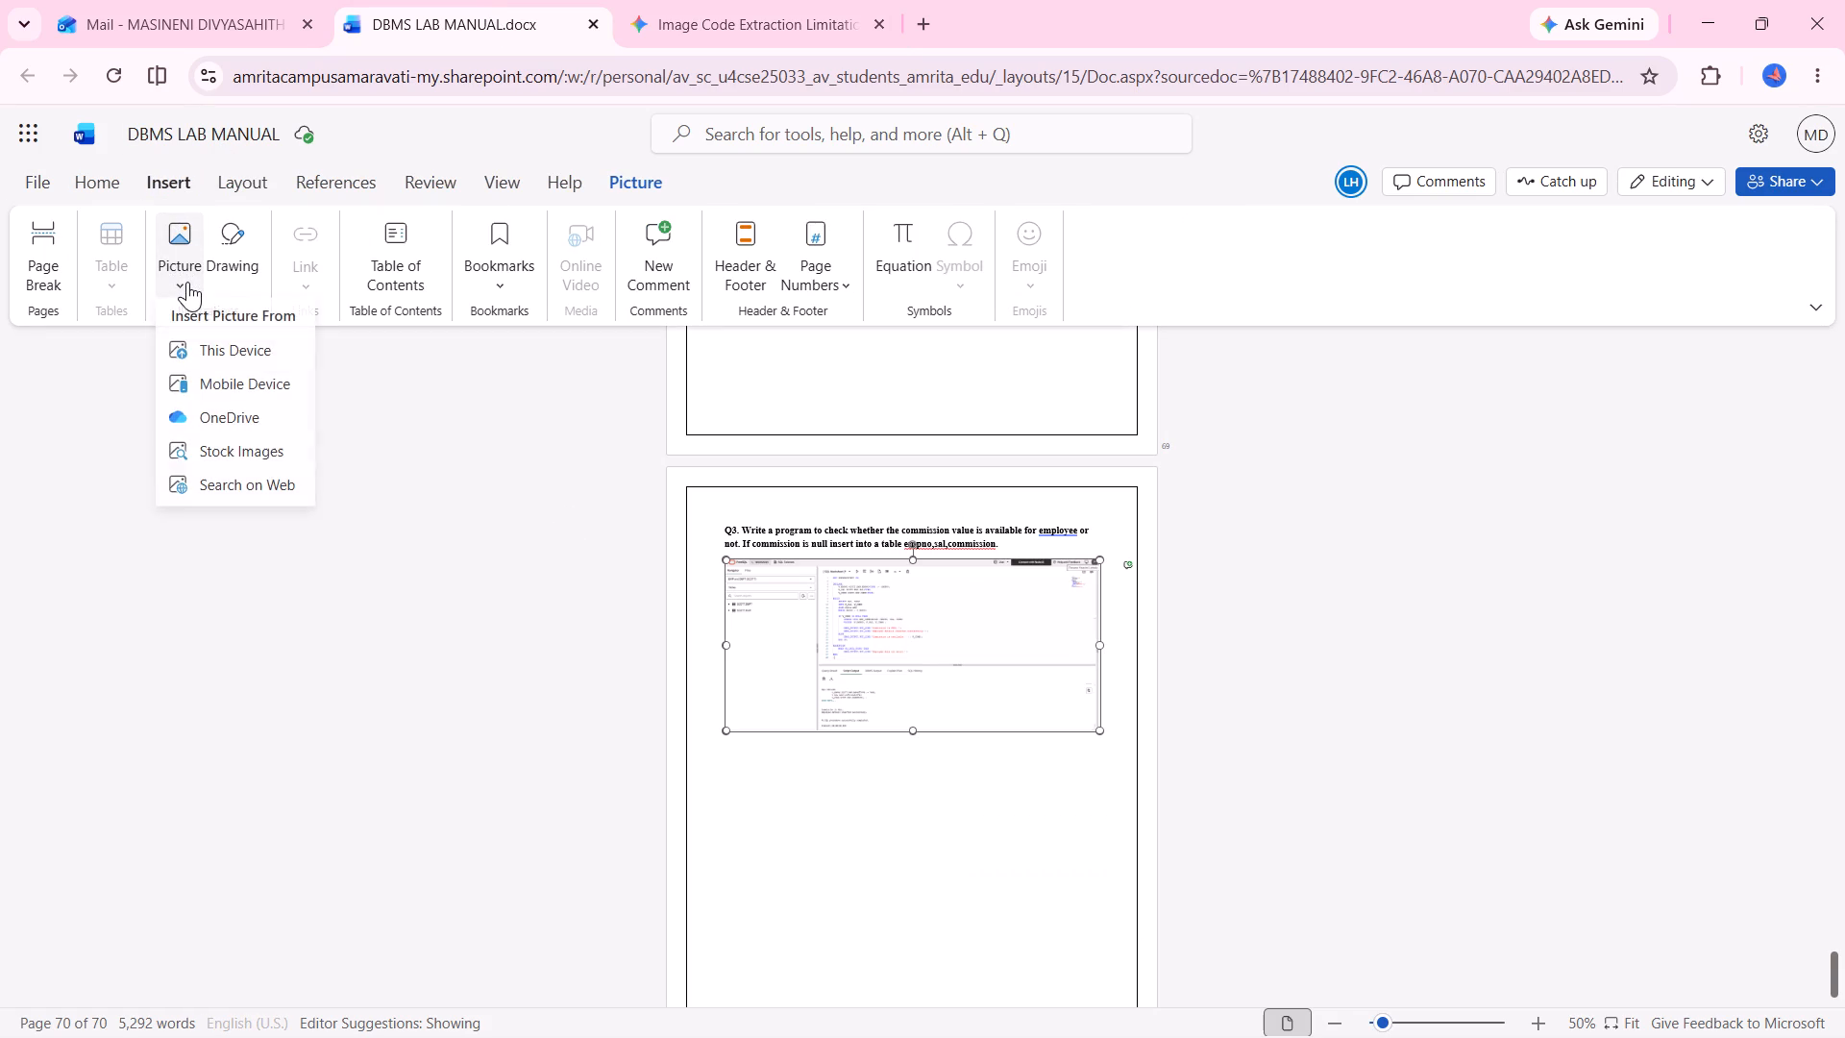
{"action": "left_click", "coordinate": [216, 336]}
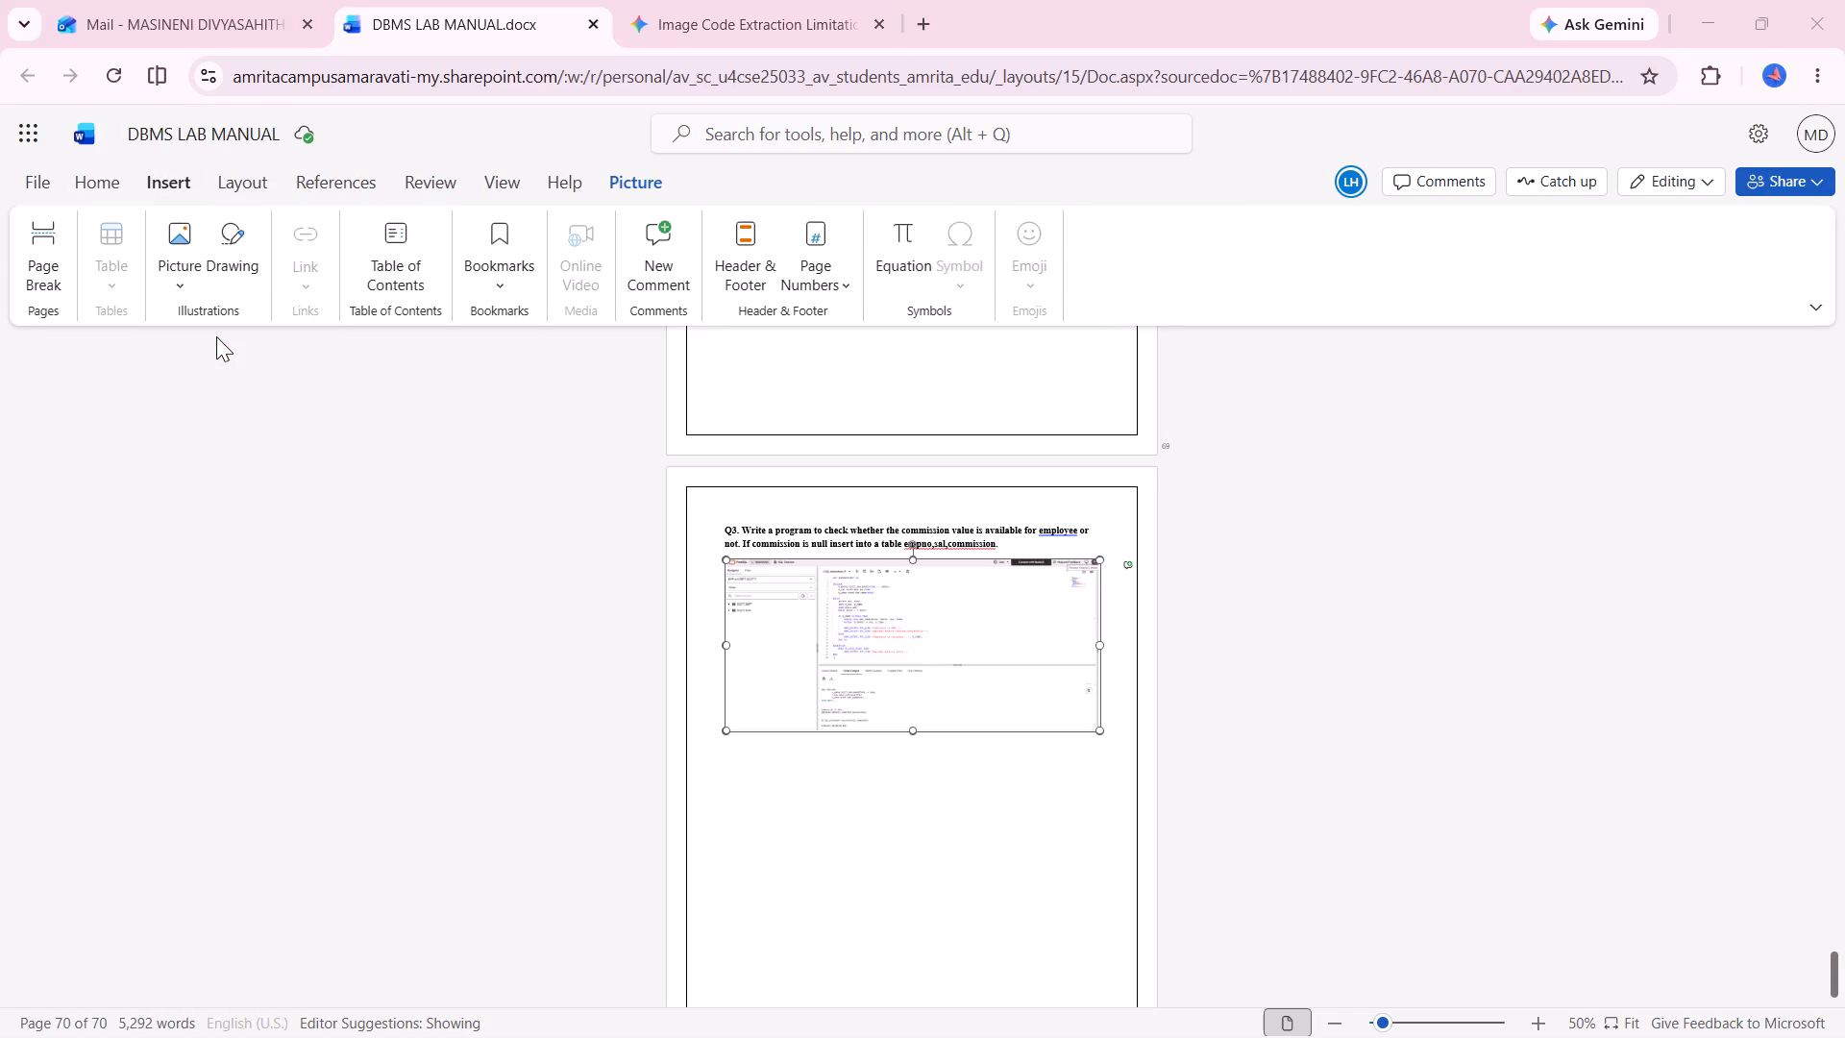
{"action": "scroll", "coordinate": [553, 456], "scroll_direction": "down", "scroll_amount": 20}
{"action": "scroll", "coordinate": [553, 456], "scroll_direction": "down", "scroll_amount": 19}
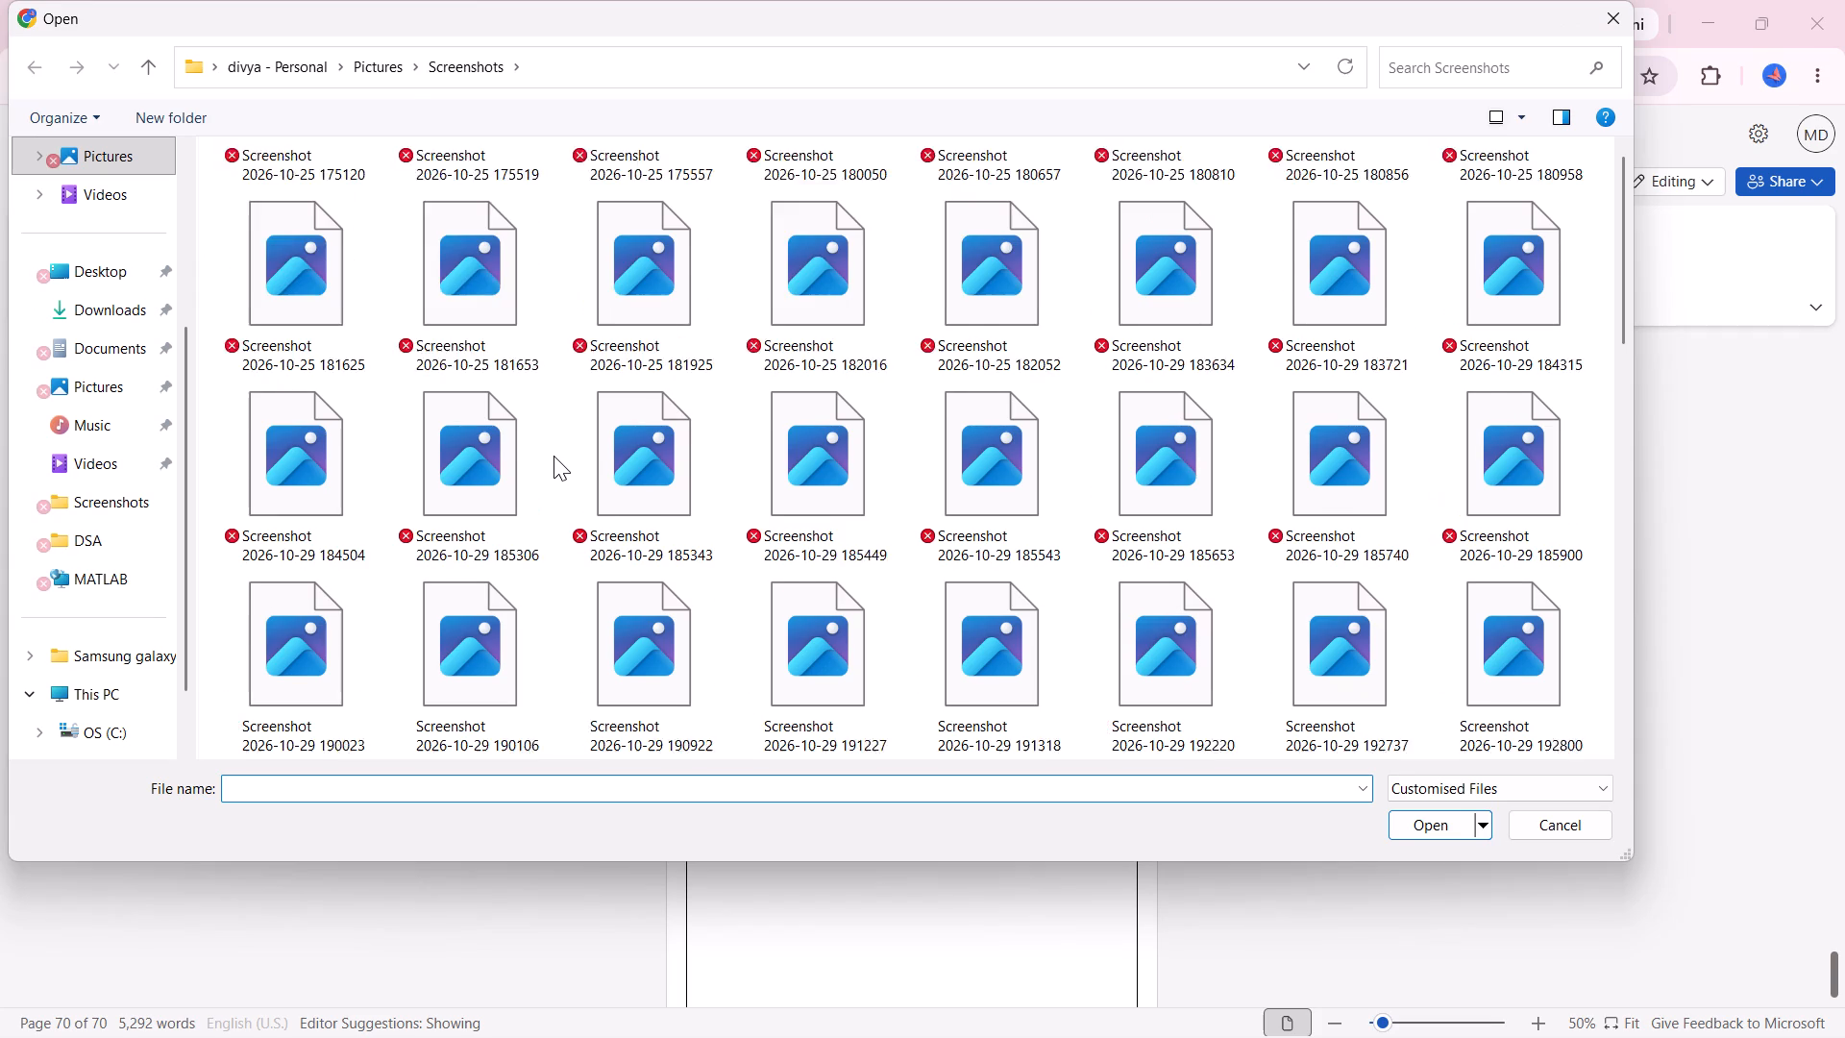
{"action": "scroll", "coordinate": [553, 456], "scroll_direction": "down", "scroll_amount": 20}
{"action": "scroll", "coordinate": [553, 456], "scroll_direction": "down", "scroll_amount": 20}
{"action": "scroll", "coordinate": [553, 456], "scroll_direction": "down", "scroll_amount": 20}
{"action": "left_click", "coordinate": [1325, 680]}
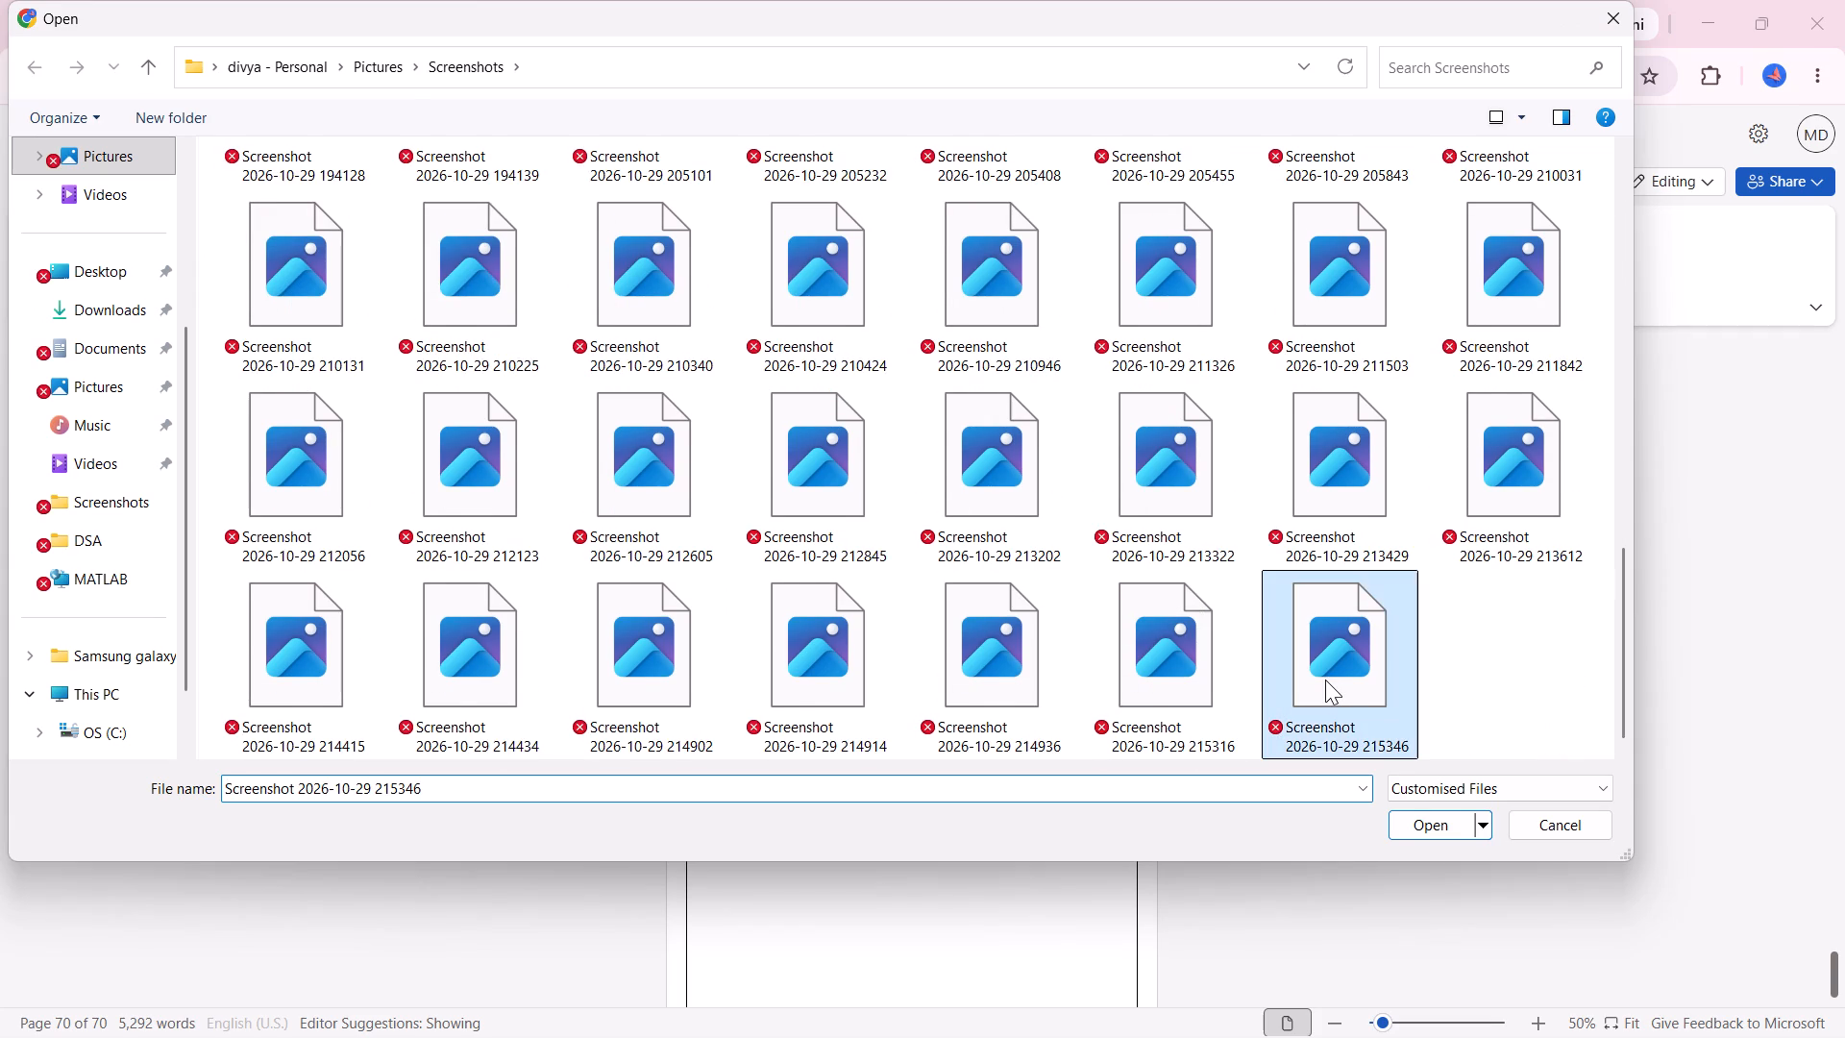
{"action": "left_click", "coordinate": [1417, 819]}
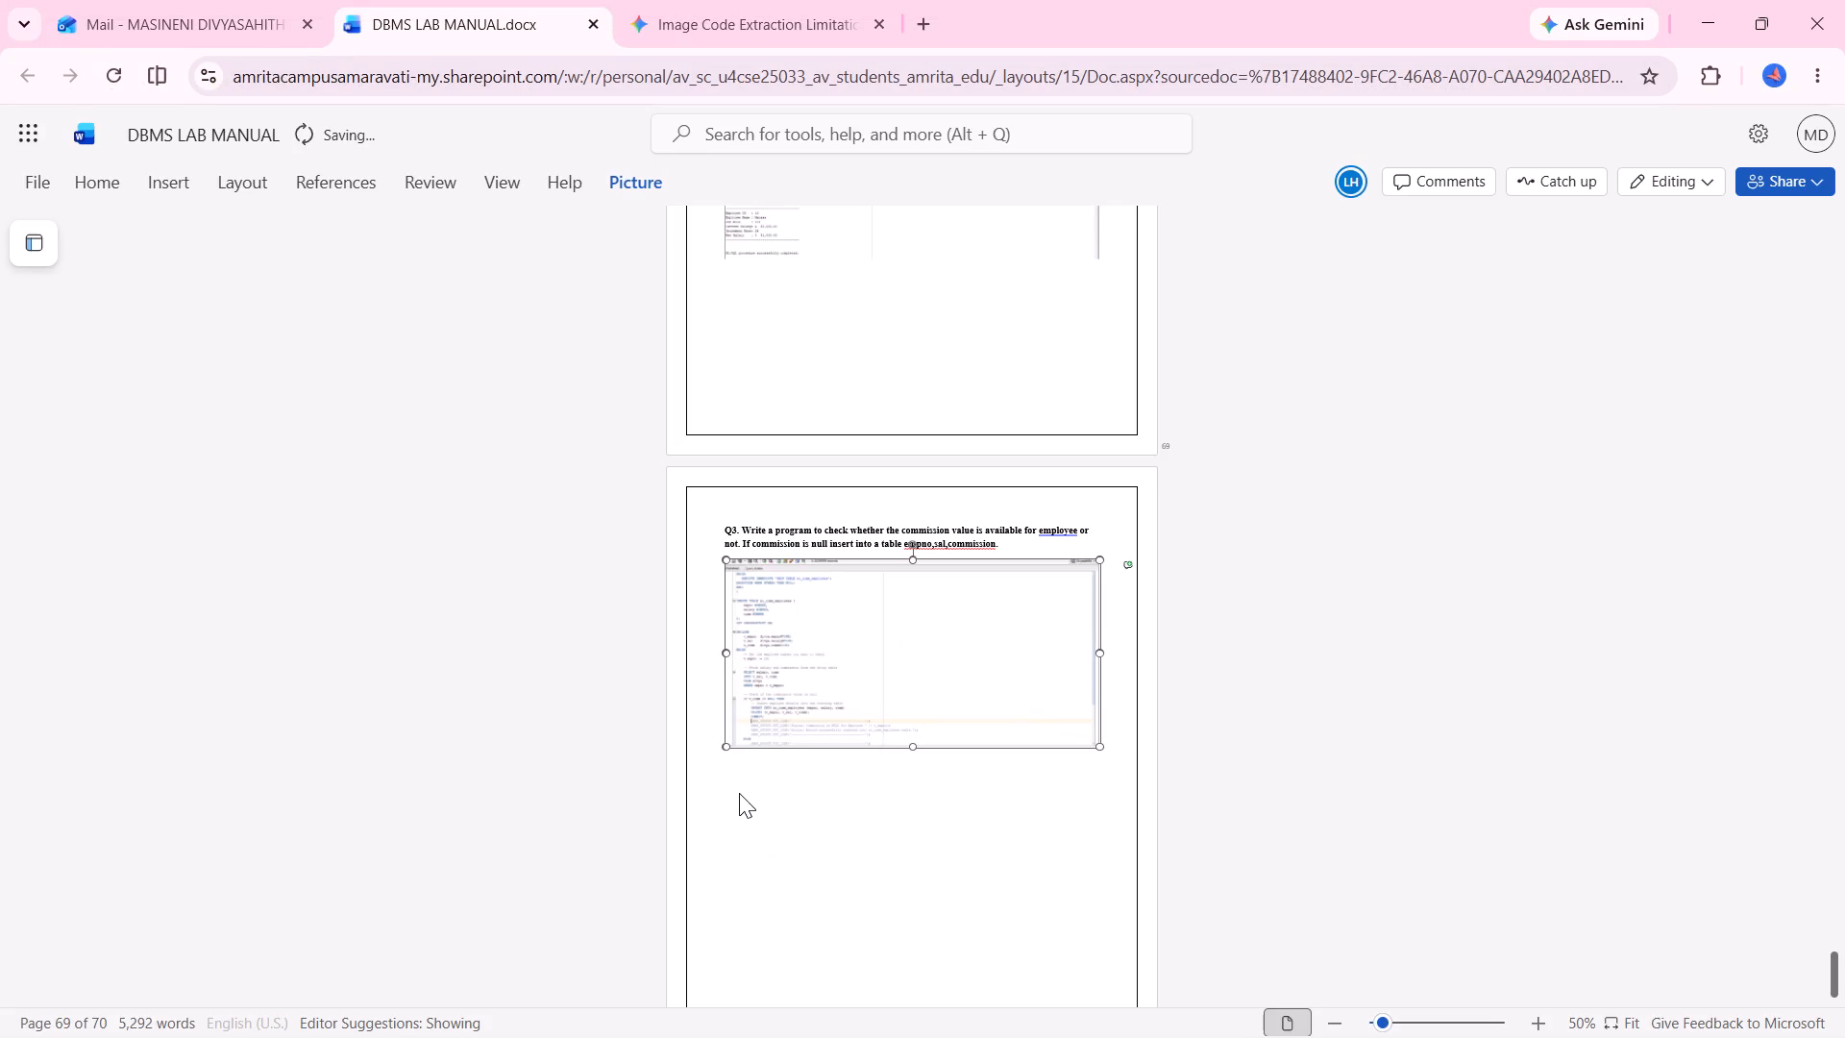
{"action": "left_click", "coordinate": [739, 793]}
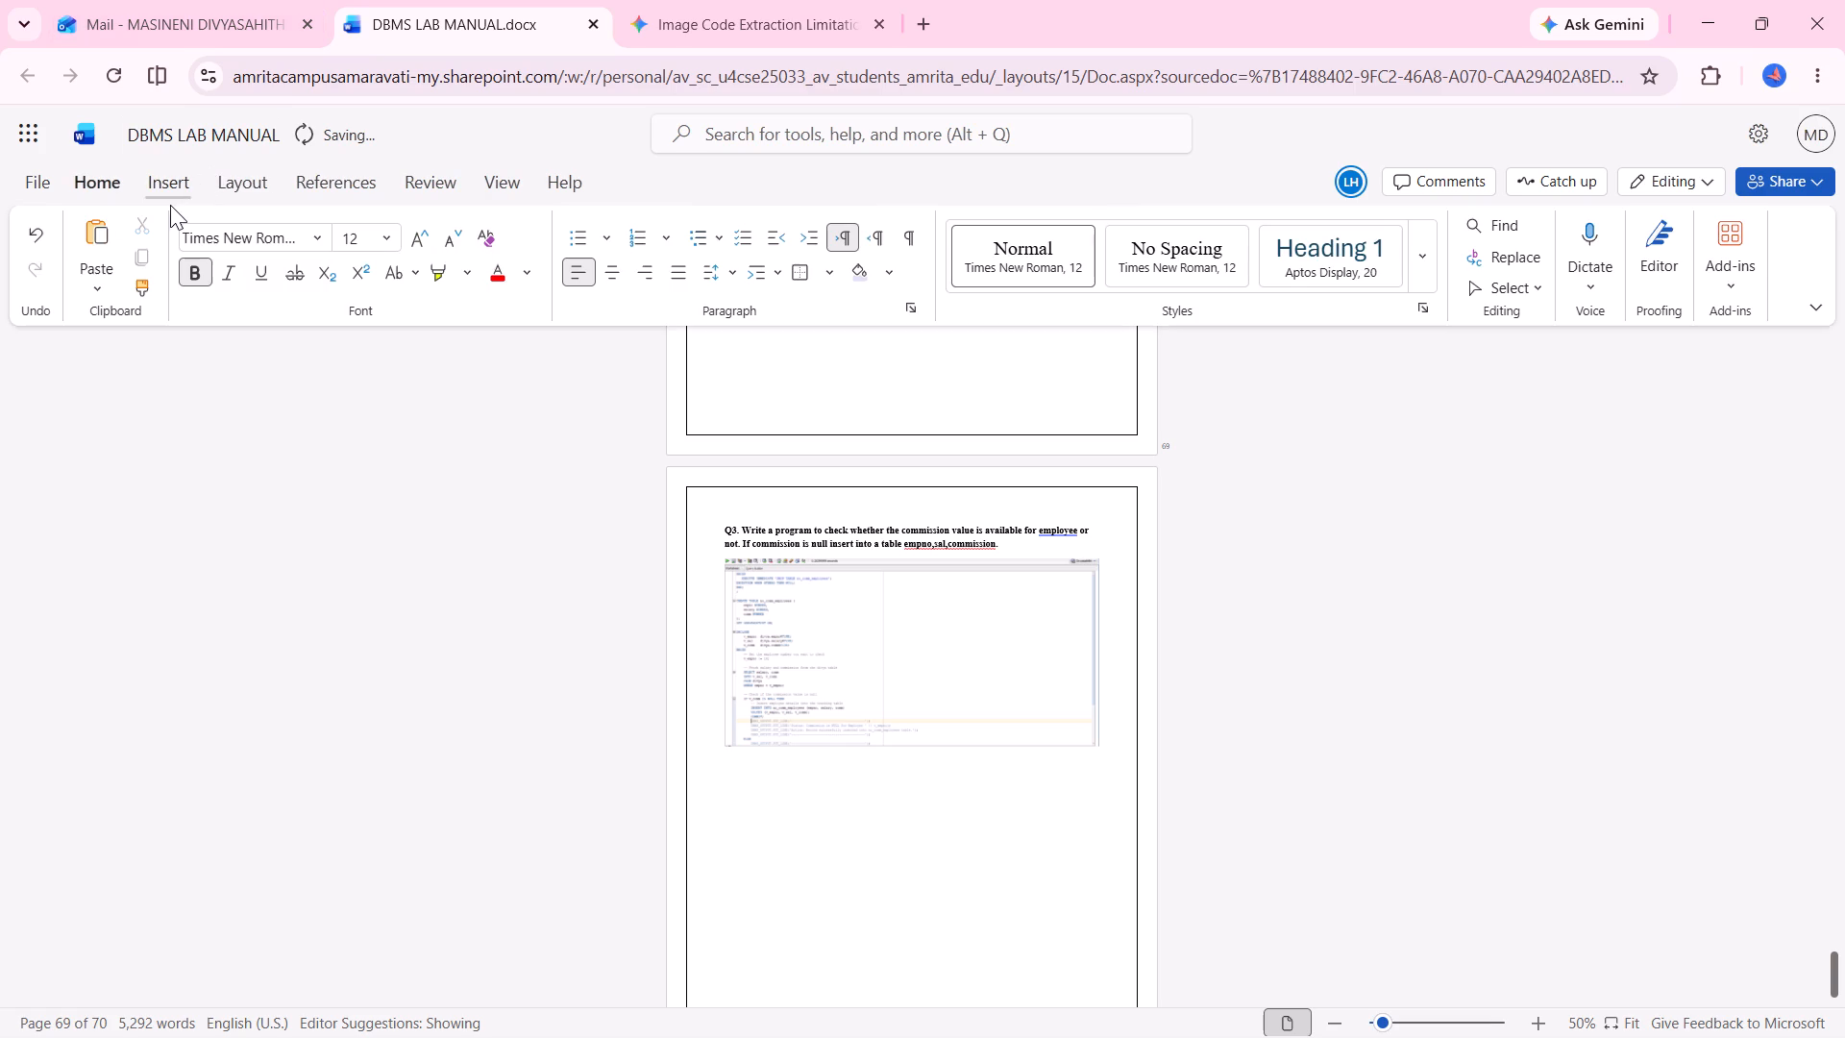
{"action": "left_click", "coordinate": [169, 192]}
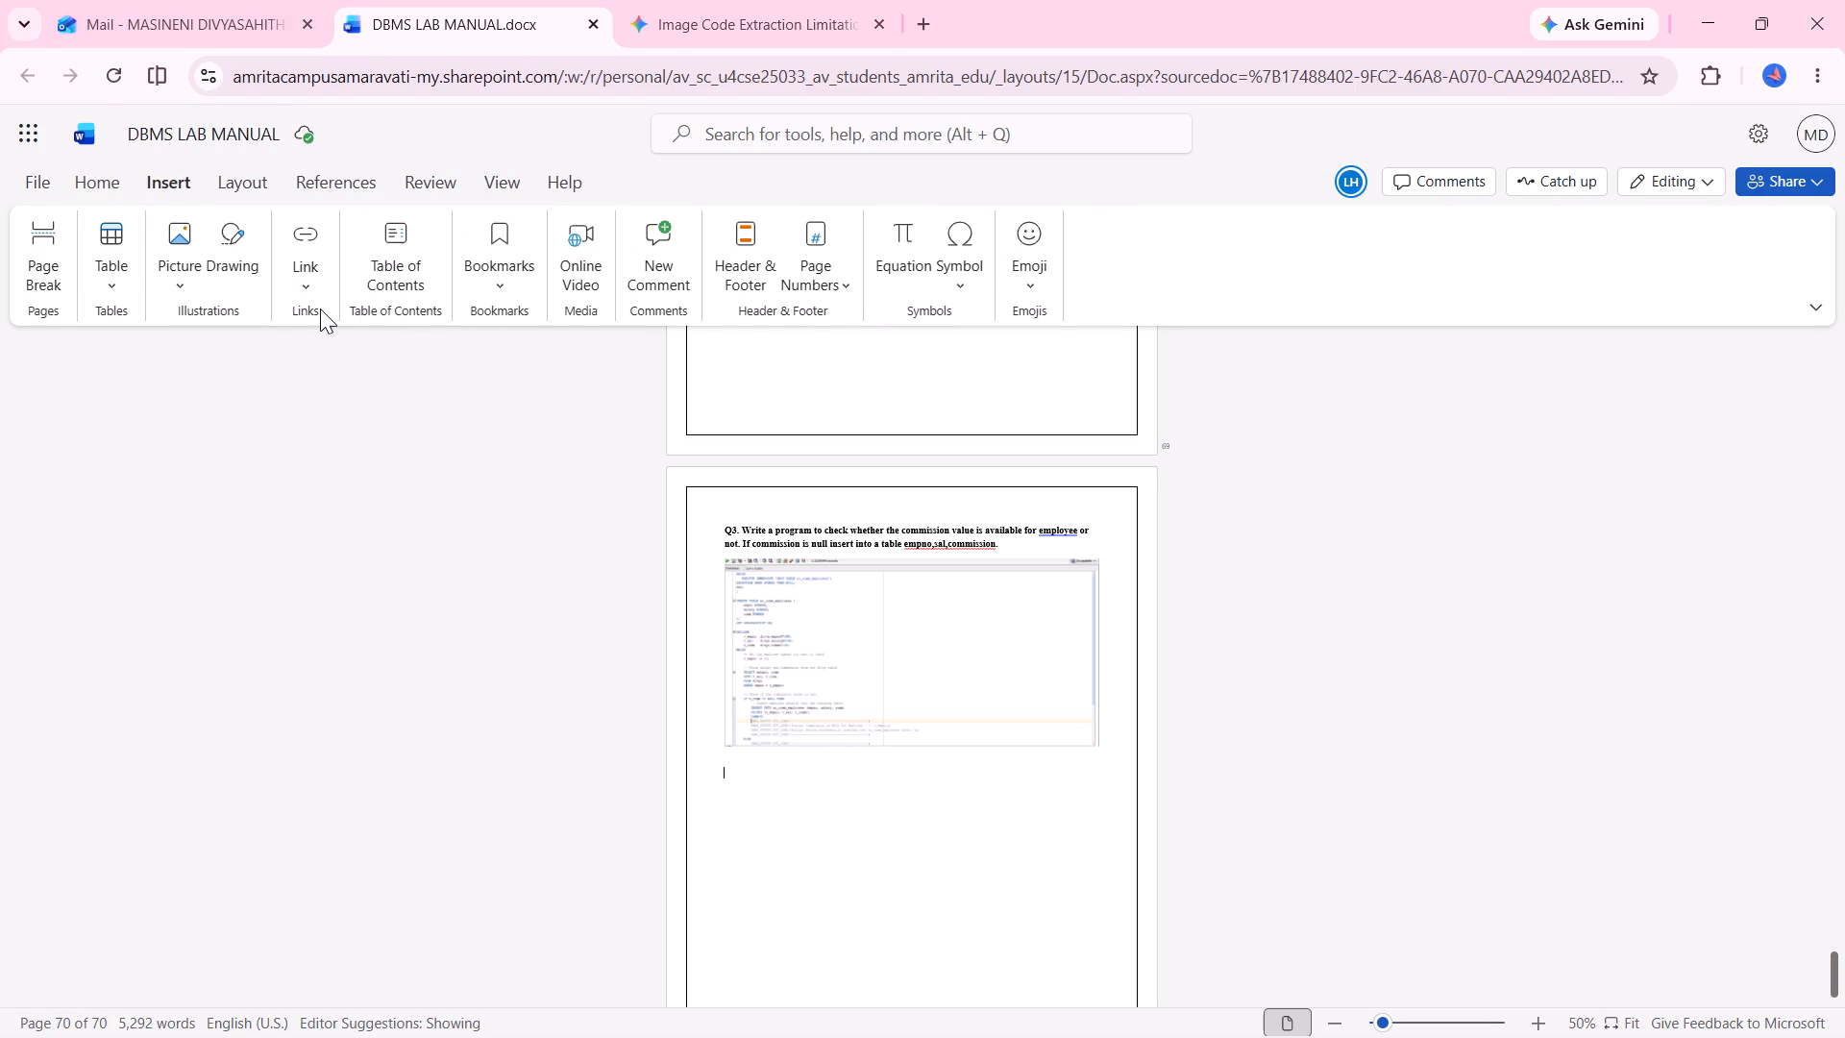
{"action": "left_click", "coordinate": [158, 193]}
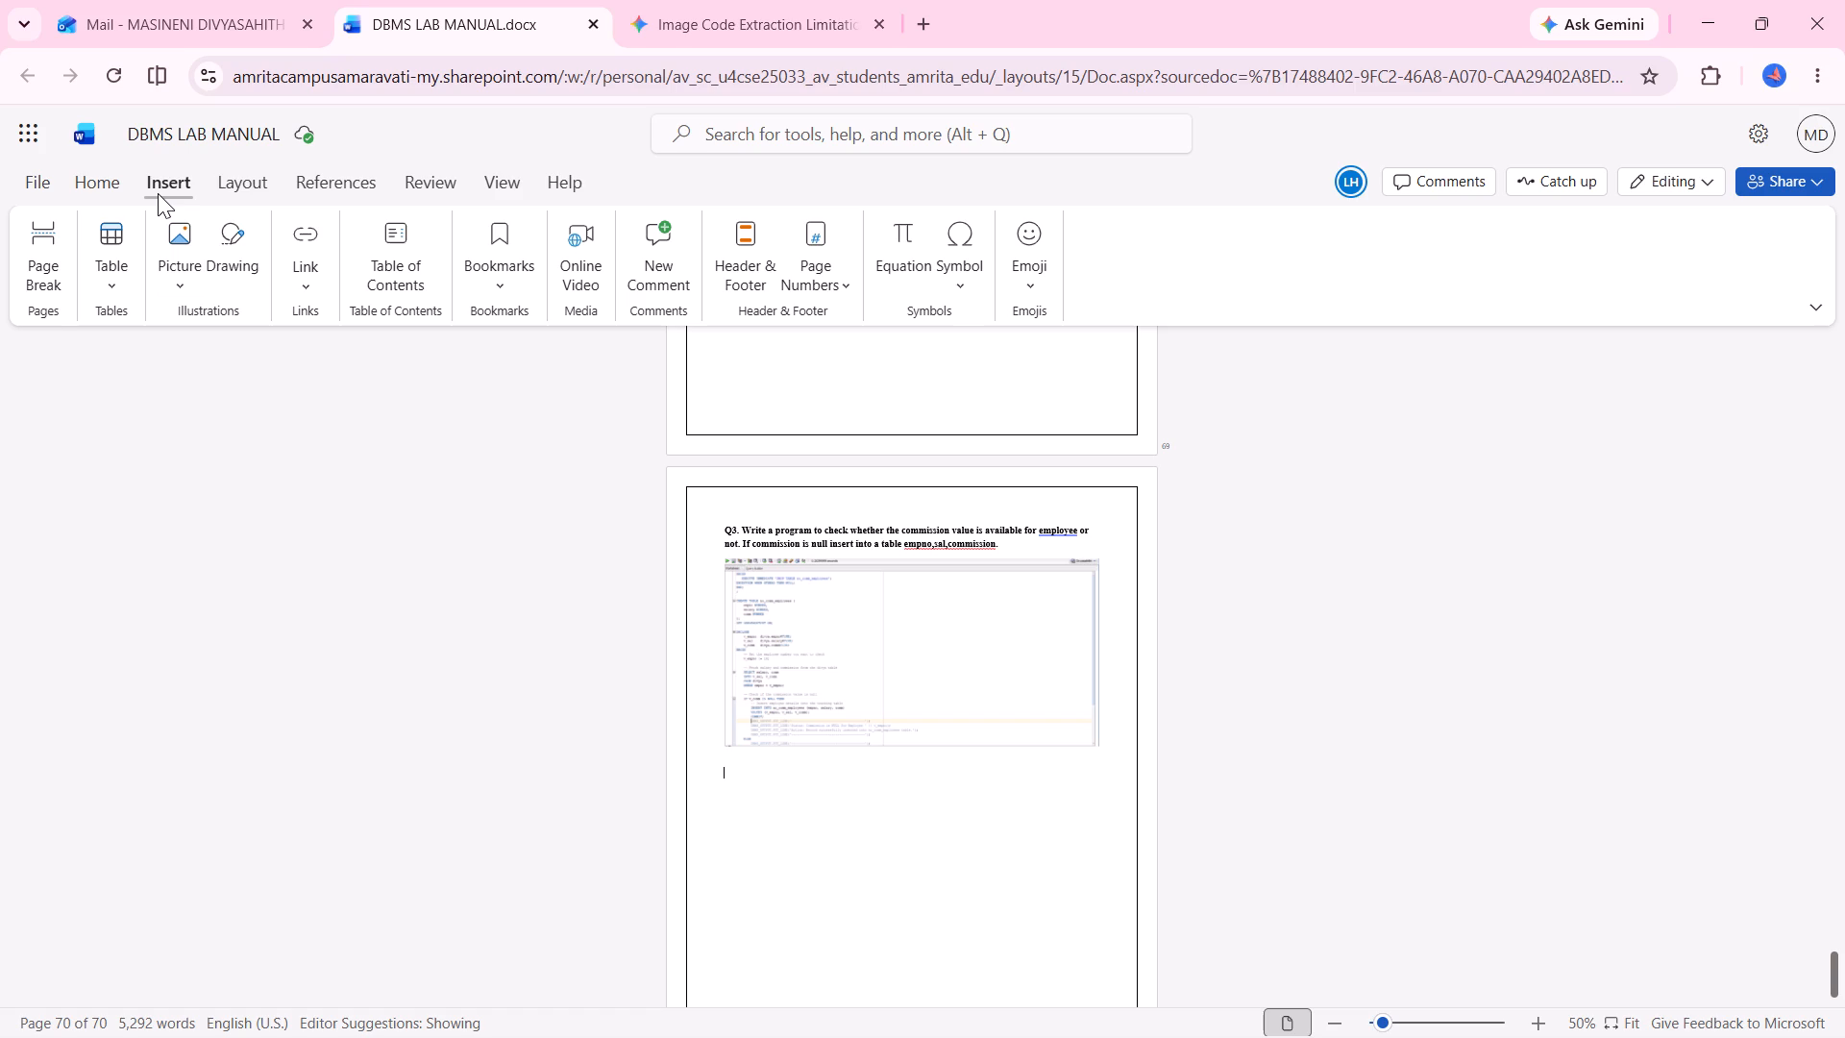
{"action": "left_click", "coordinate": [176, 193]}
{"action": "left_click", "coordinate": [176, 292]}
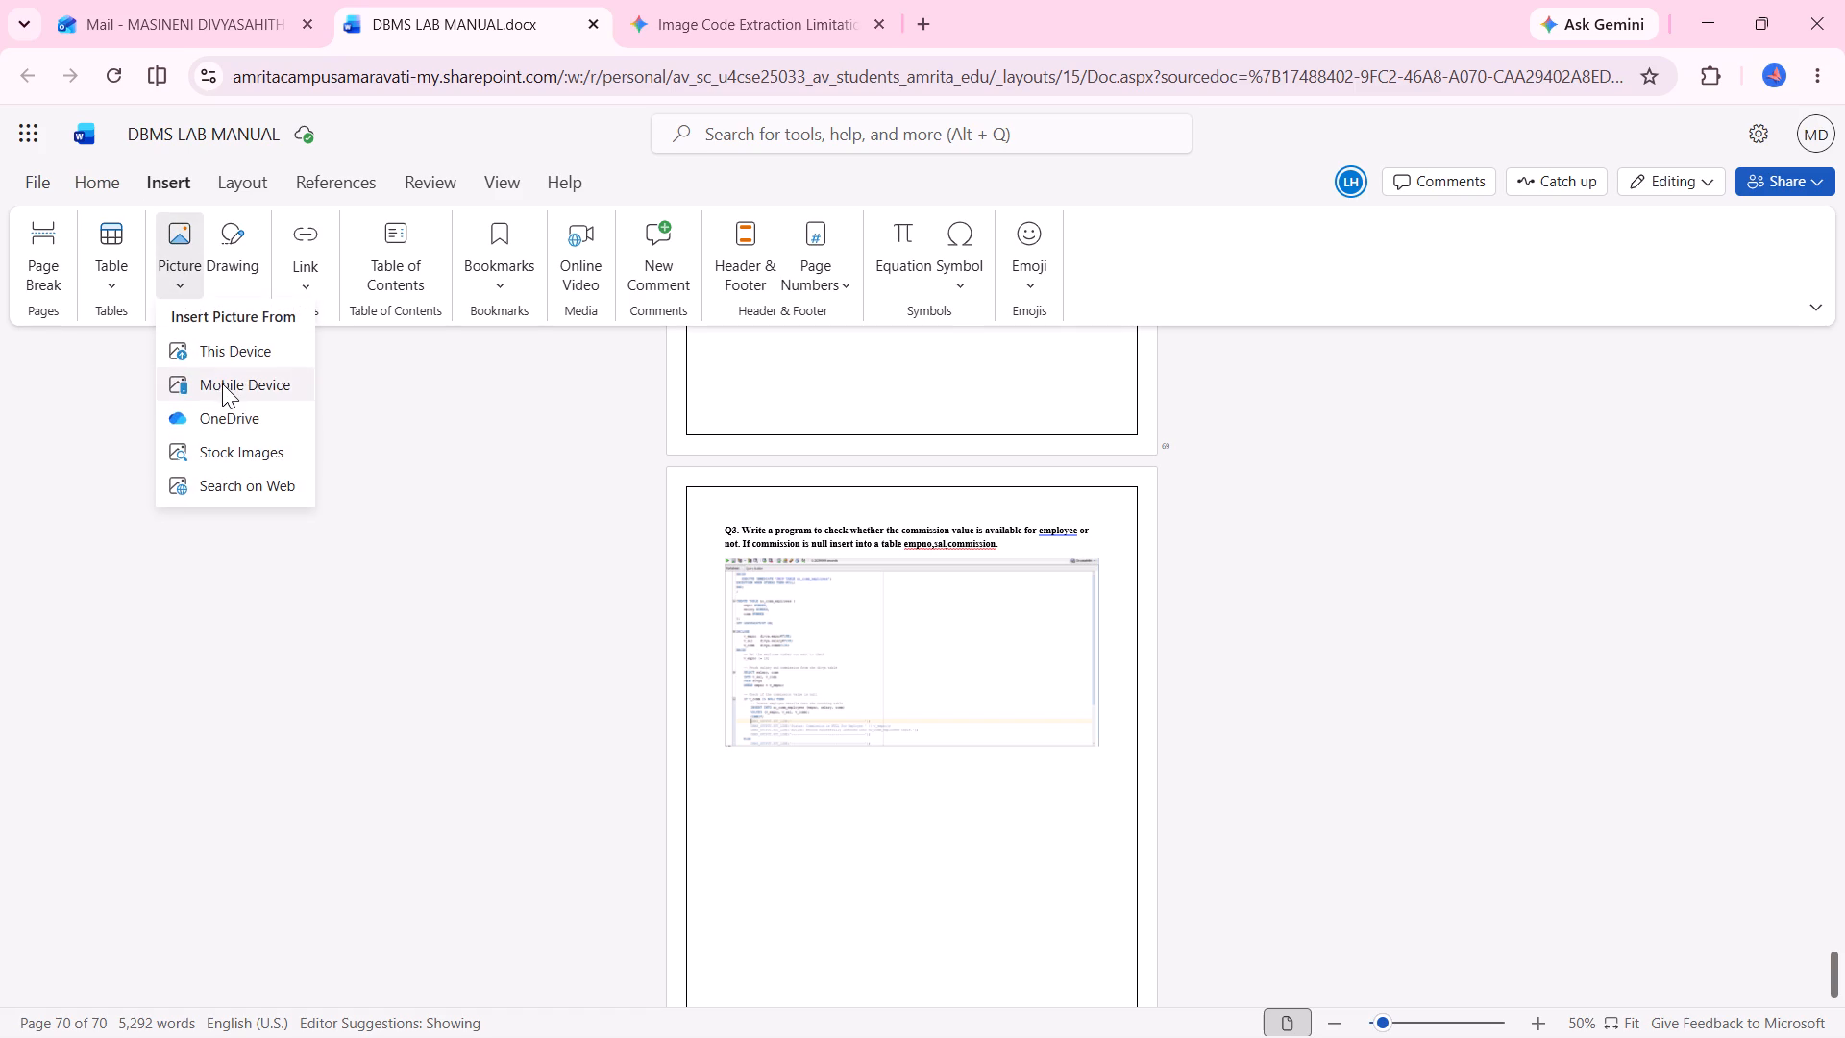
{"action": "left_click", "coordinate": [225, 350]}
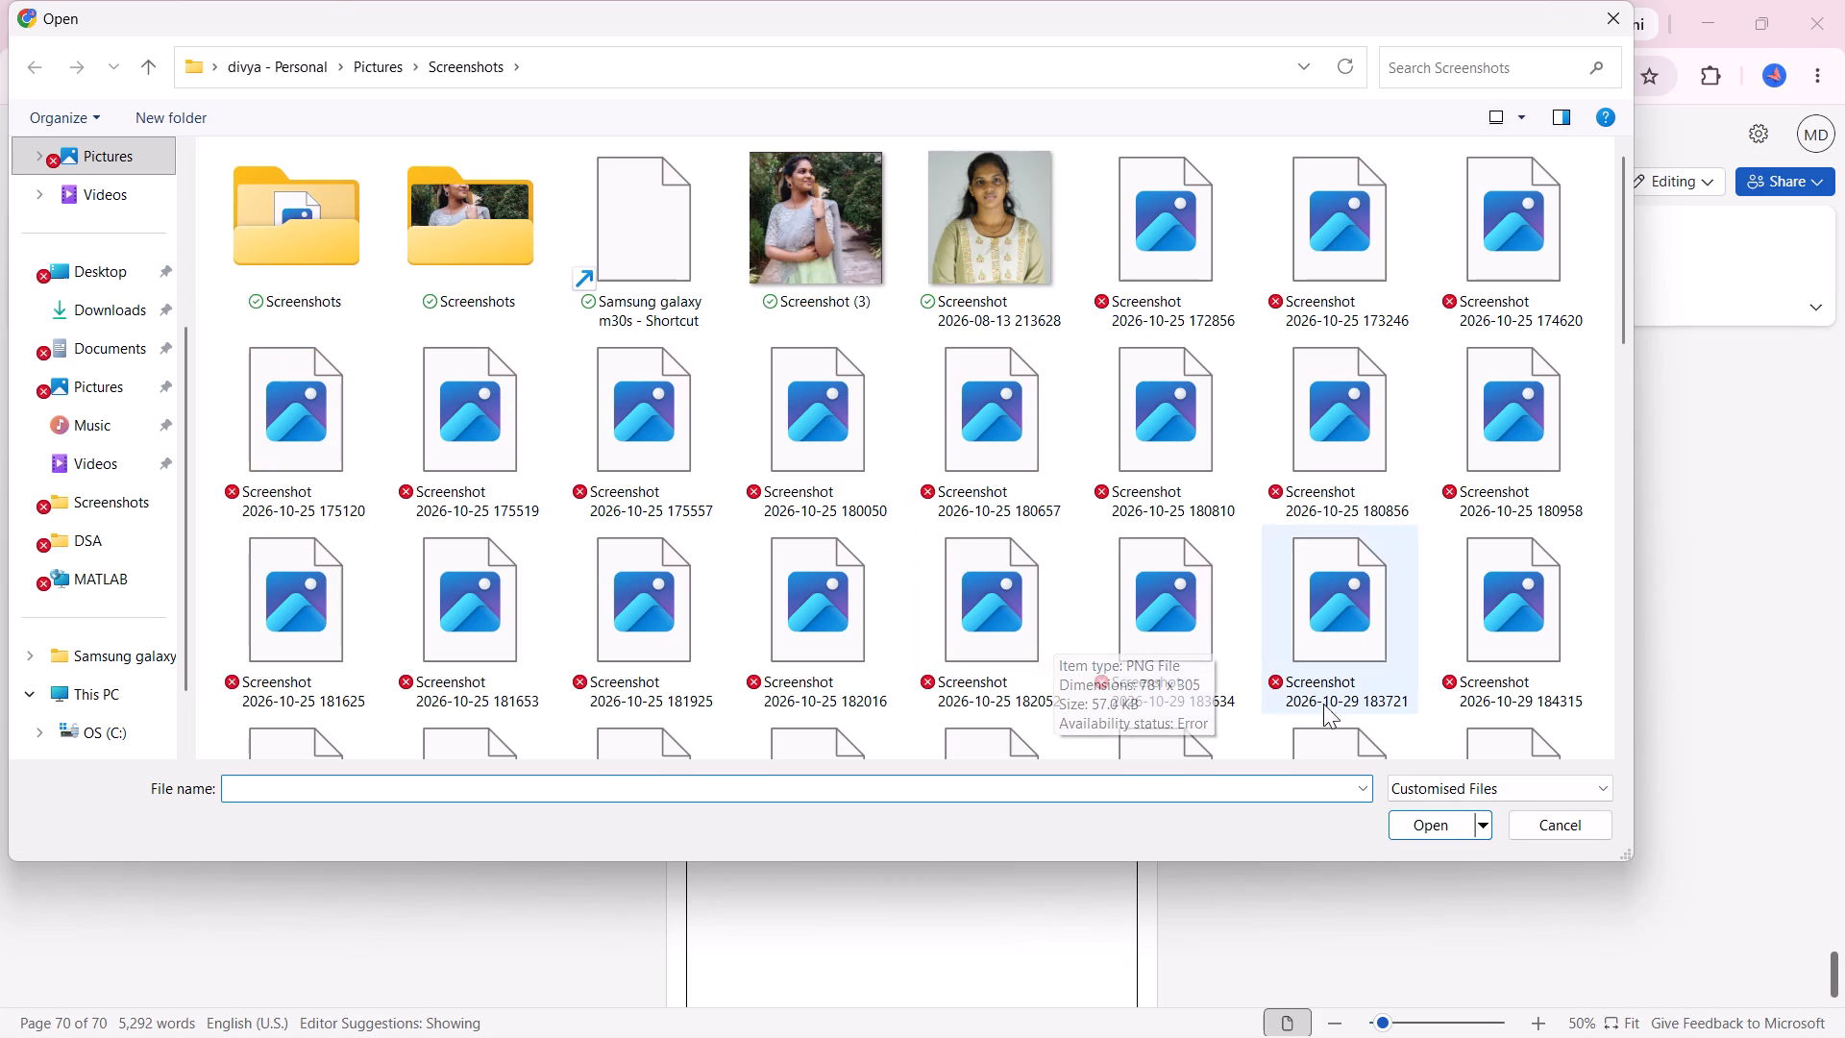
{"action": "scroll", "coordinate": [1401, 627], "scroll_direction": "down", "scroll_amount": 20}
{"action": "scroll", "coordinate": [1401, 627], "scroll_direction": "down", "scroll_amount": 20}
{"action": "scroll", "coordinate": [1401, 627], "scroll_direction": "down", "scroll_amount": 20}
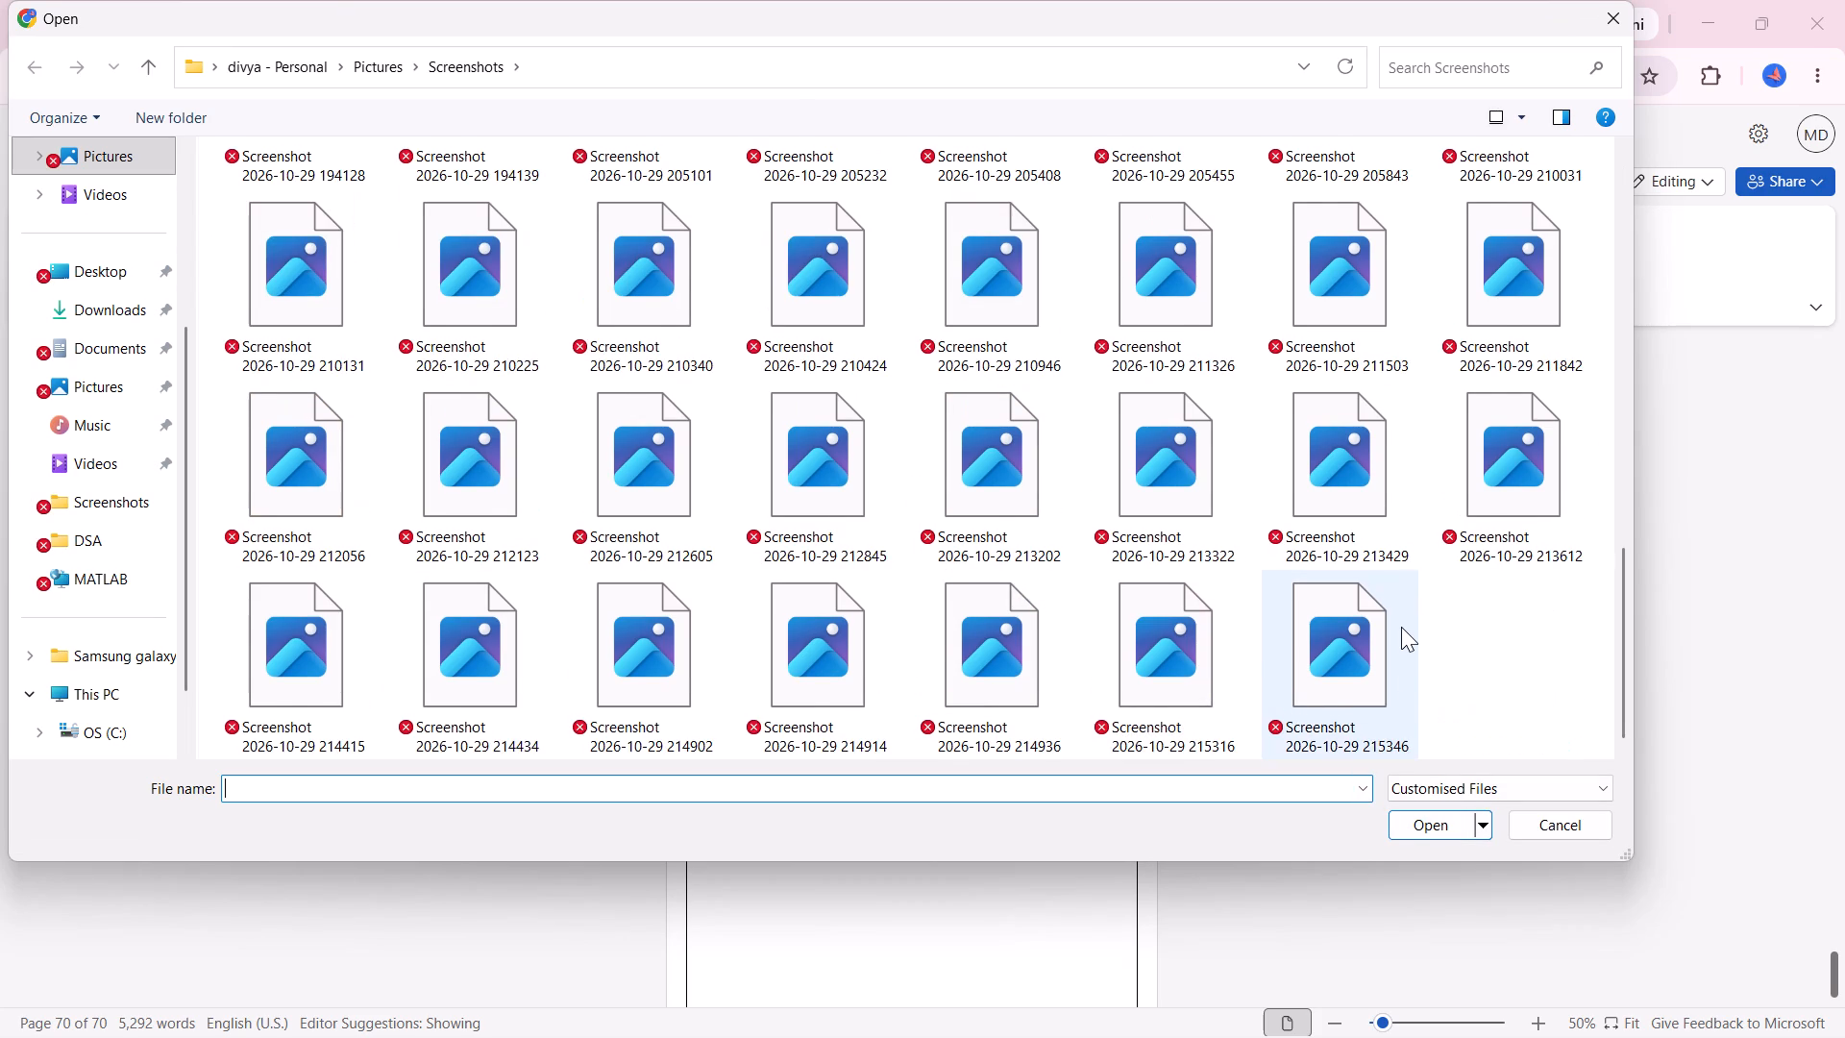
{"action": "scroll", "coordinate": [1401, 627], "scroll_direction": "down", "scroll_amount": 20}
{"action": "scroll", "coordinate": [1401, 627], "scroll_direction": "down", "scroll_amount": 17}
{"action": "left_click", "coordinate": [1170, 646]}
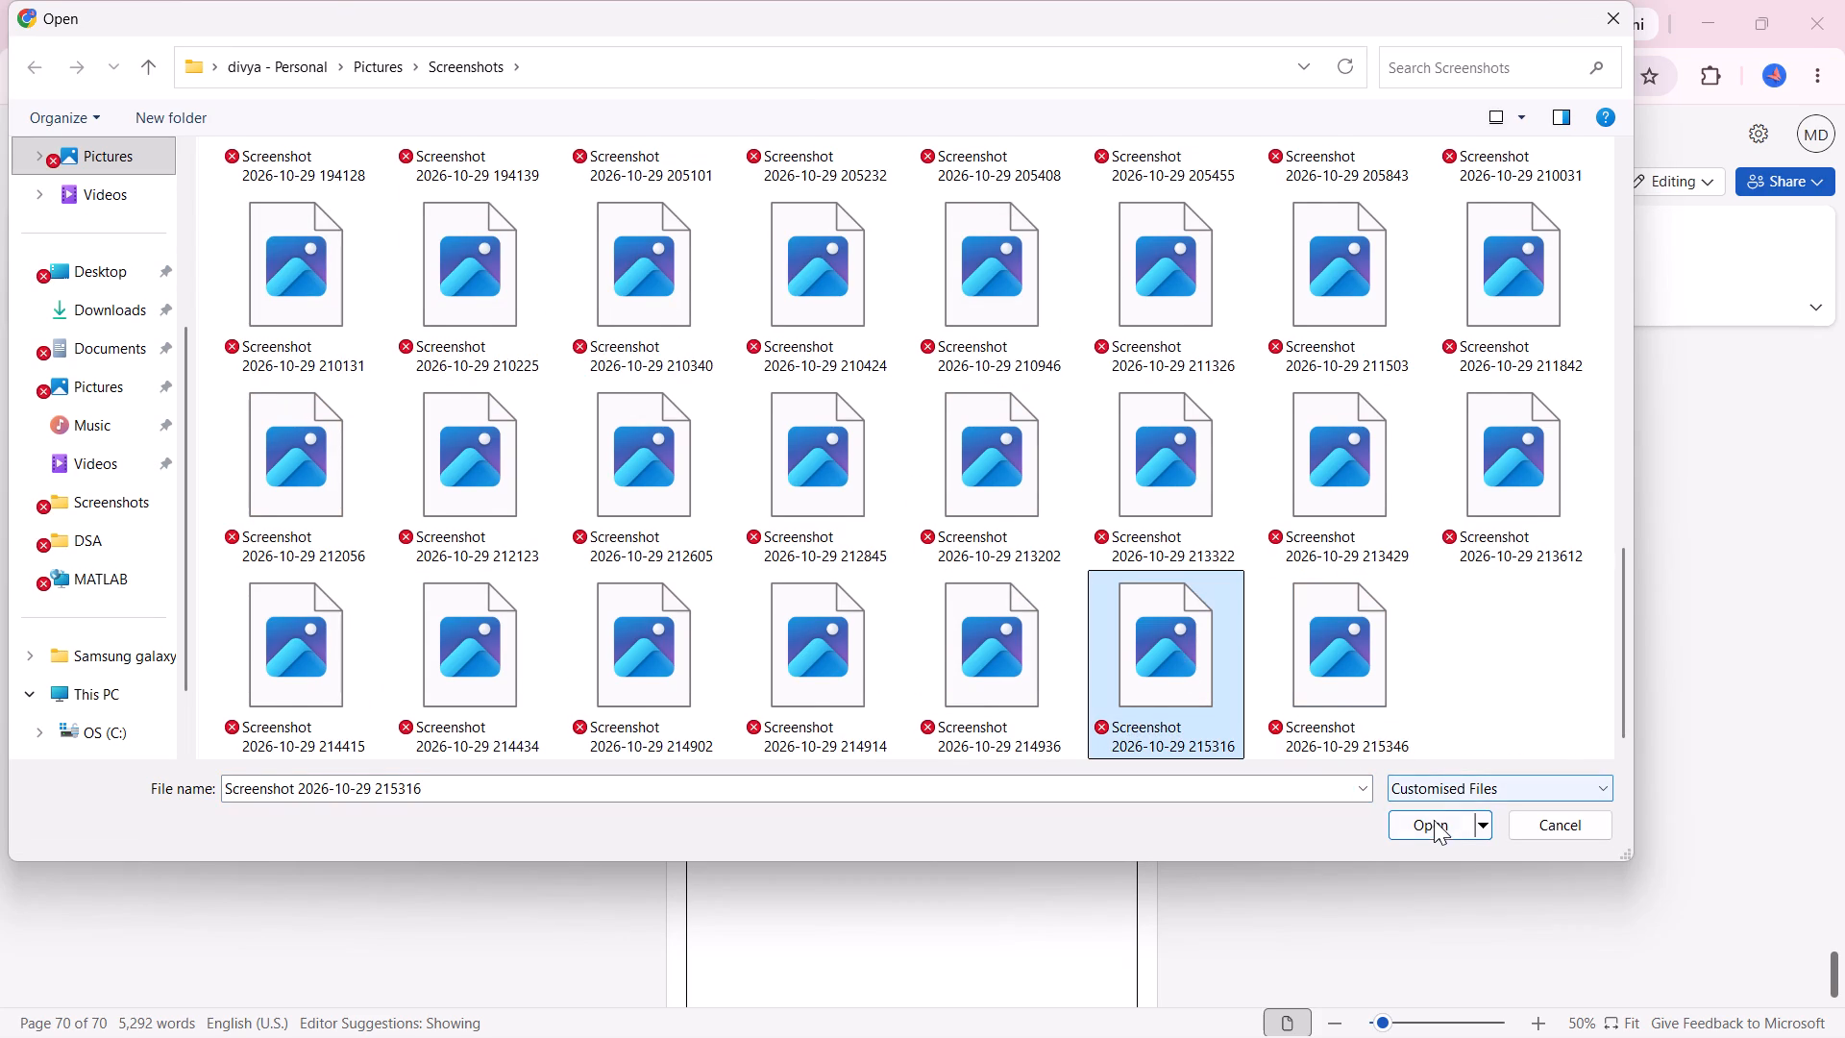
{"action": "left_click", "coordinate": [1436, 822]}
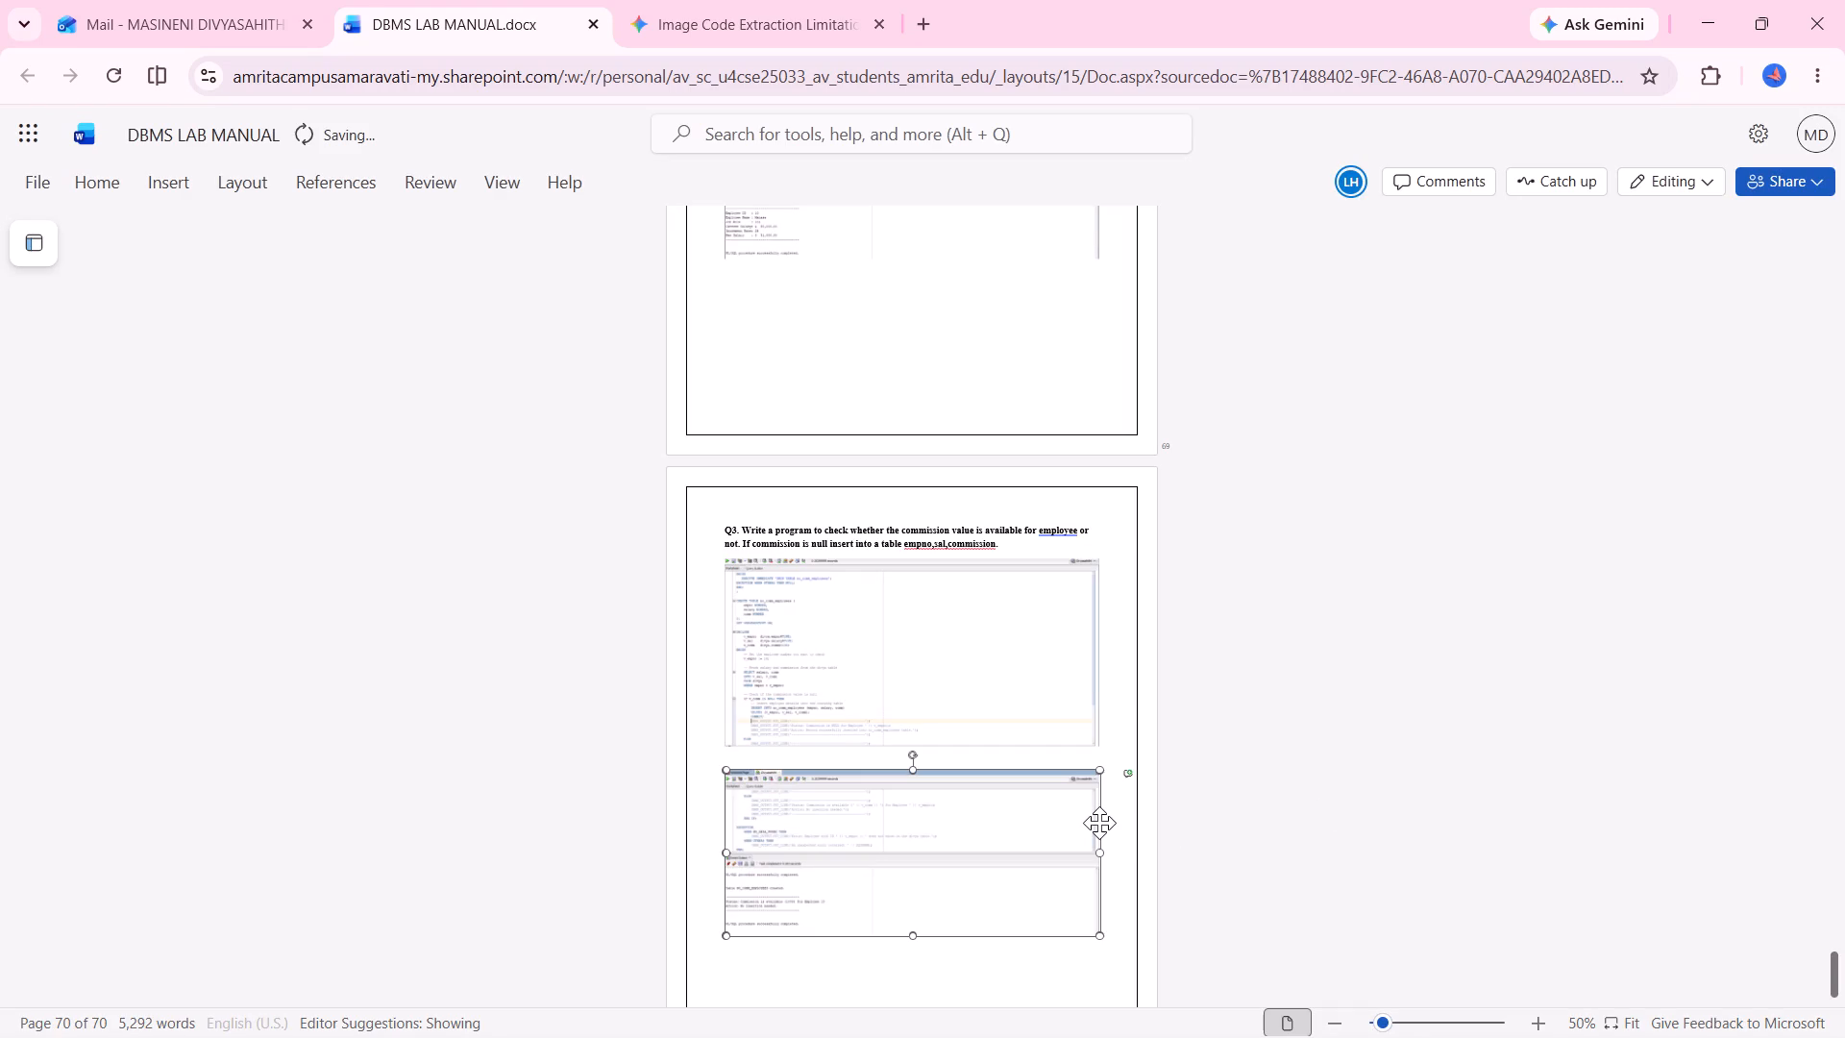
Look back through the earlier pages of the lab manual to find where Experiment No. 5 begins.
{"action": "scroll", "coordinate": [1099, 823], "scroll_direction": "up", "scroll_amount": 20}
{"action": "scroll", "coordinate": [1099, 823], "scroll_direction": "up", "scroll_amount": 13}
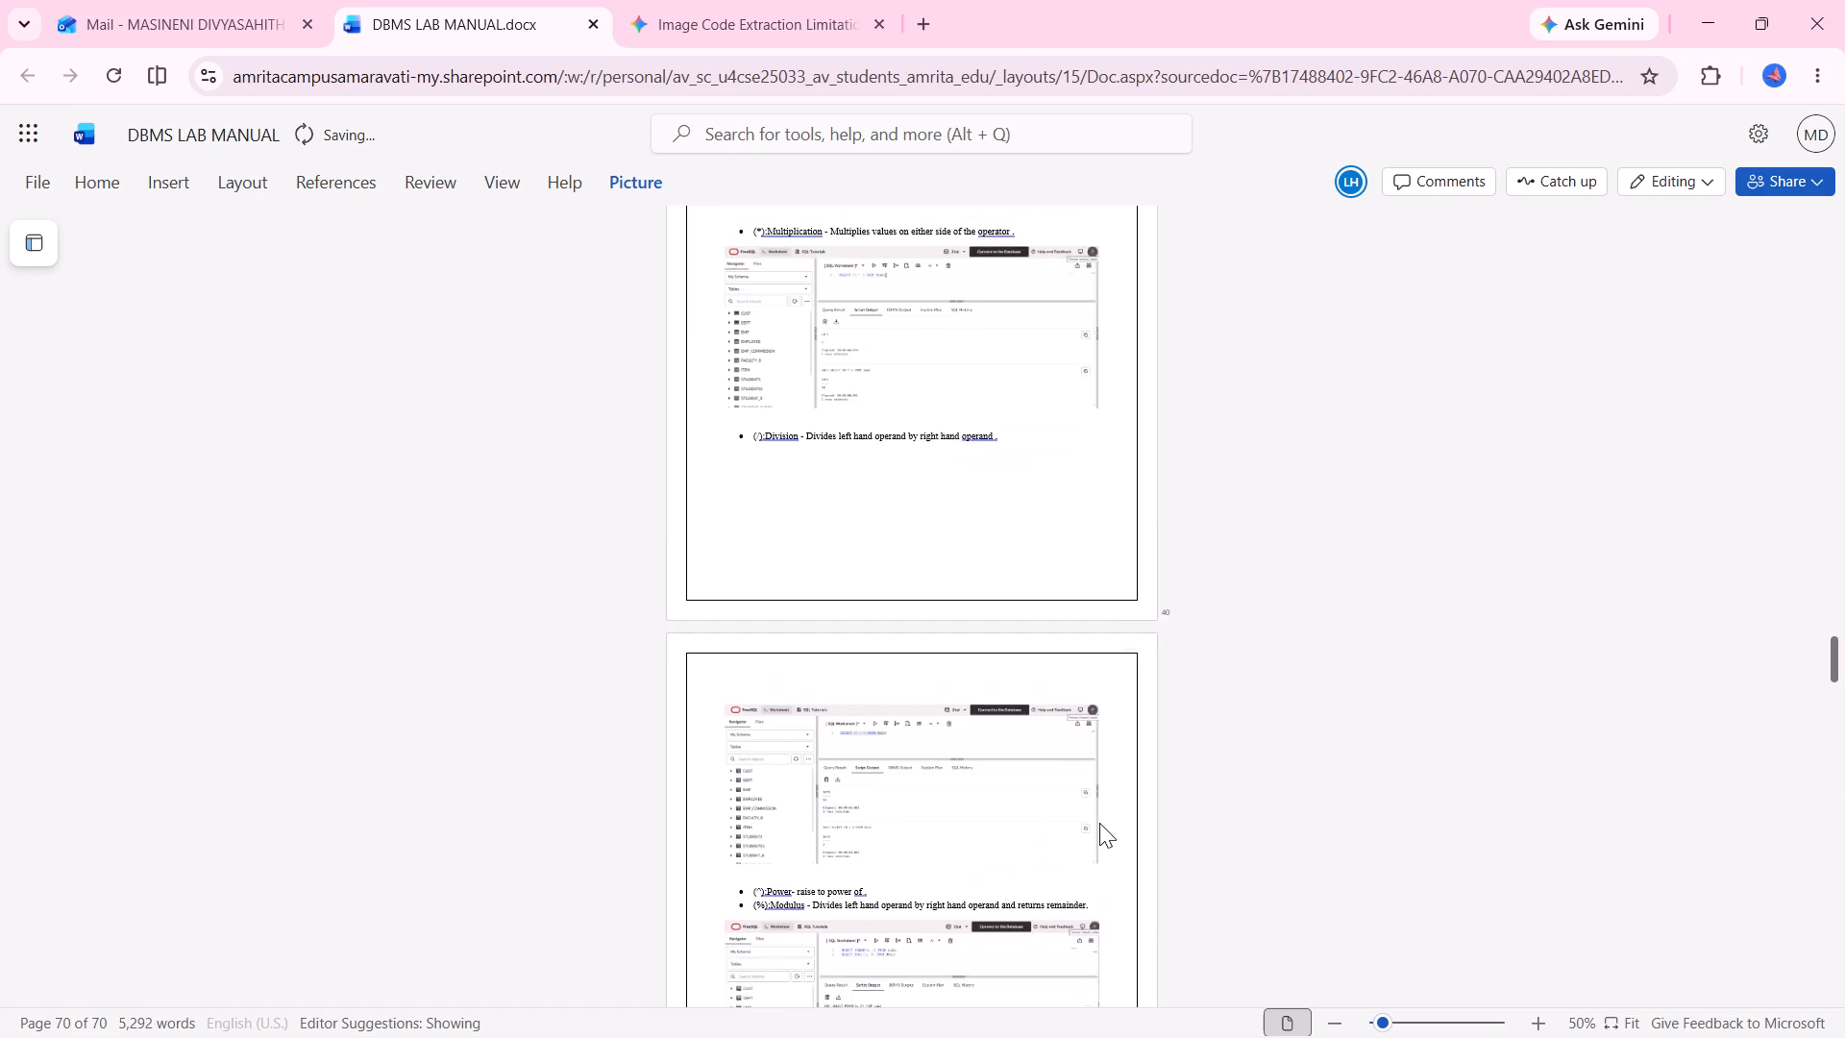
{"action": "scroll", "coordinate": [1099, 823], "scroll_direction": "down", "scroll_amount": 3}
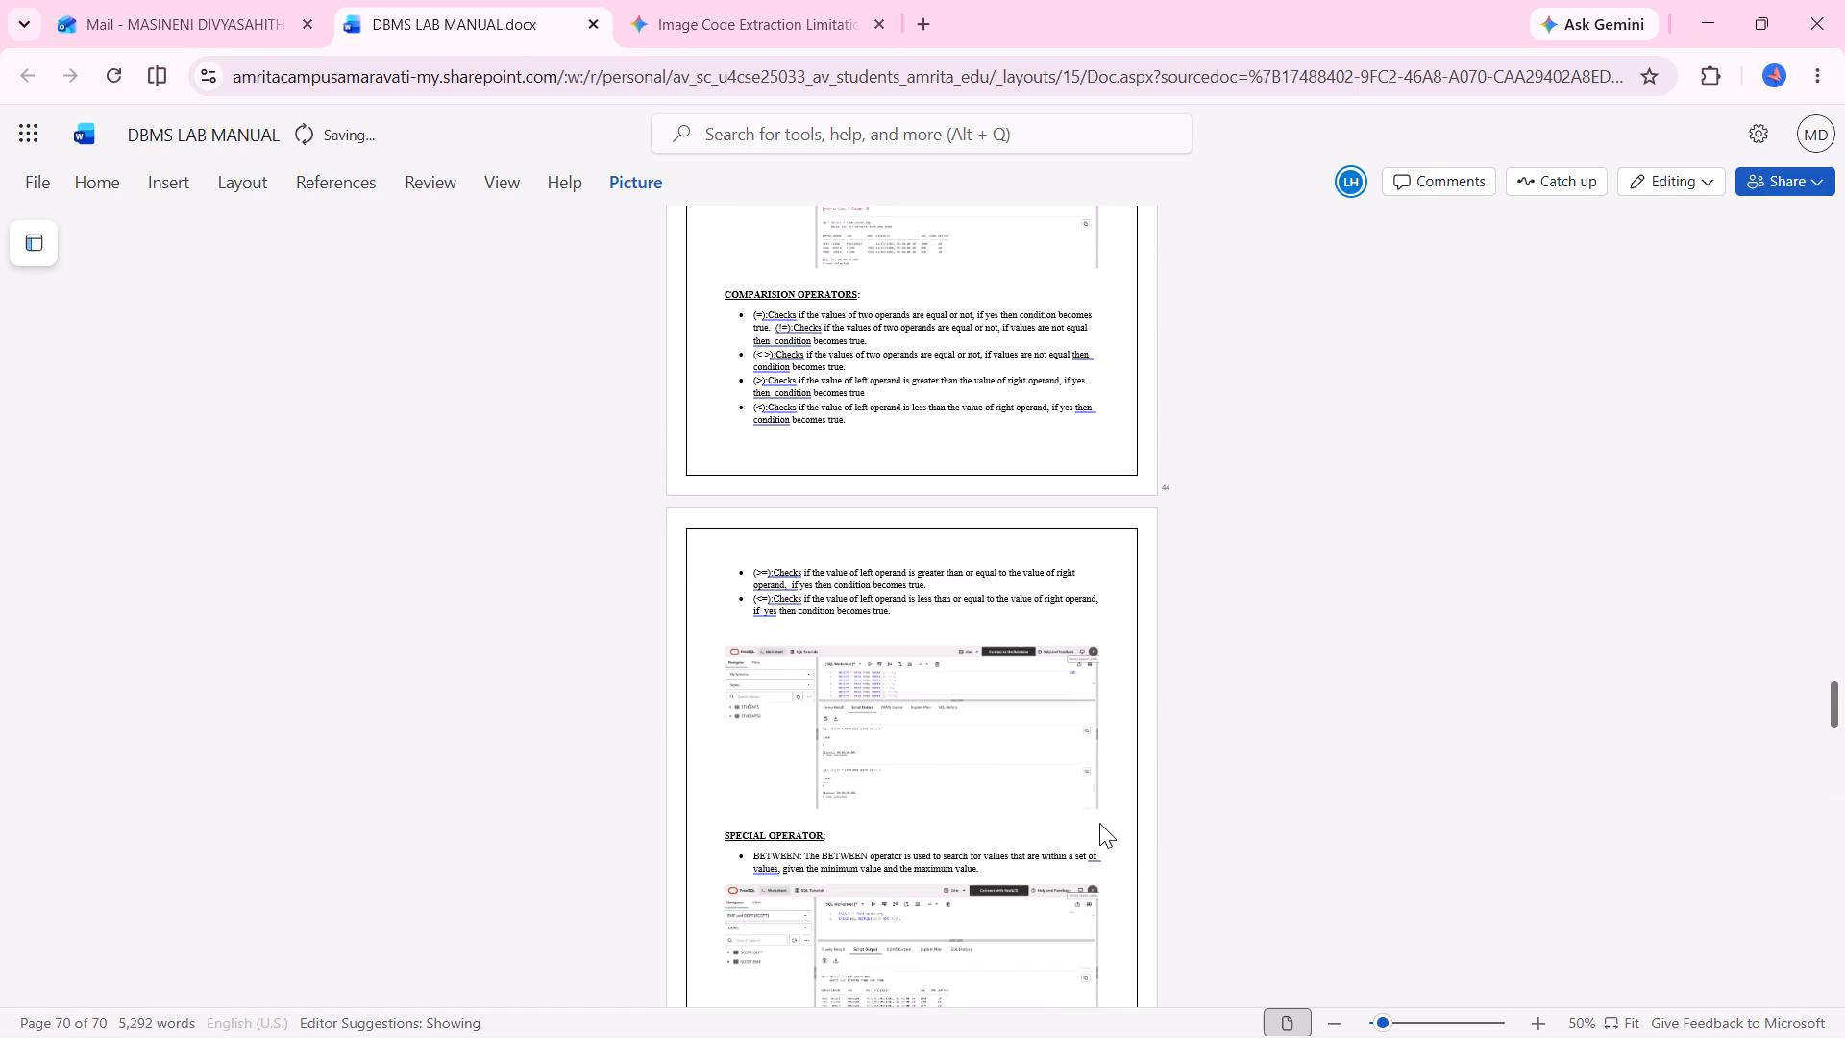
{"action": "scroll", "coordinate": [1099, 823], "scroll_direction": "down", "scroll_amount": 8}
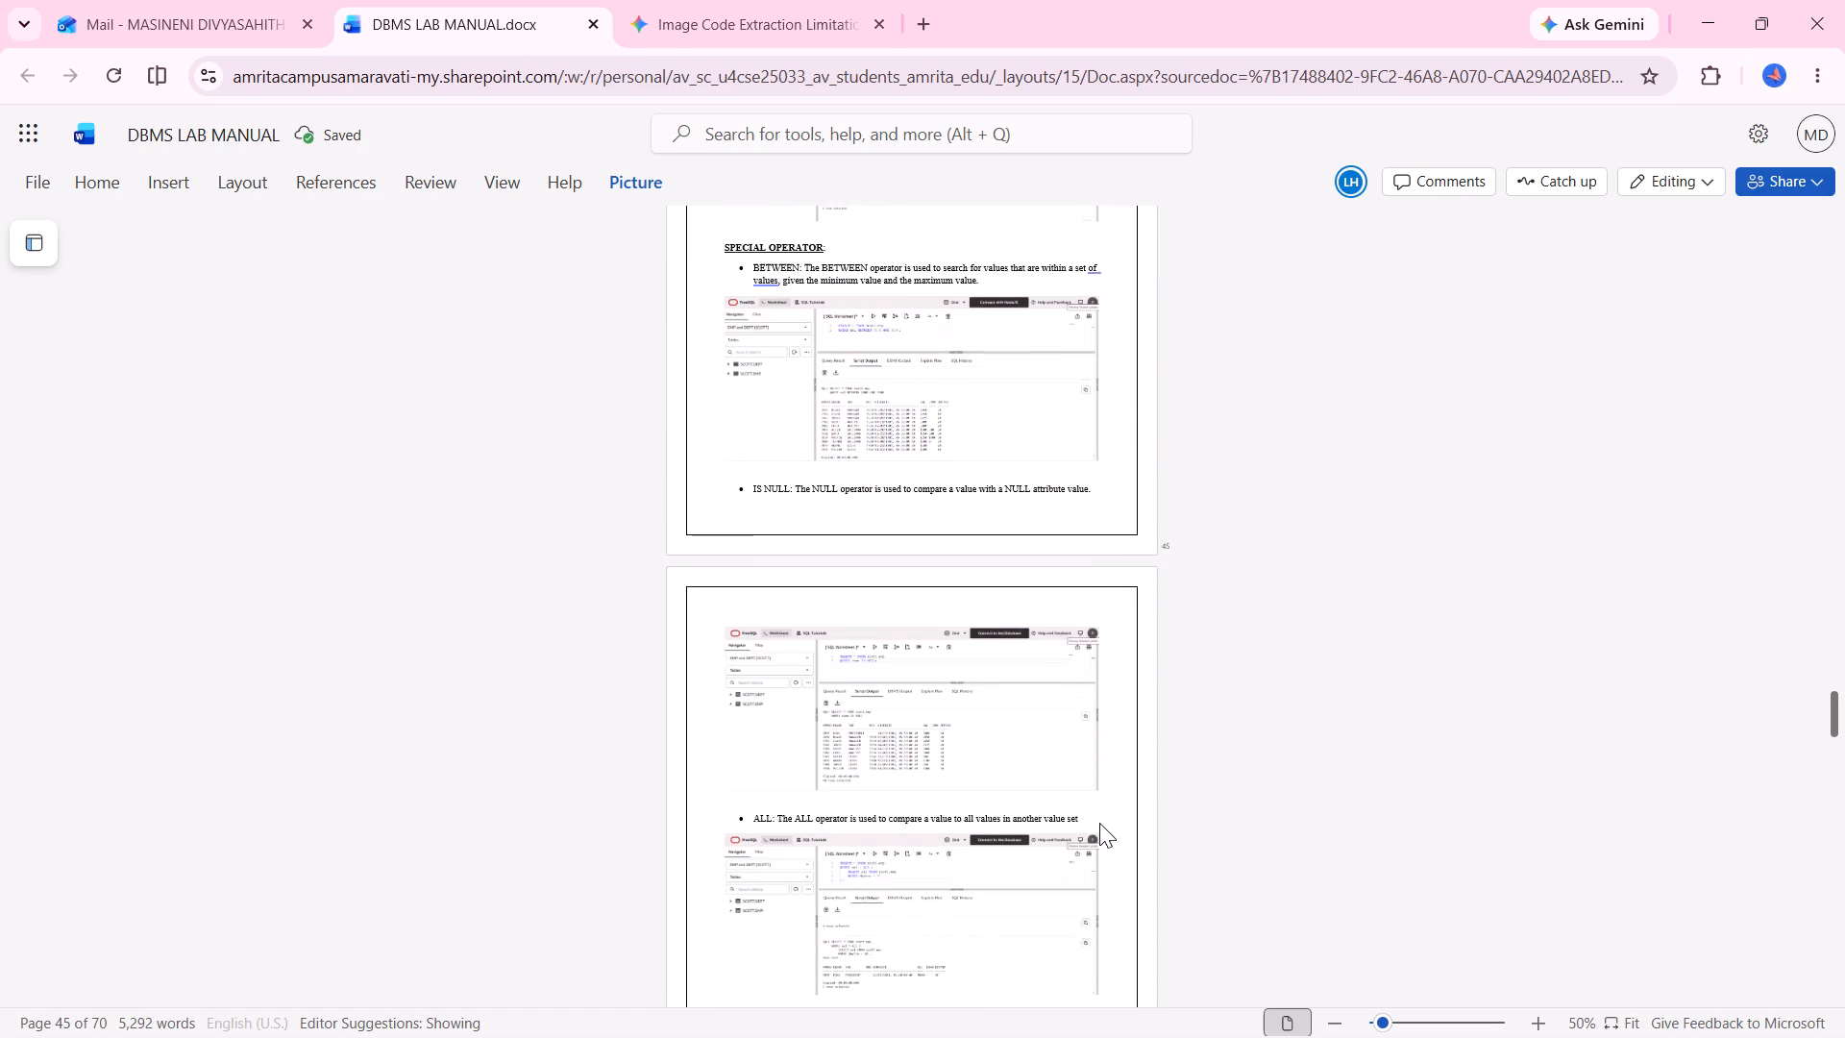
{"action": "scroll", "coordinate": [1099, 823], "scroll_direction": "down", "scroll_amount": 8}
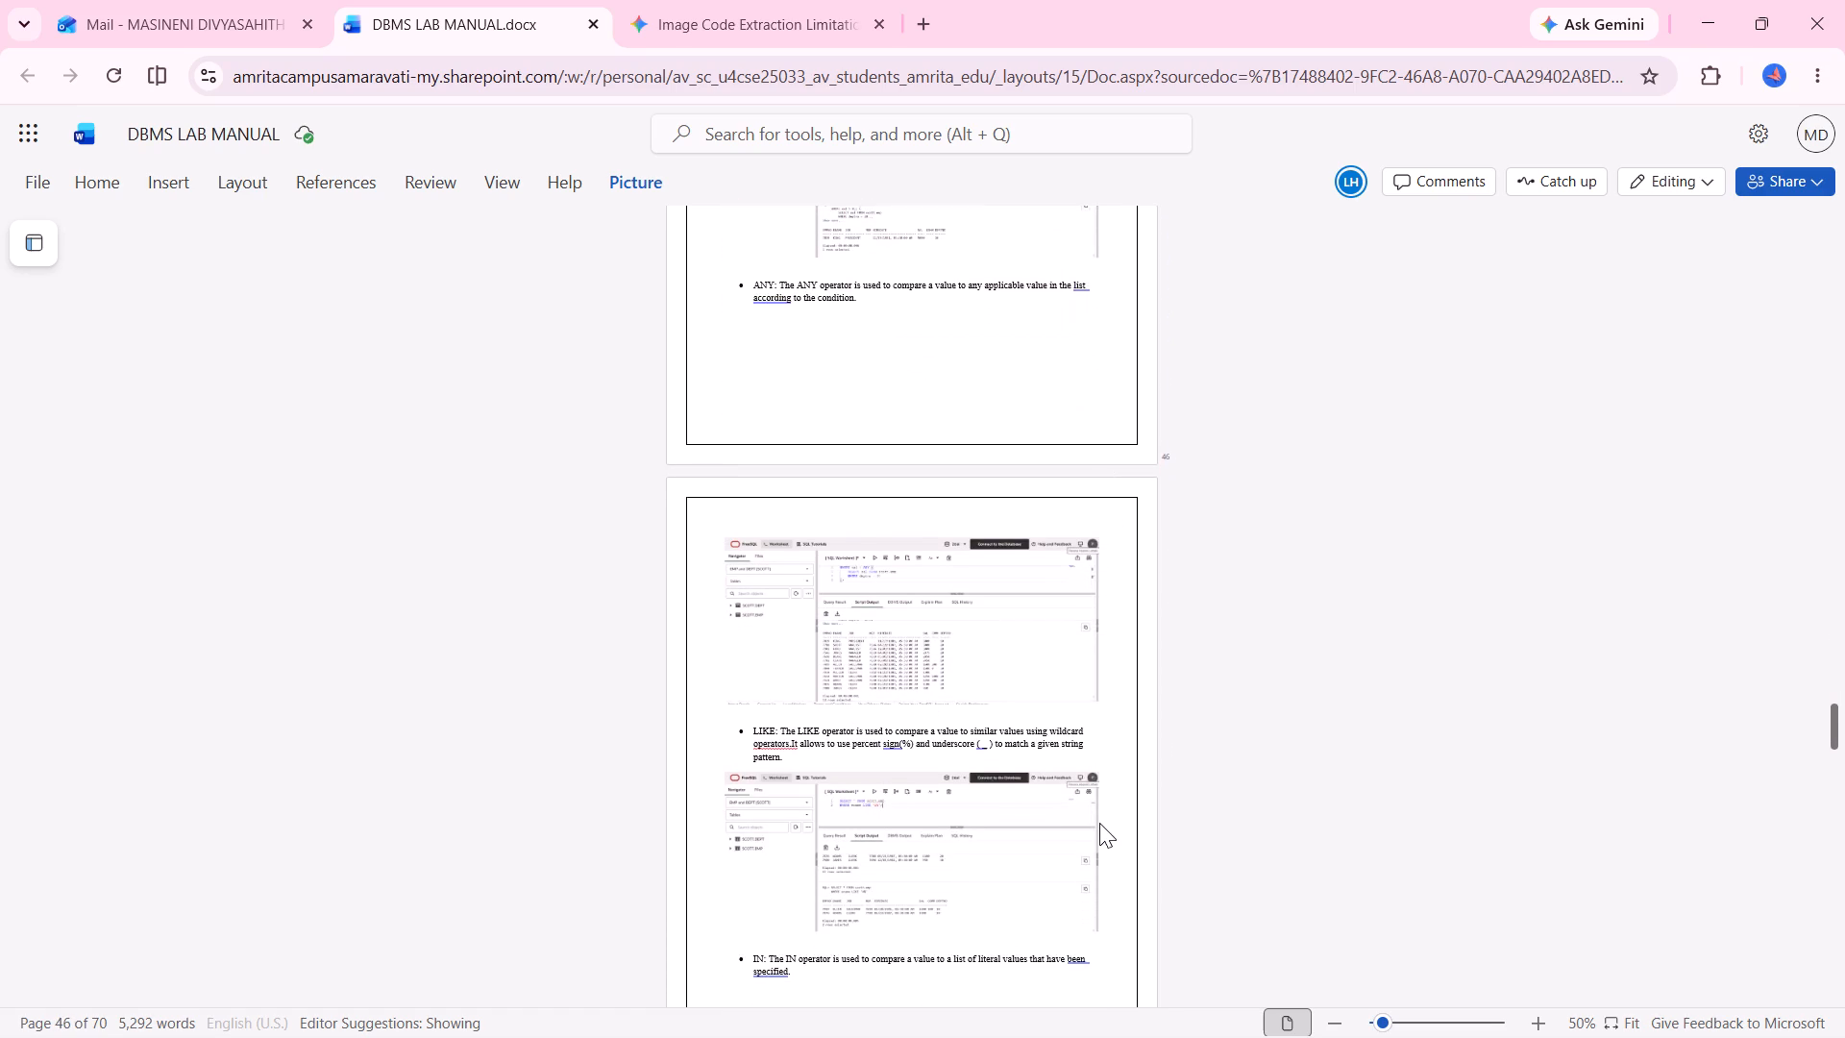
{"action": "scroll", "coordinate": [1099, 823], "scroll_direction": "down", "scroll_amount": 8}
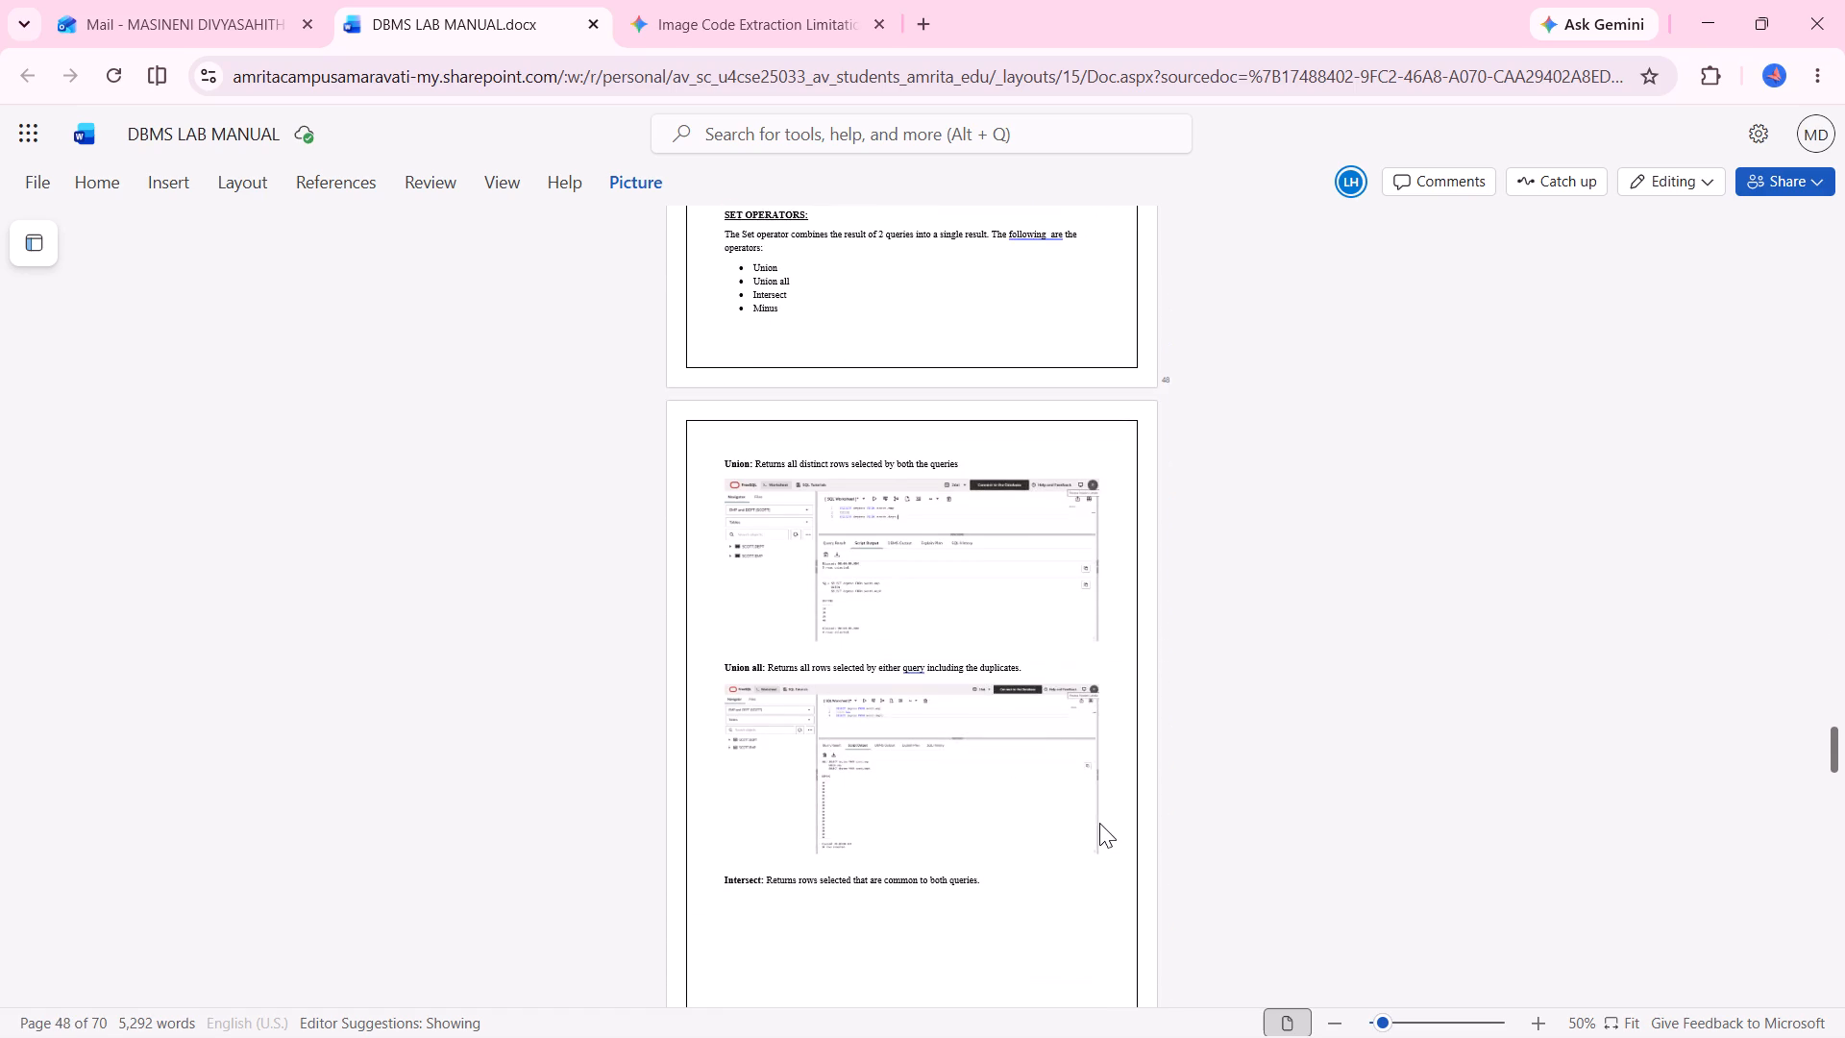
{"action": "scroll", "coordinate": [1099, 823], "scroll_direction": "down", "scroll_amount": 7}
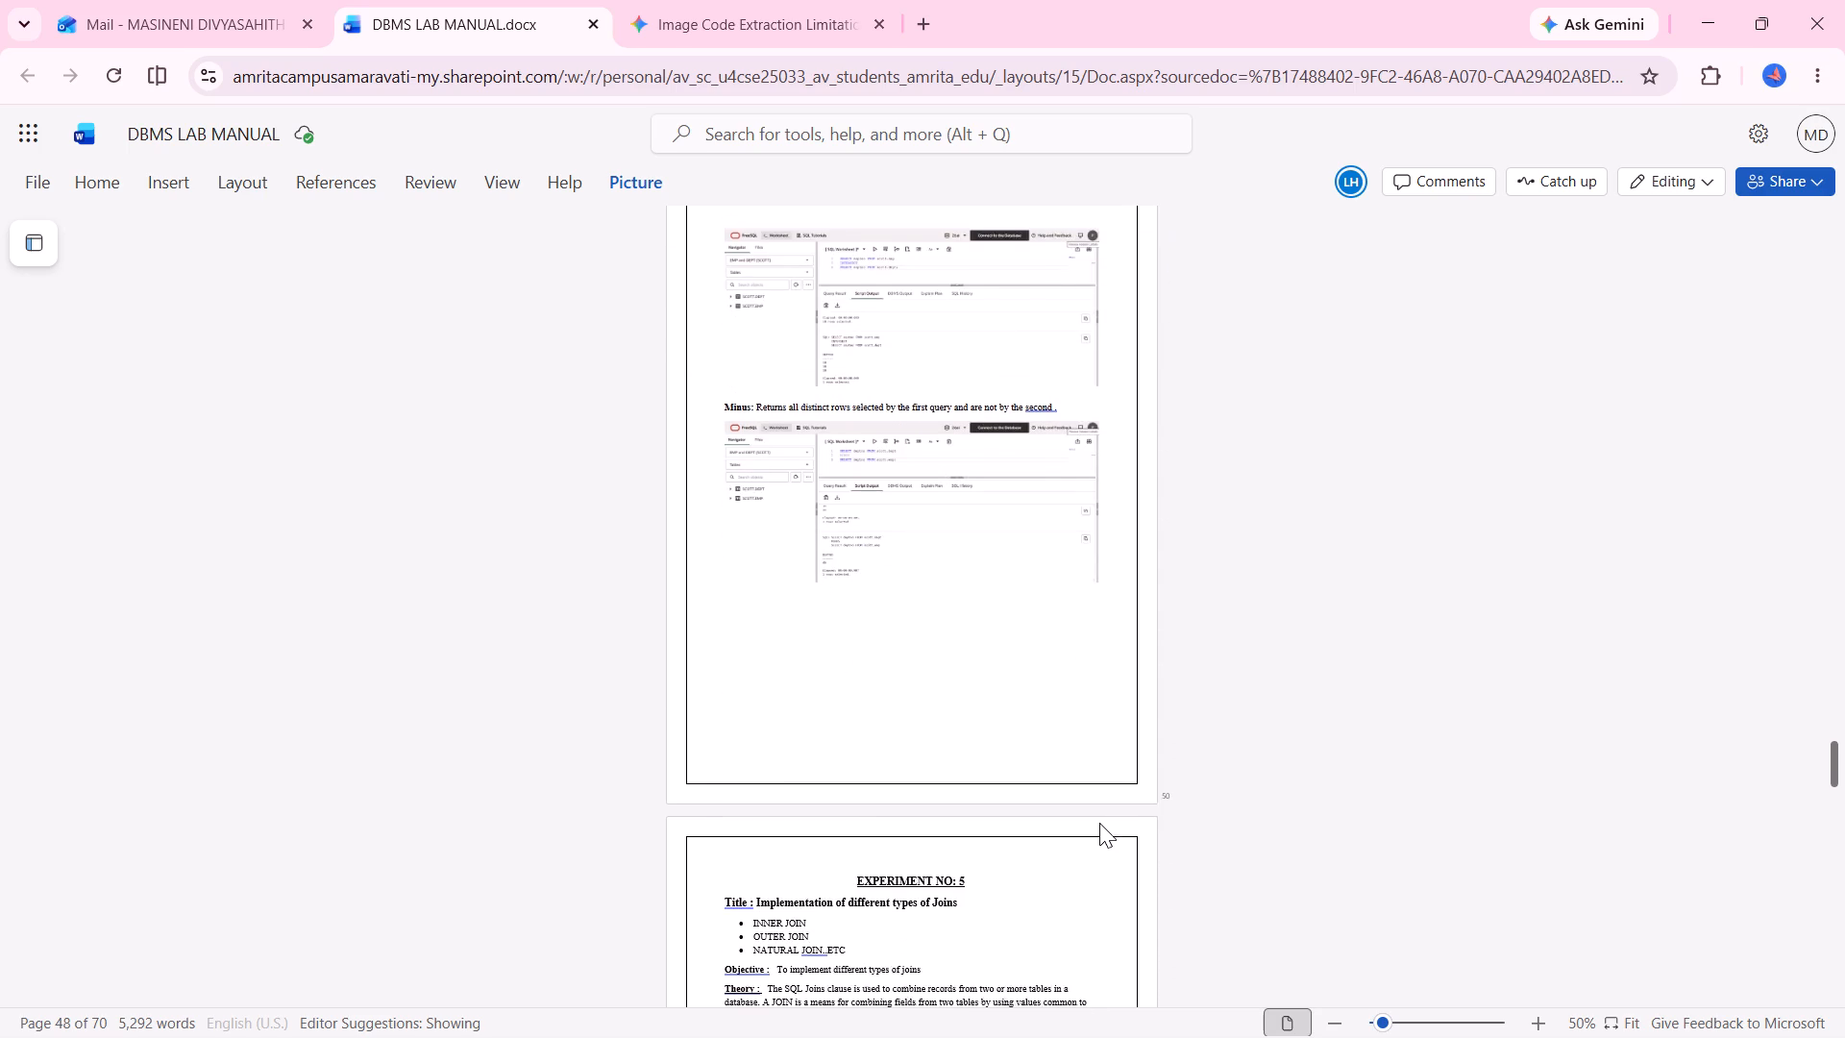
{"action": "scroll", "coordinate": [1099, 823], "scroll_direction": "down", "scroll_amount": 2}
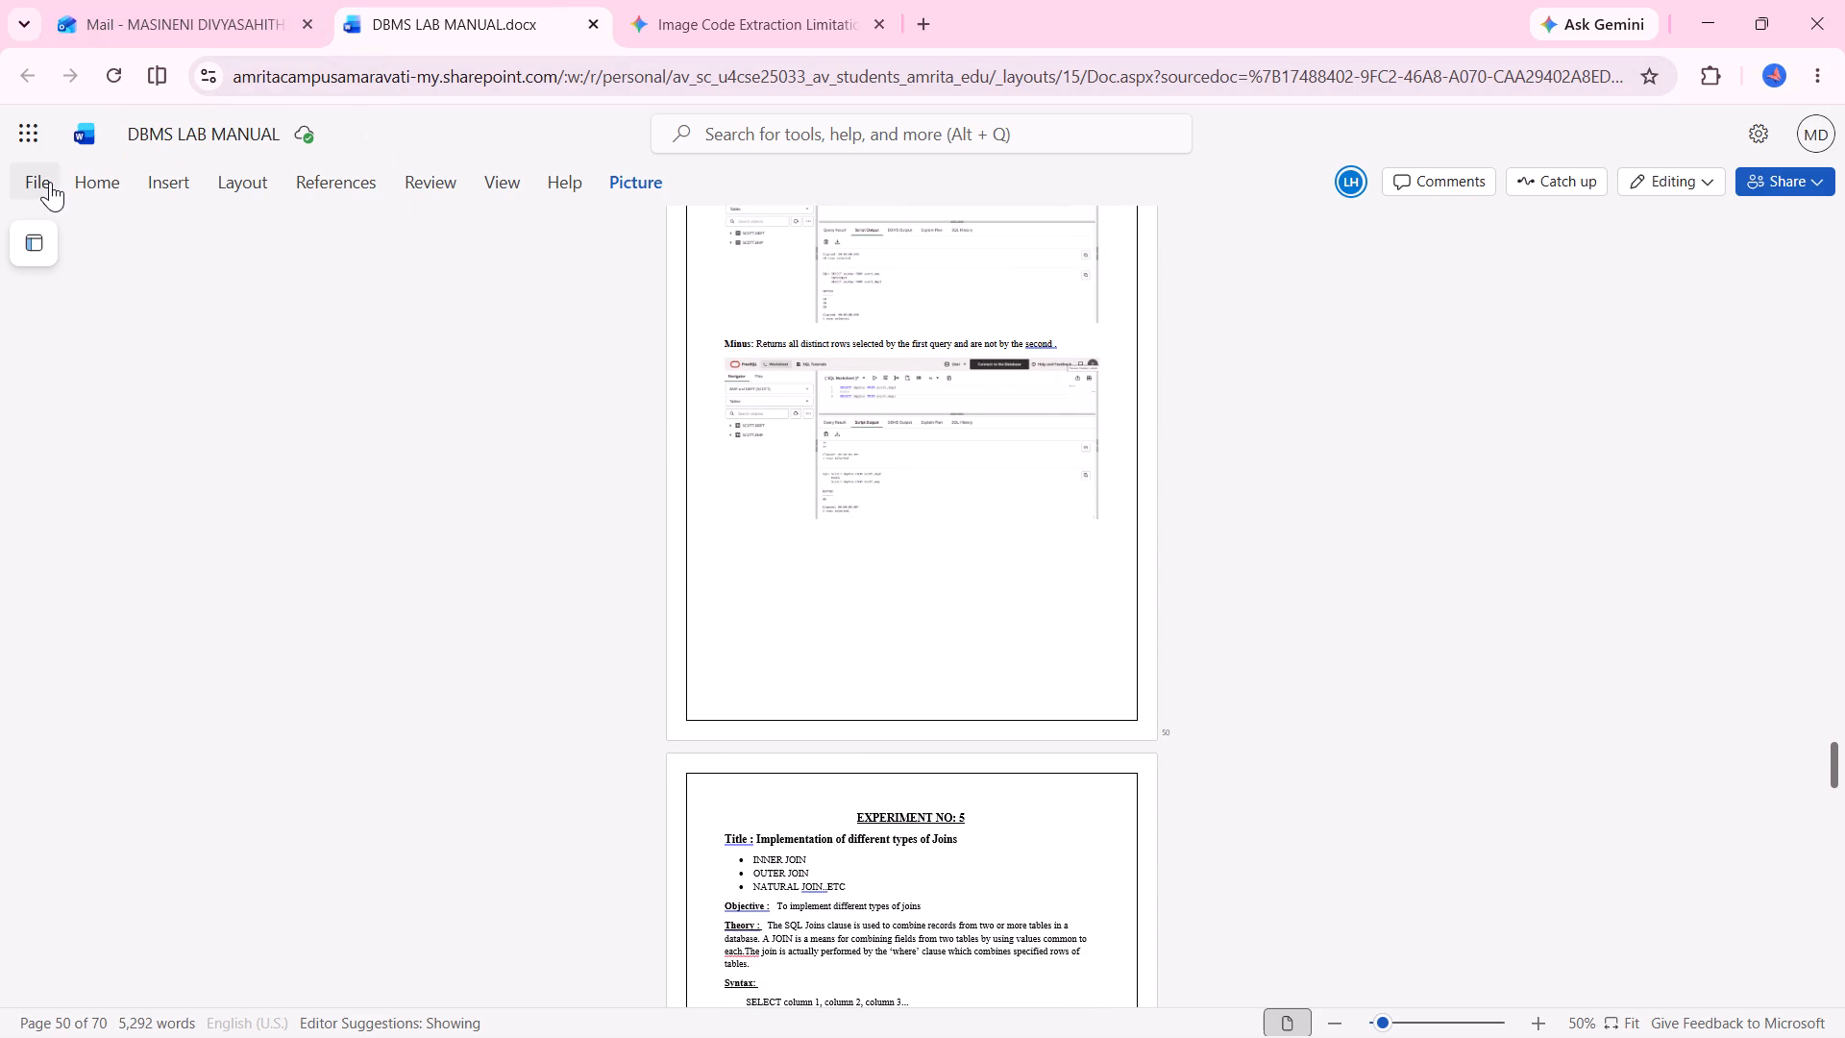
Find the export command with the search term "expo" and download the lab manual as a PDF.
{"action": "left_click", "coordinate": [719, 126]}
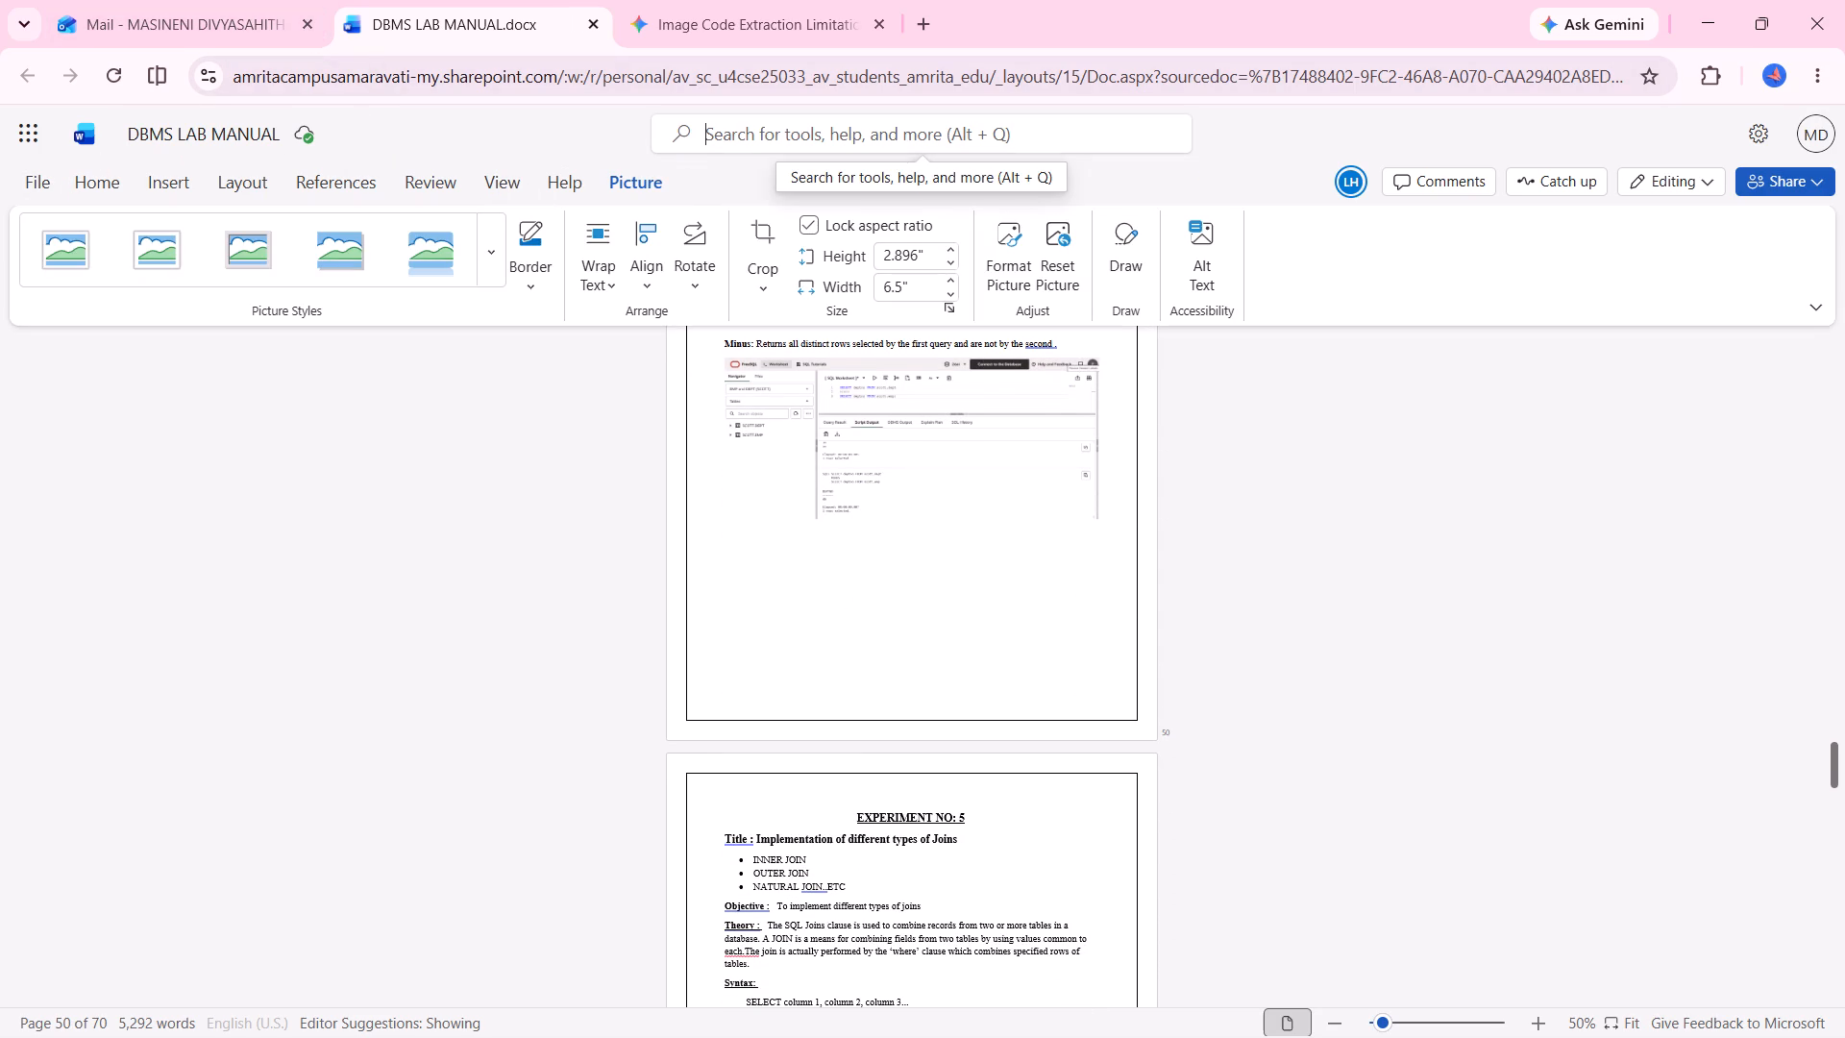
{"action": "type", "text": "expo"}
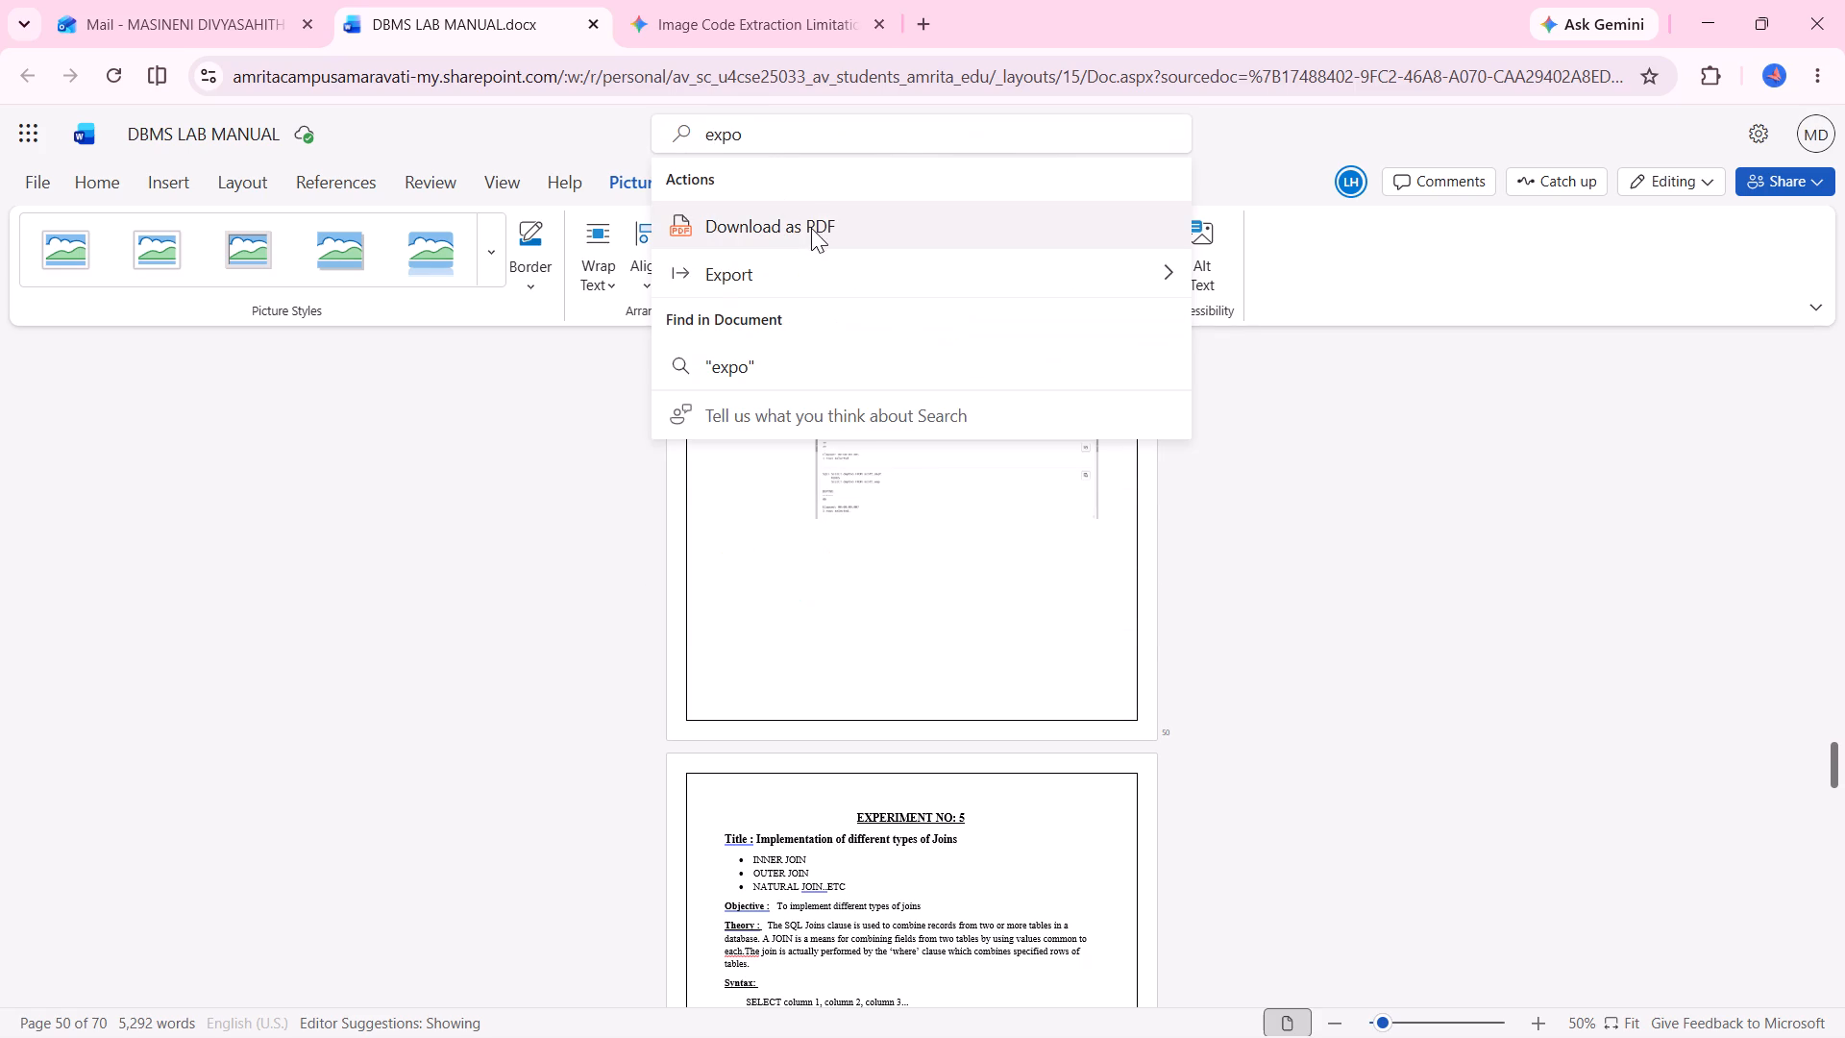
{"action": "left_click", "coordinate": [811, 228]}
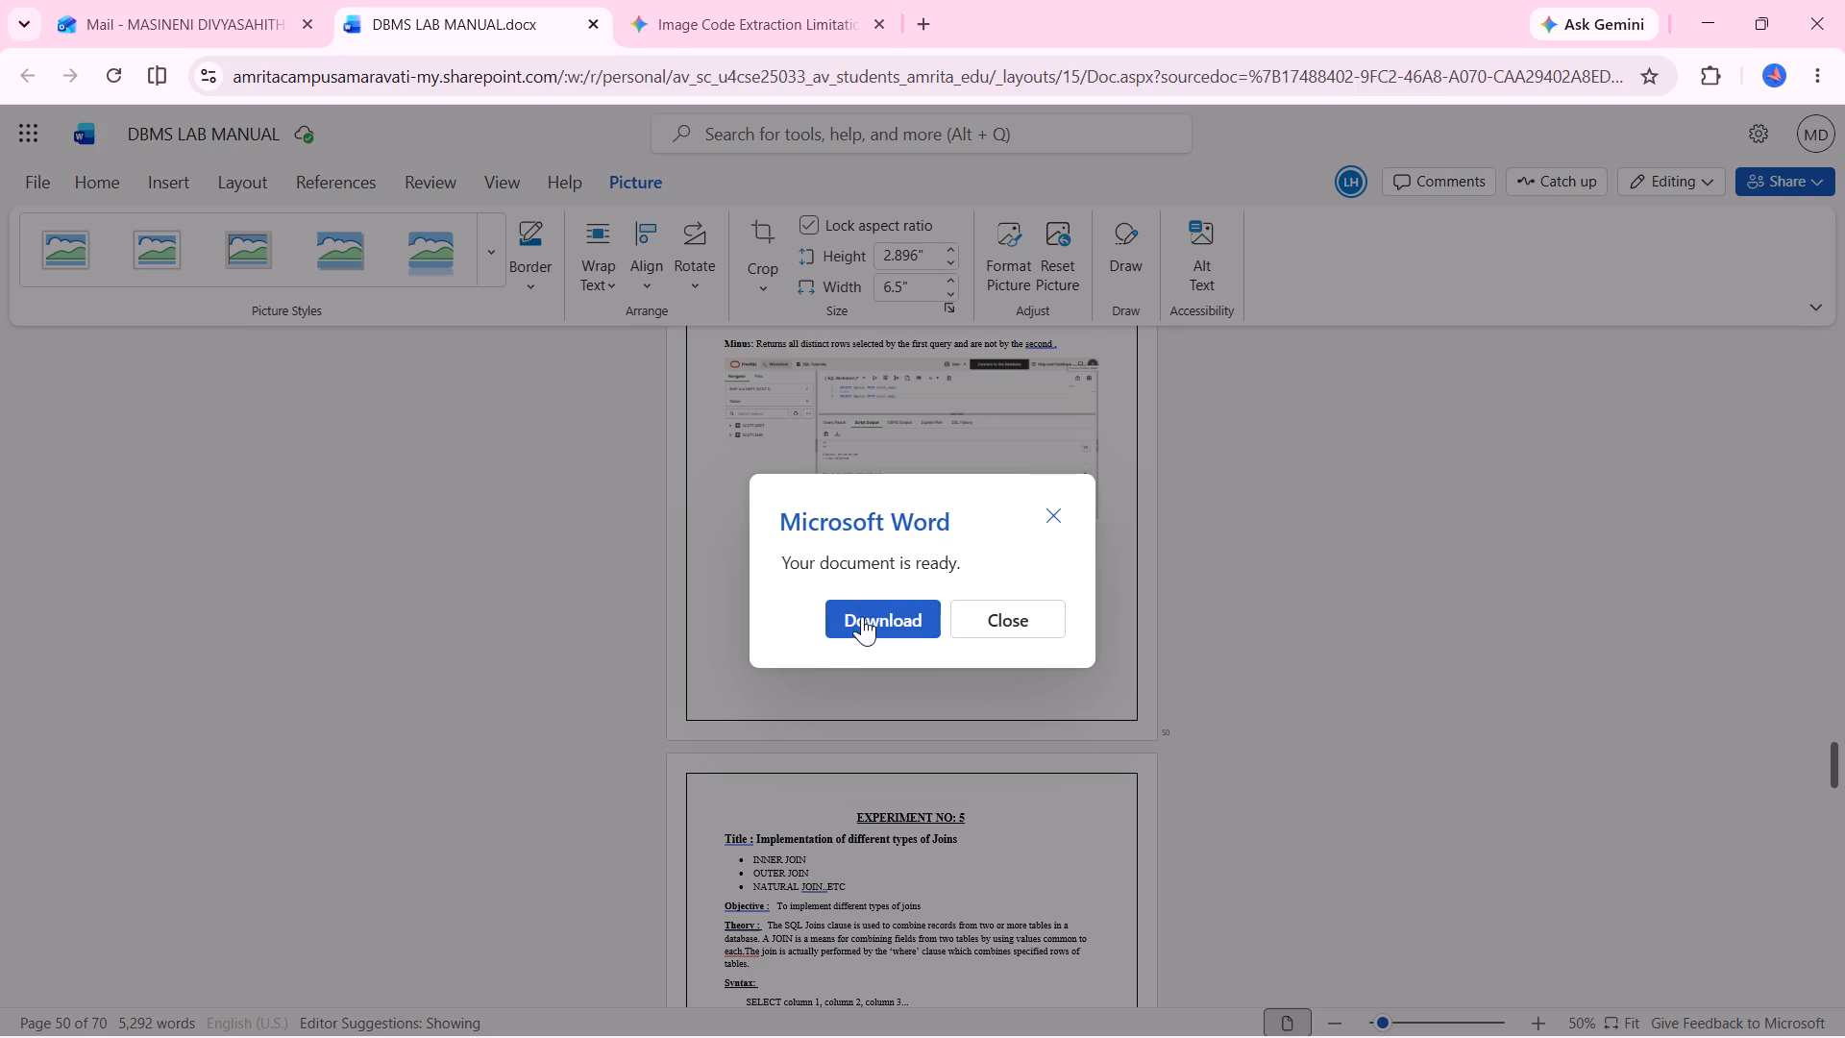
{"action": "left_click", "coordinate": [862, 617]}
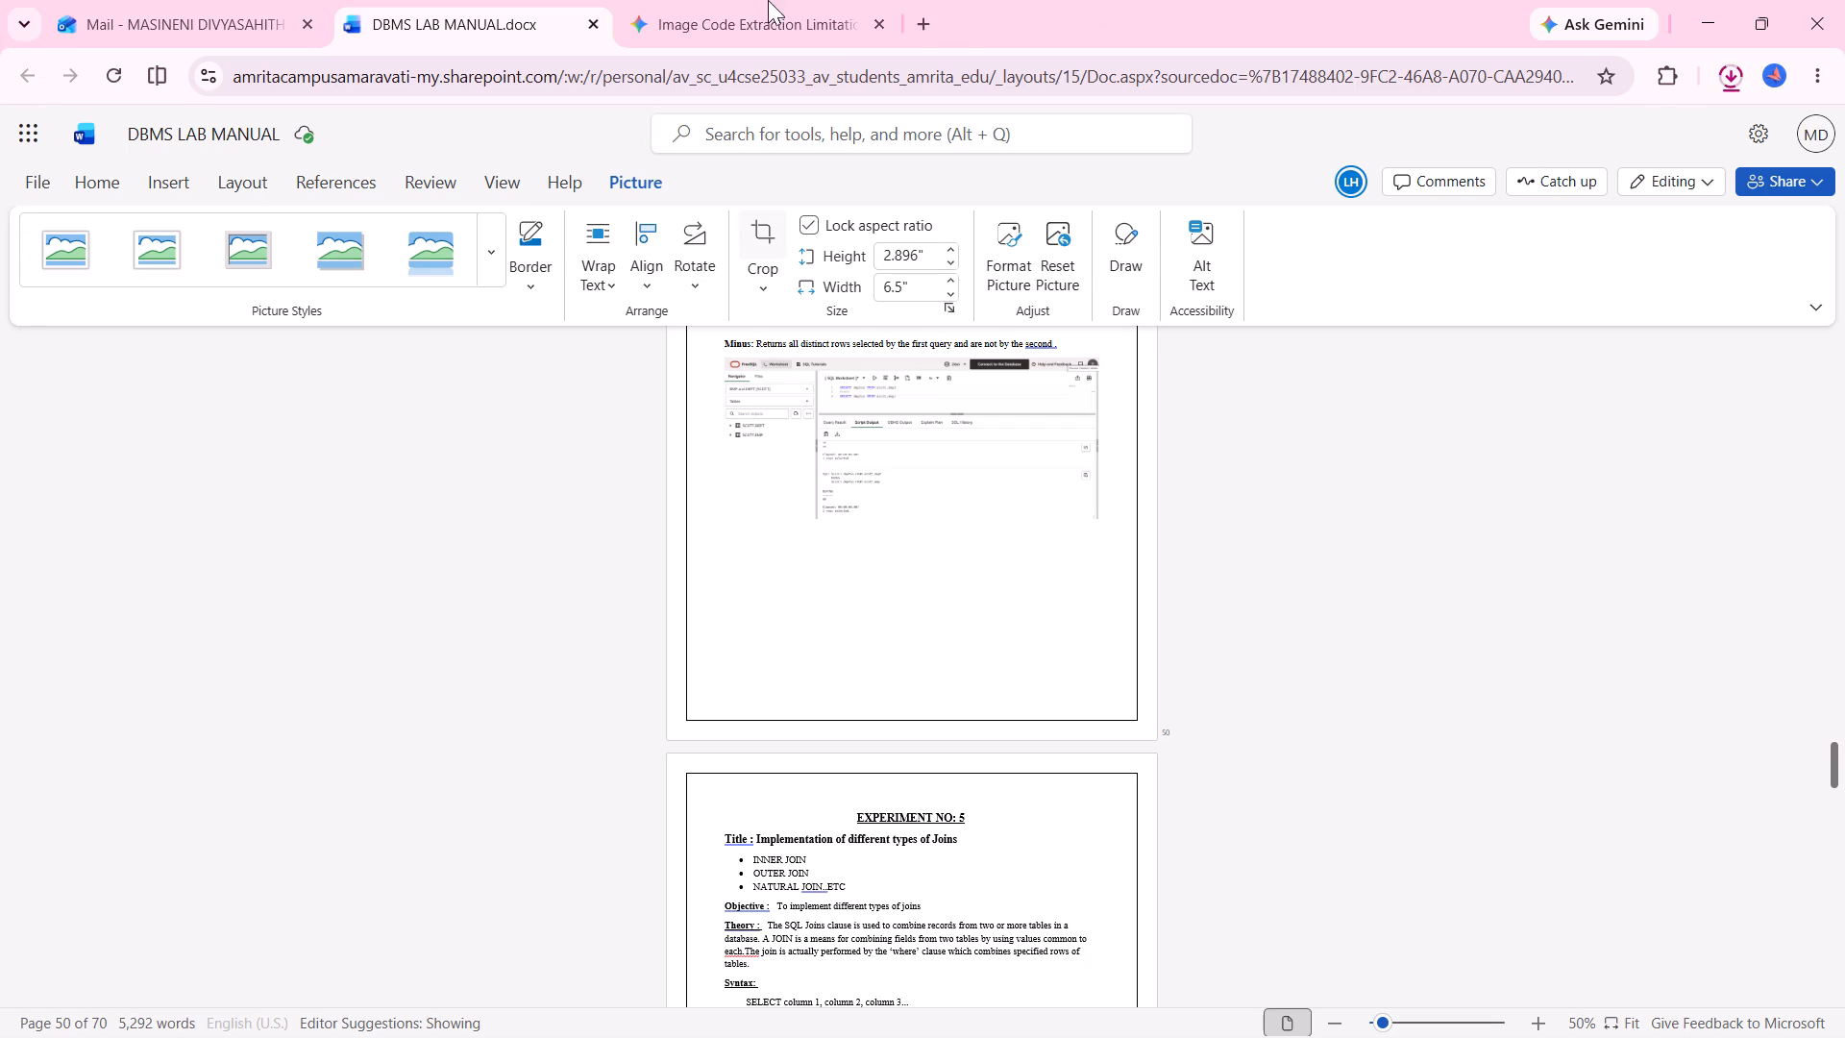
Close the Image Code Extraction browser tab.
{"action": "left_click", "coordinate": [877, 29]}
Check the DBMS LAB MANUAL.pdf download in the recent download history, pausing and resuming it.
{"action": "left_click", "coordinate": [1728, 79]}
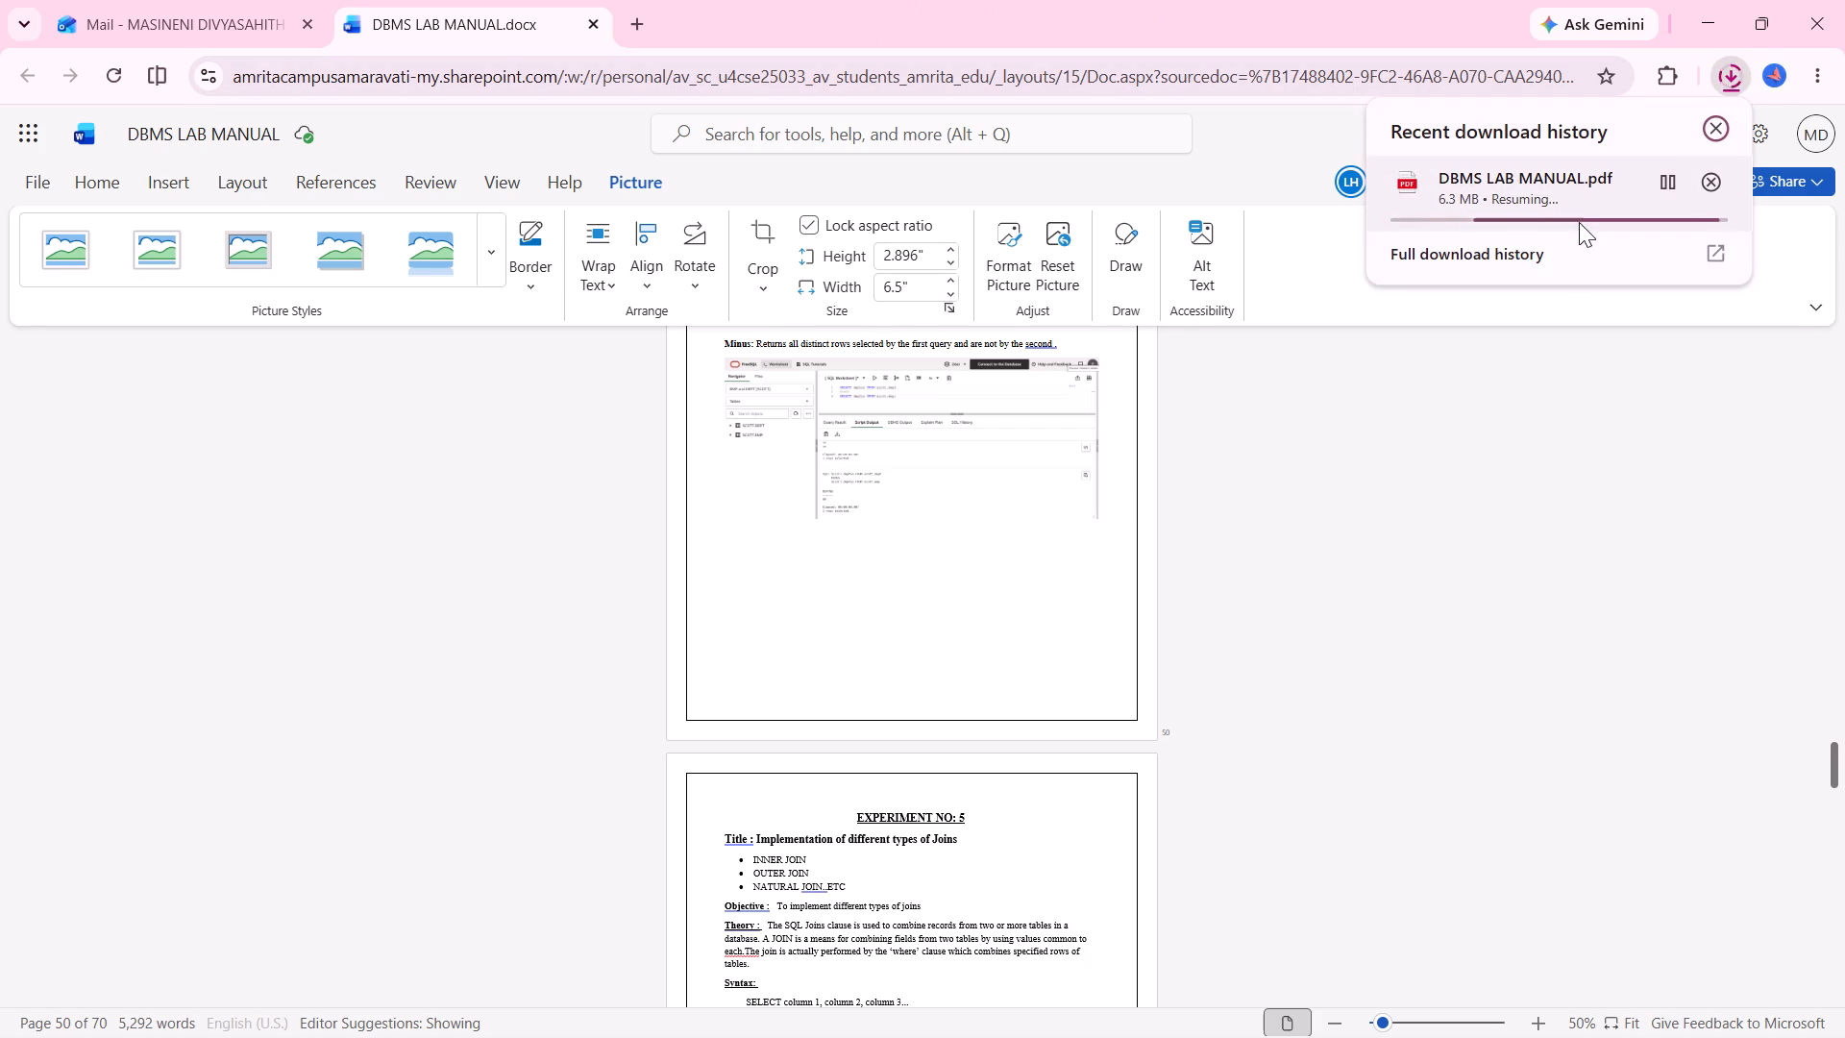
{"action": "left_click", "coordinate": [1668, 185]}
{"action": "left_click", "coordinate": [1668, 185]}
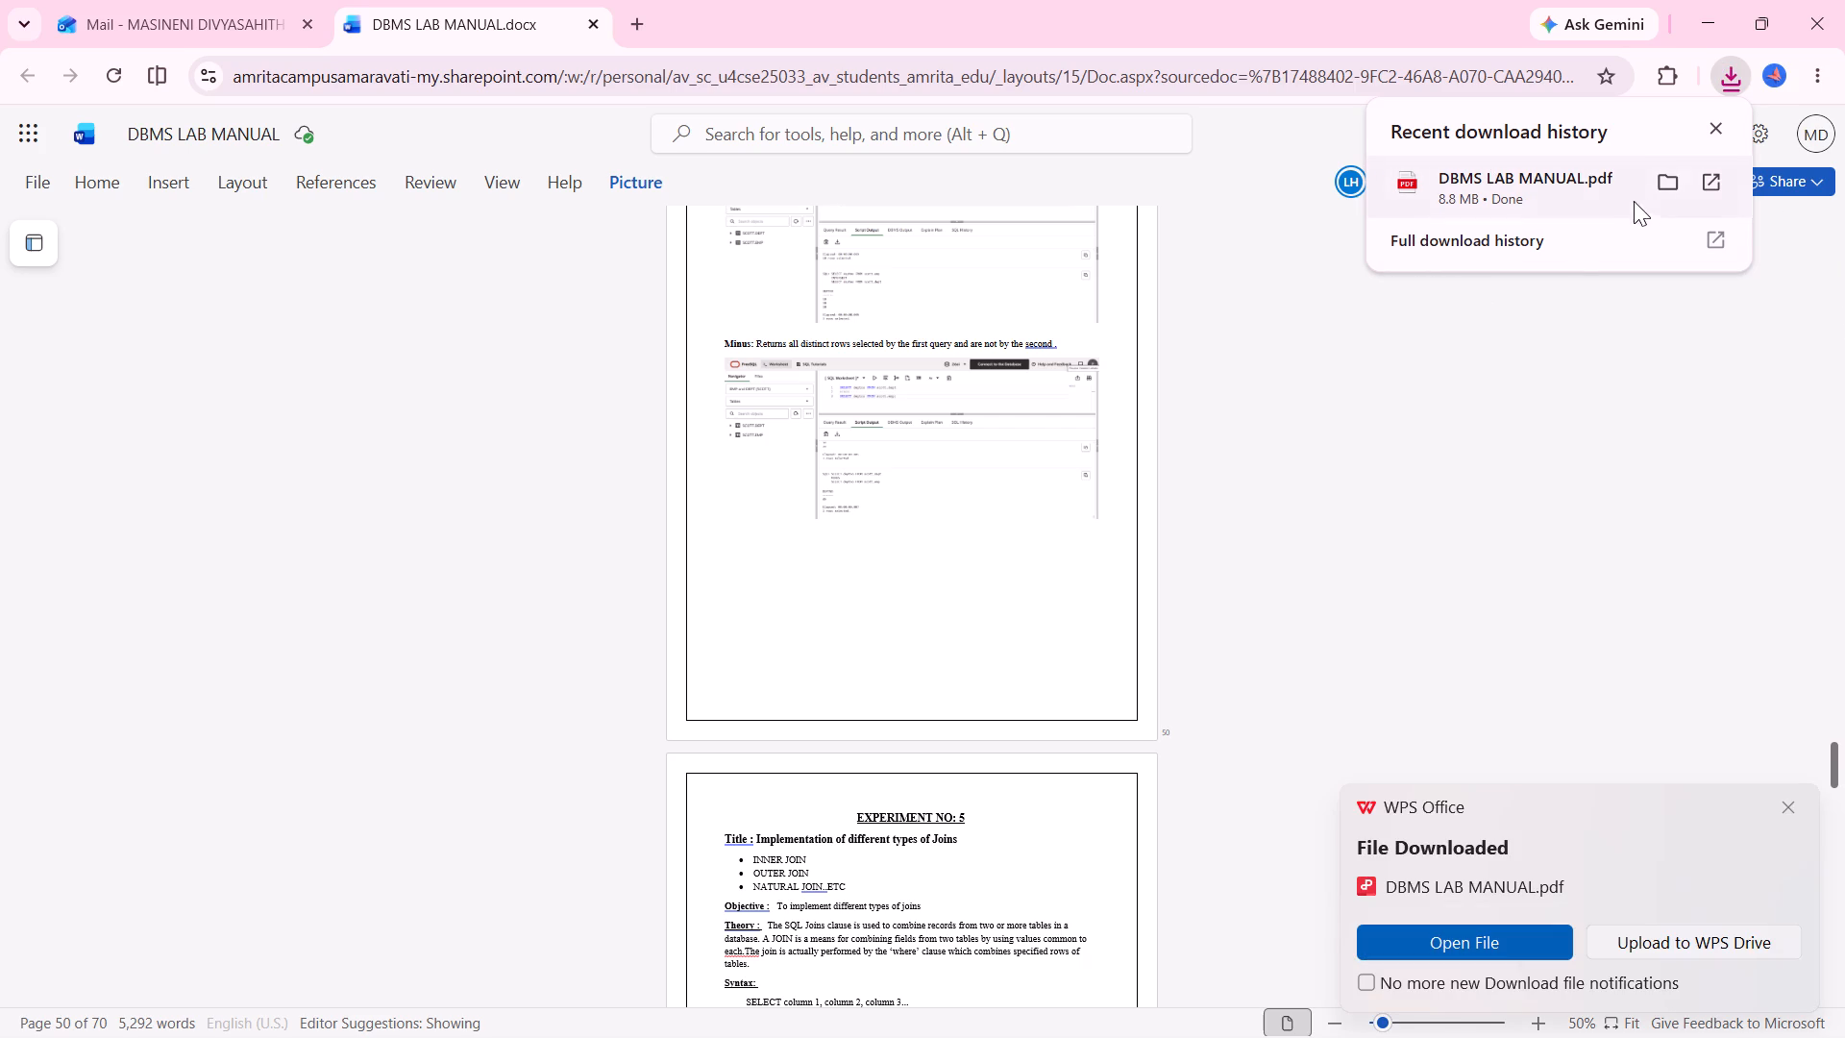
{"action": "left_click", "coordinate": [1710, 130]}
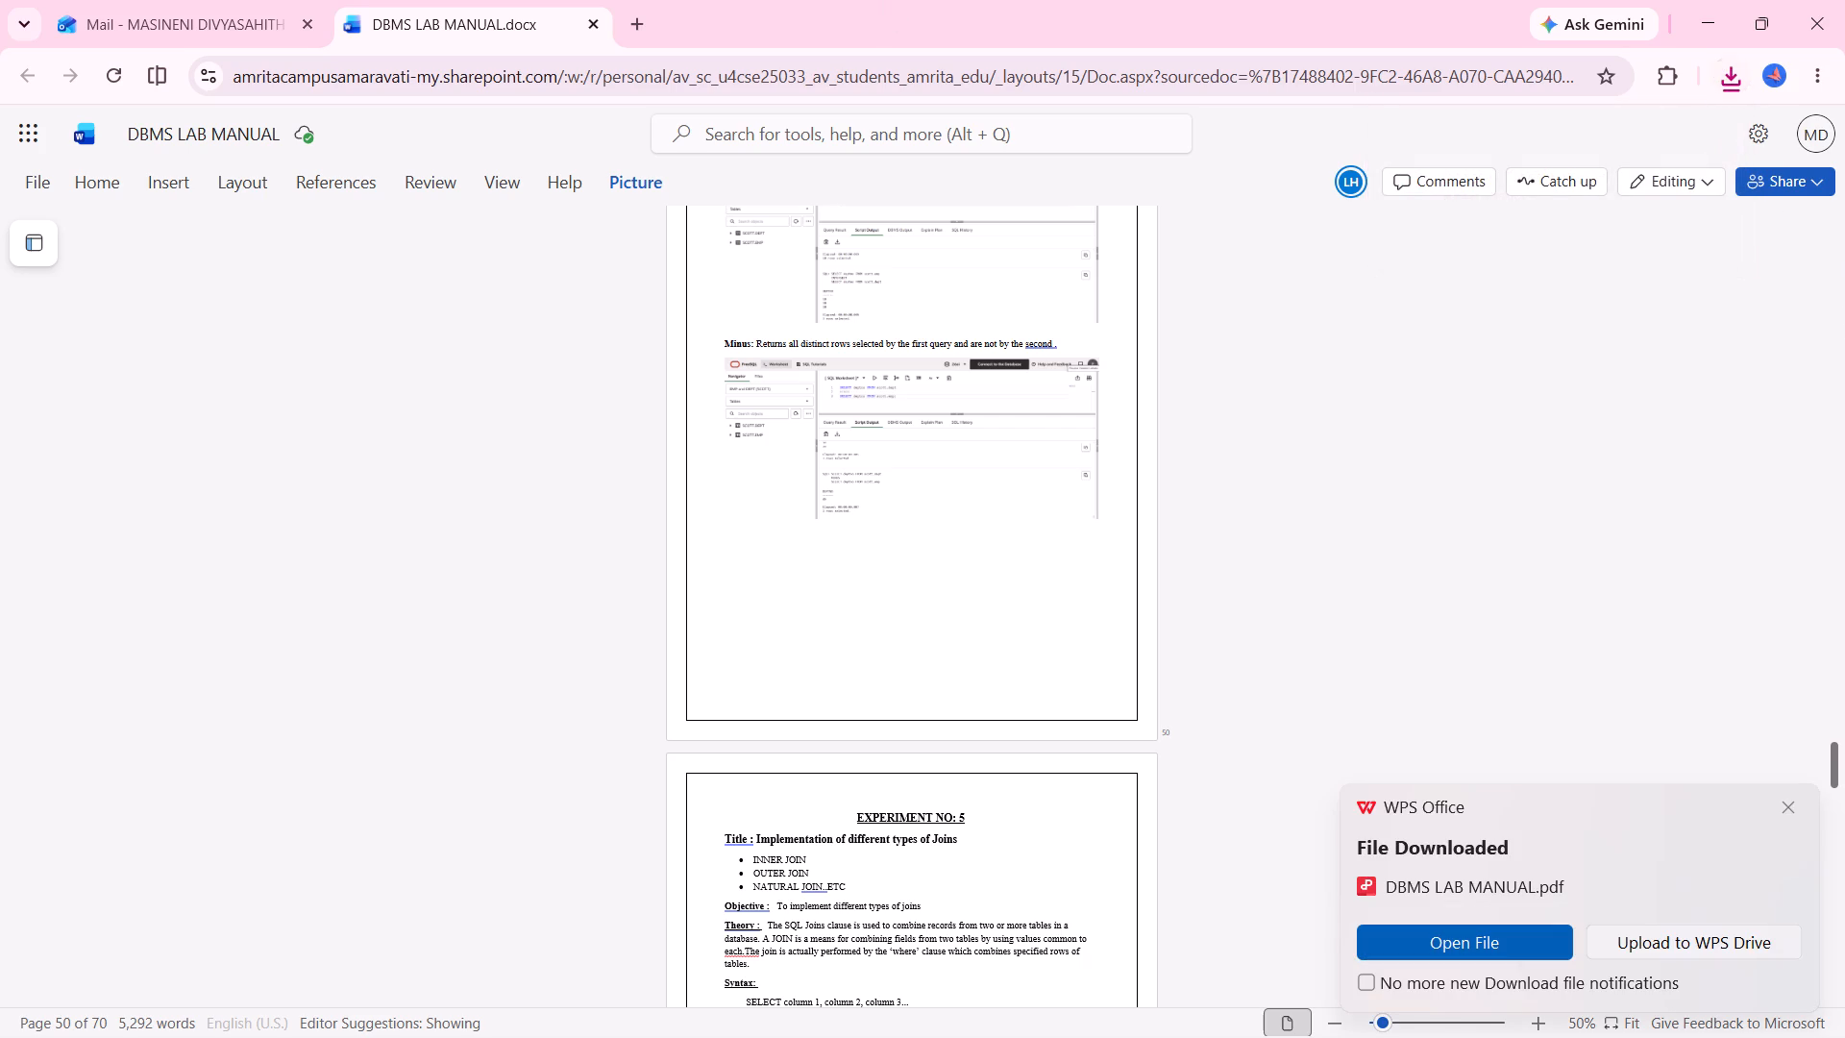
Open a blank browser tab and close the DBMS LAB MANUAL.docx and Mail tabs.
{"action": "left_click", "coordinate": [628, 22]}
{"action": "left_click", "coordinate": [593, 20]}
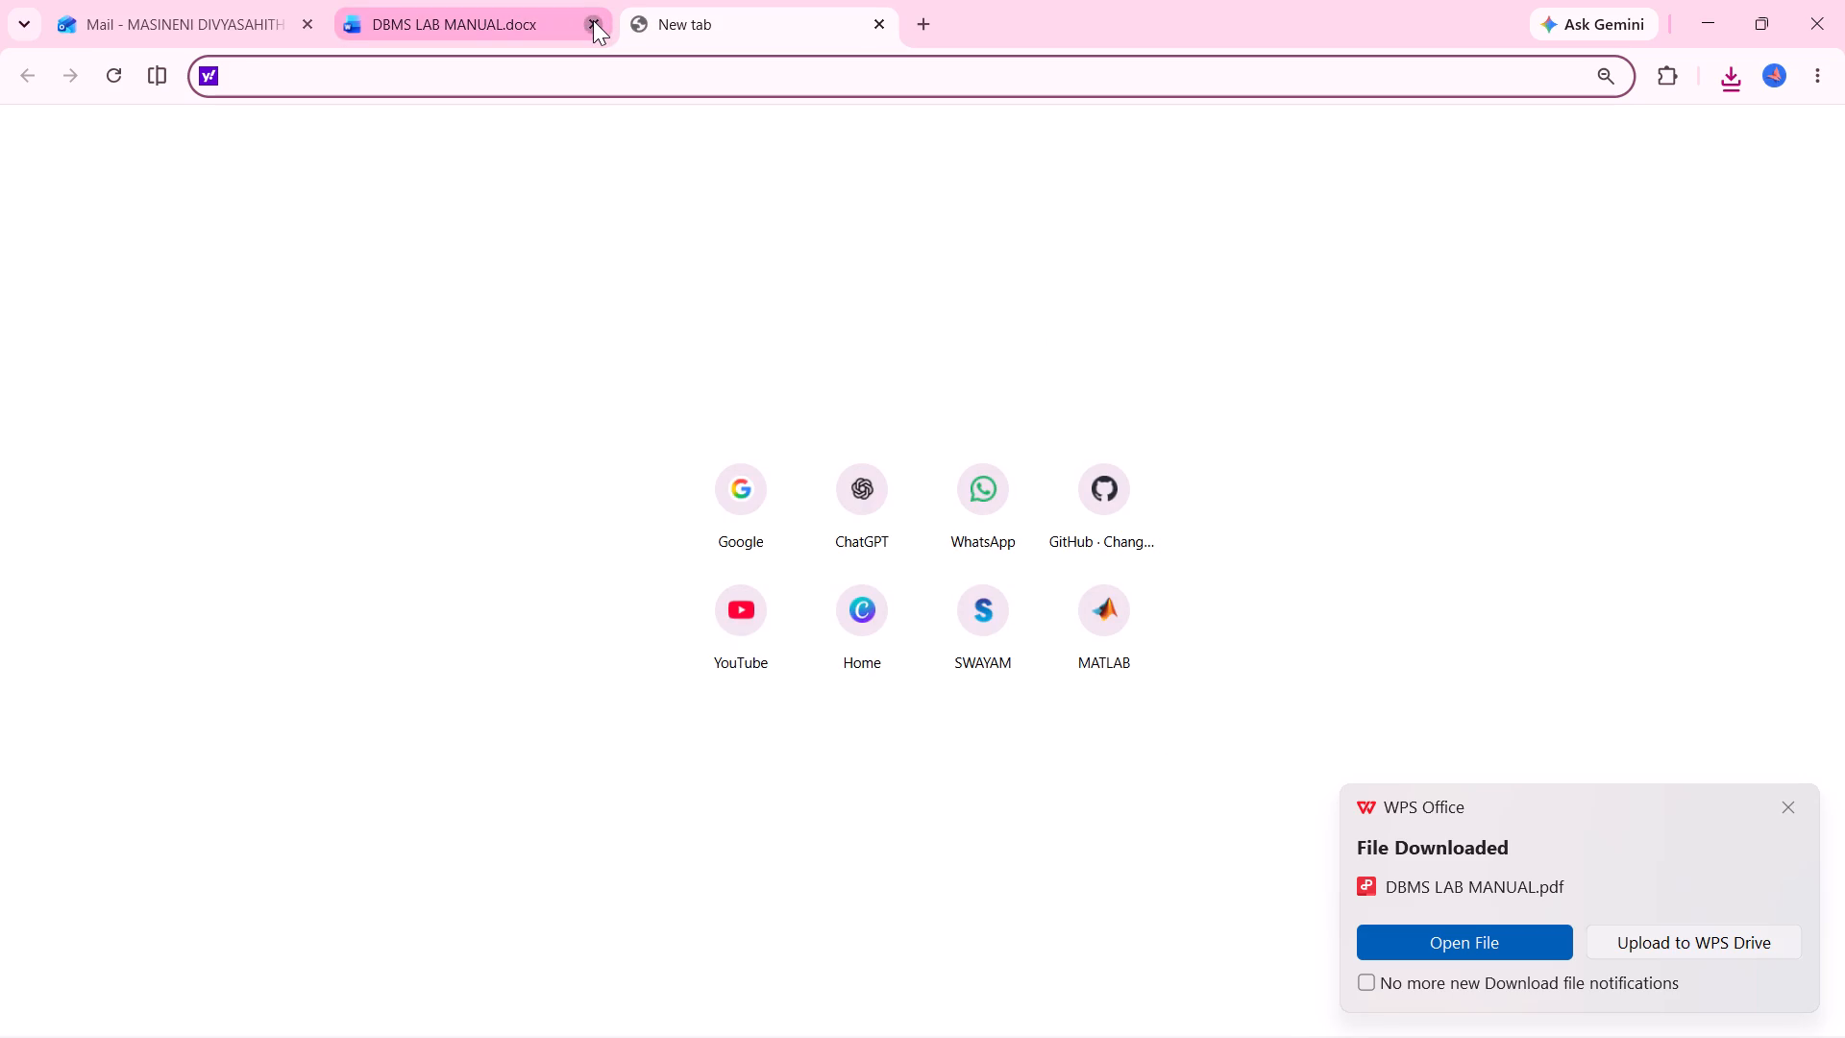
{"action": "left_click", "coordinate": [309, 20]}
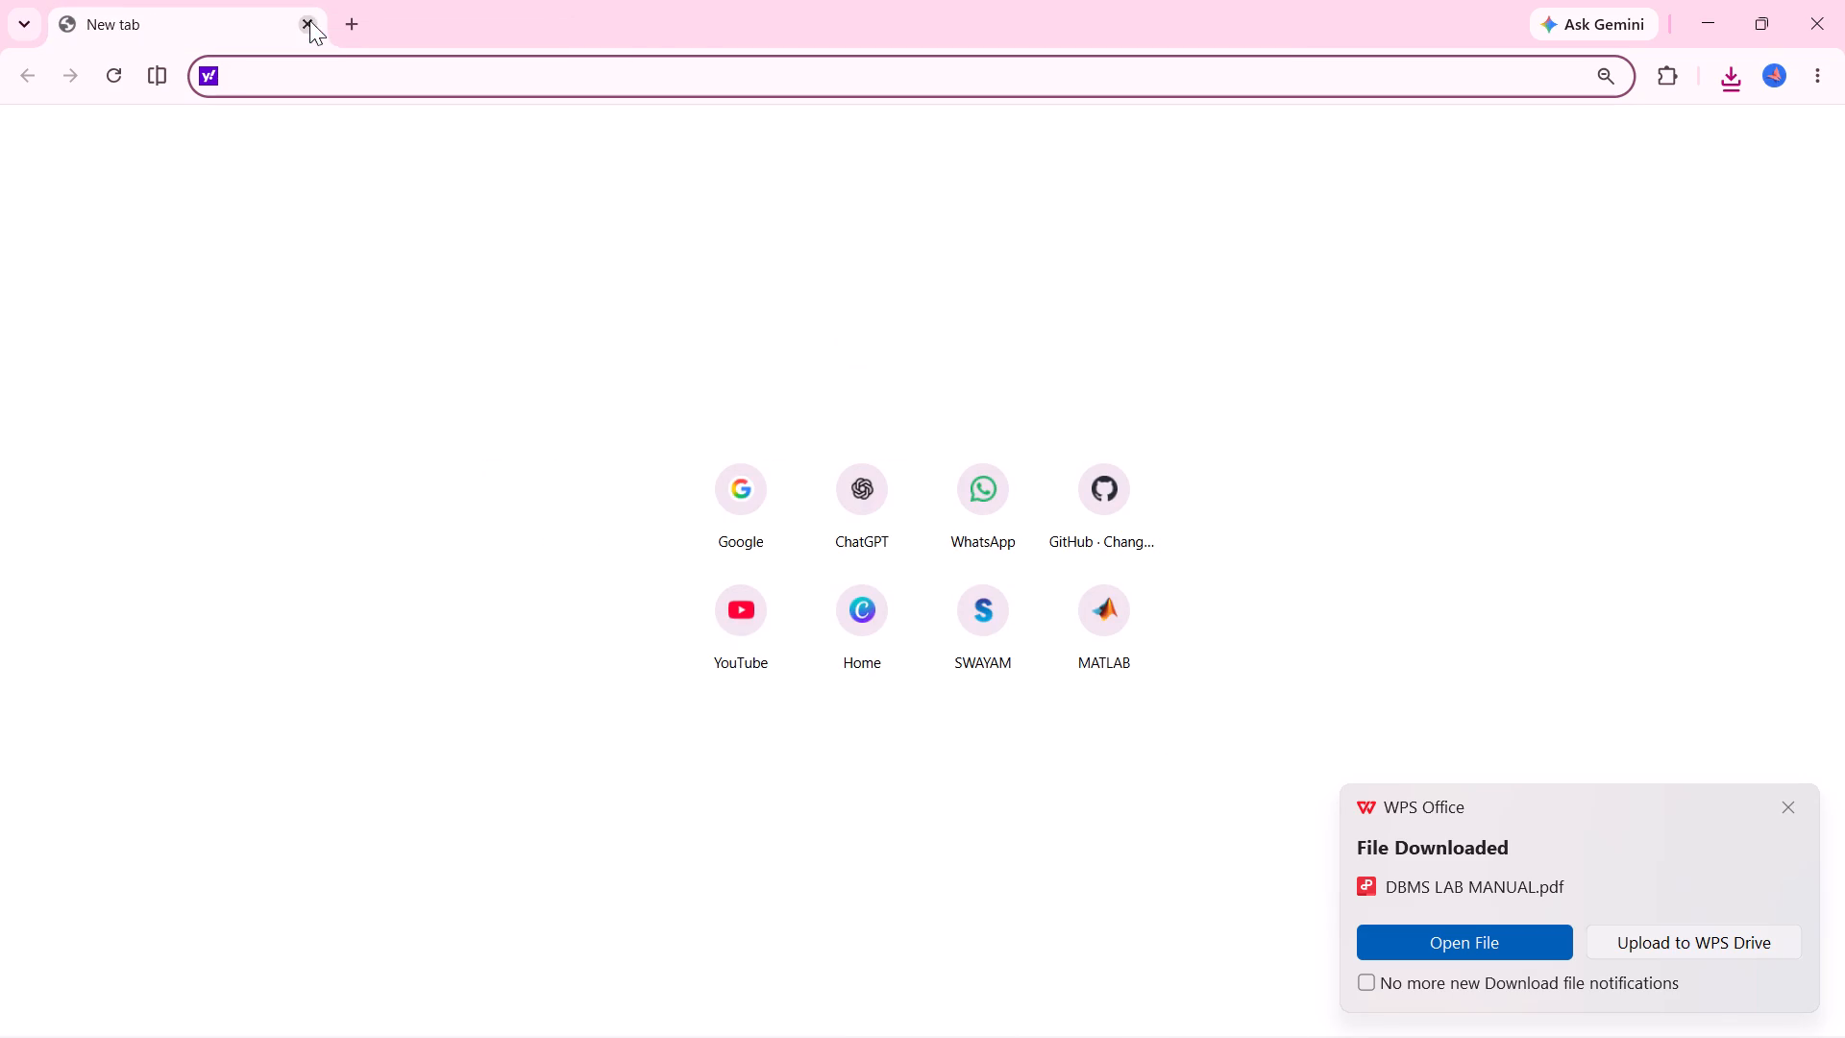
Search Google for "i love my pdf" and open the iLovePDF website, dismissing the WPS Office download notification.
{"action": "left_click", "coordinate": [749, 479]}
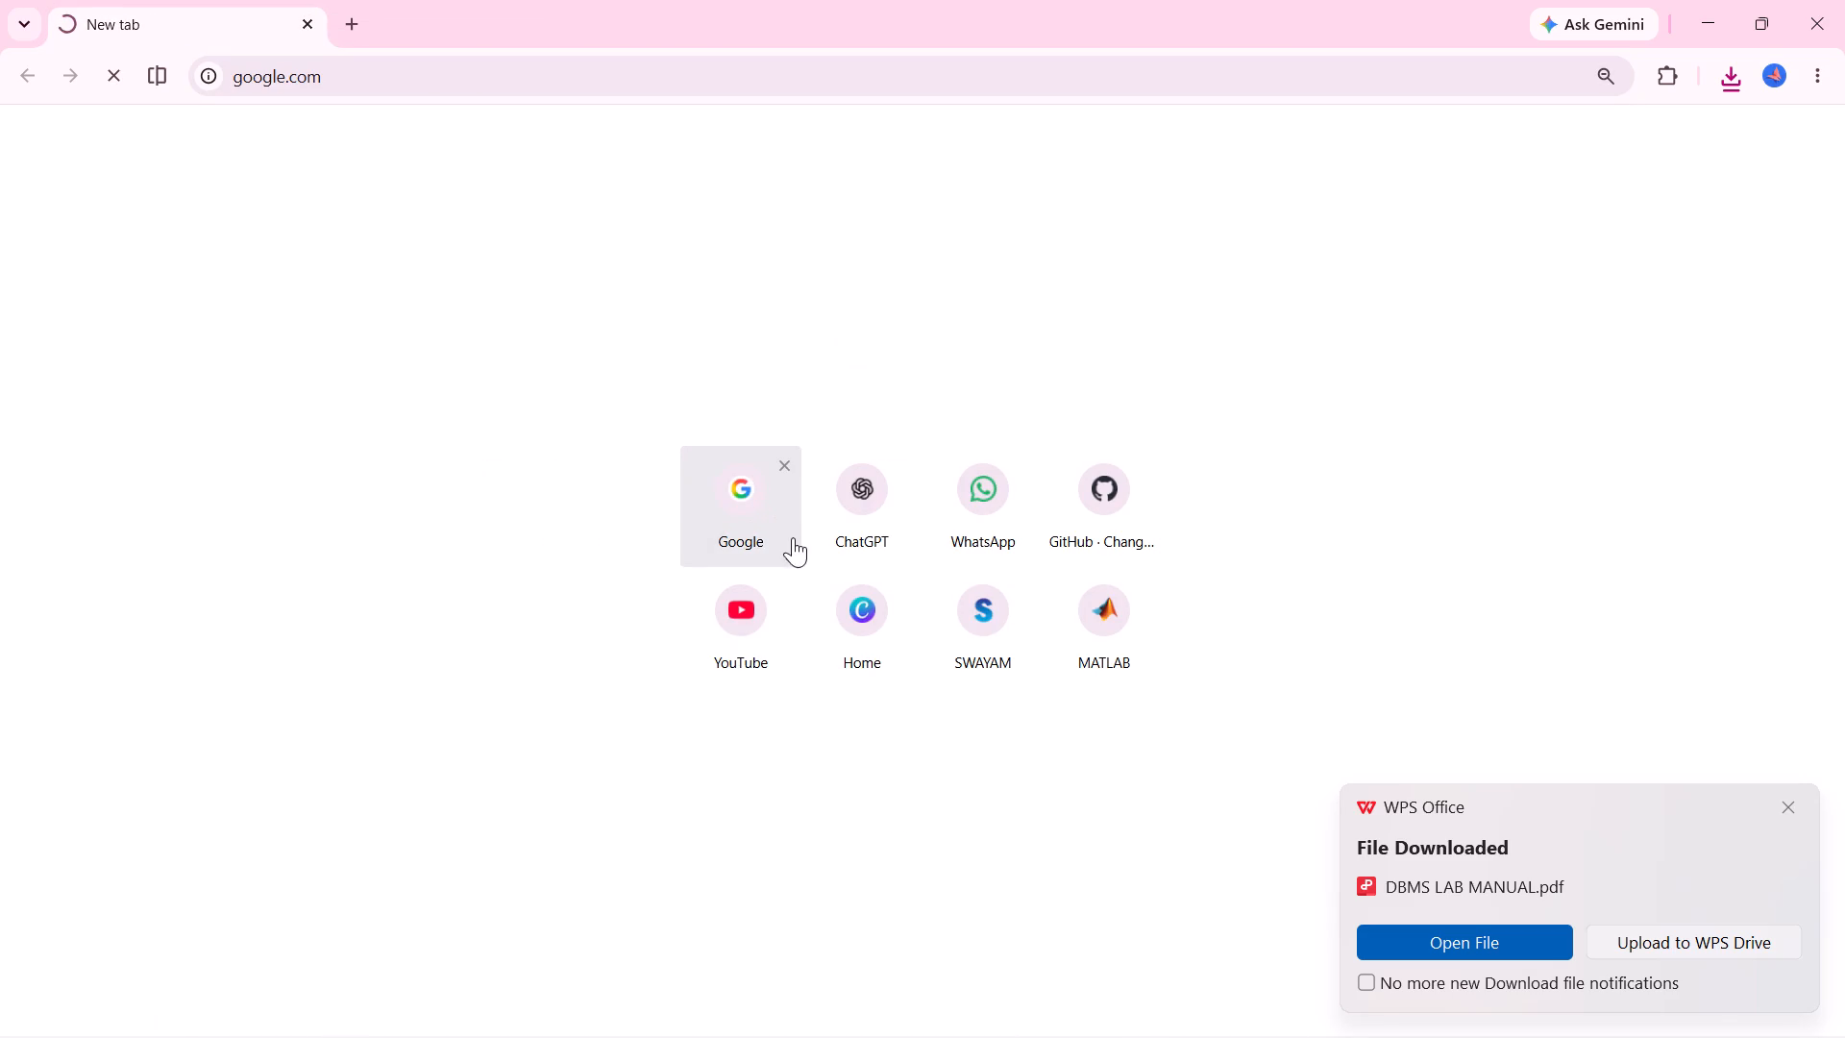
{"action": "left_click", "coordinate": [1797, 804]}
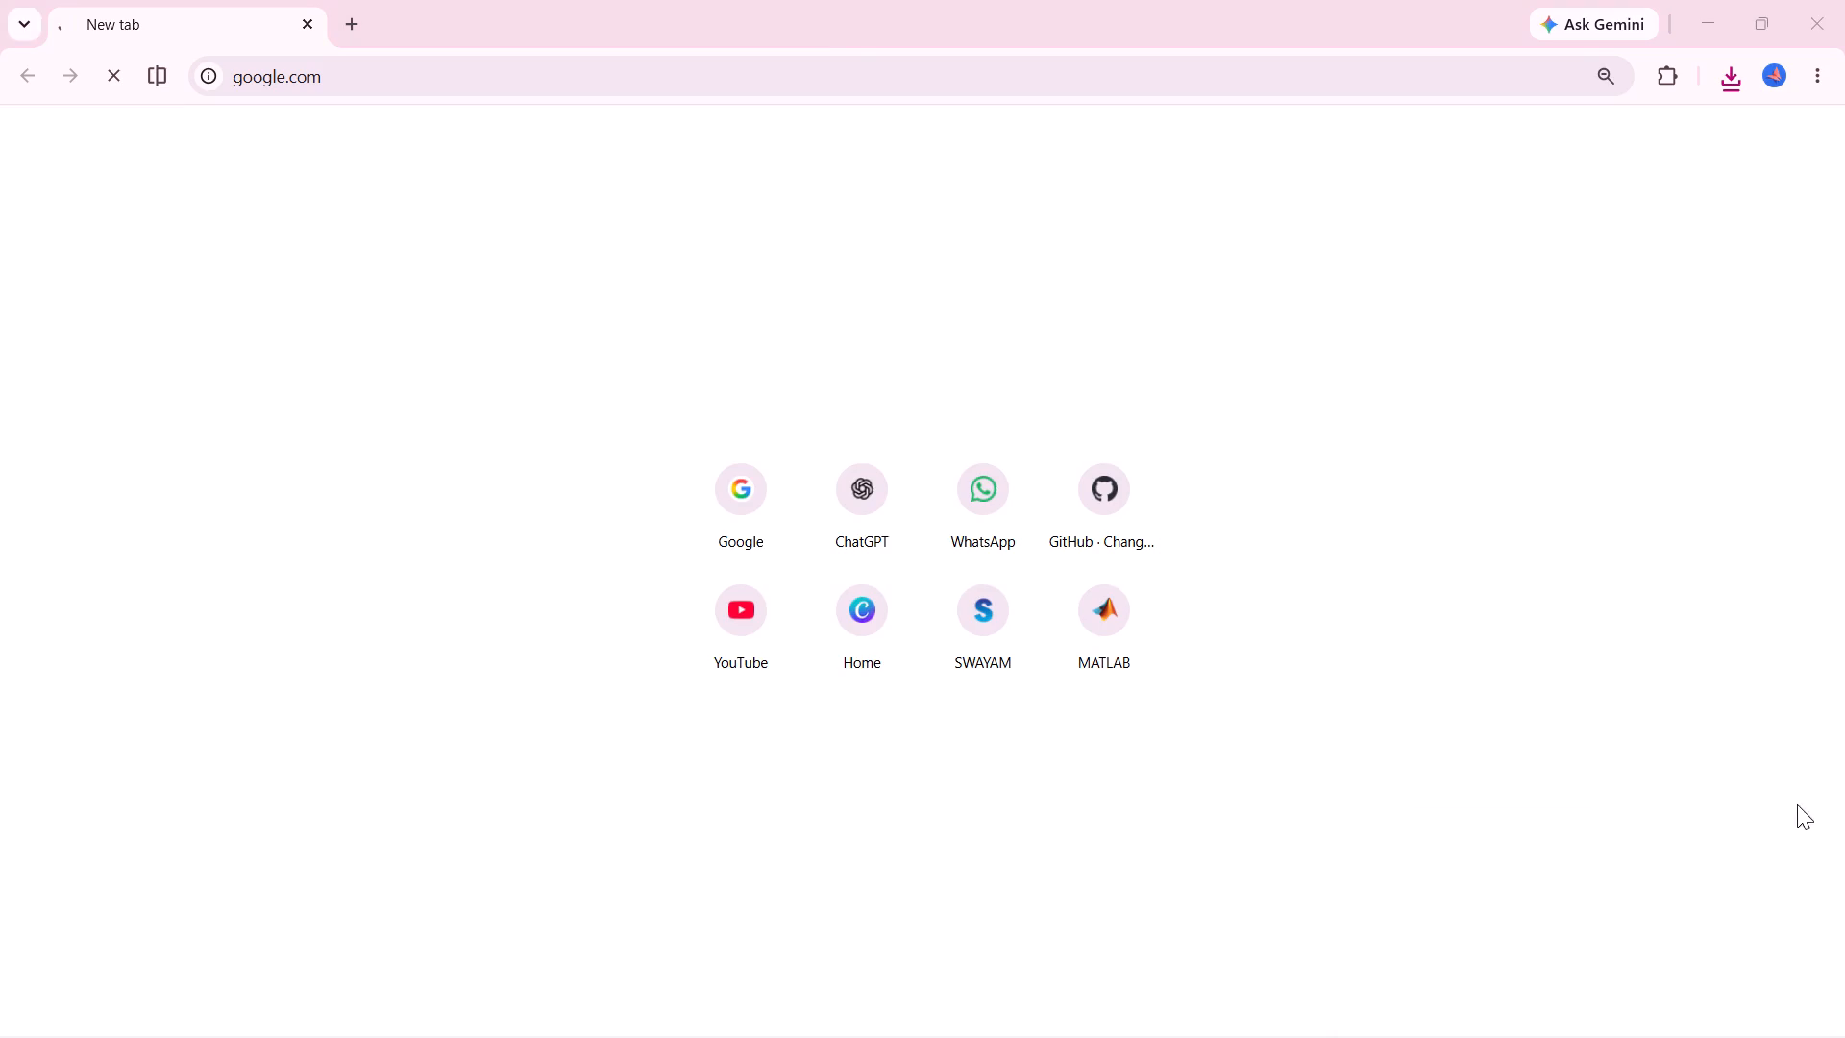
{"action": "type", "text": "i love my"}
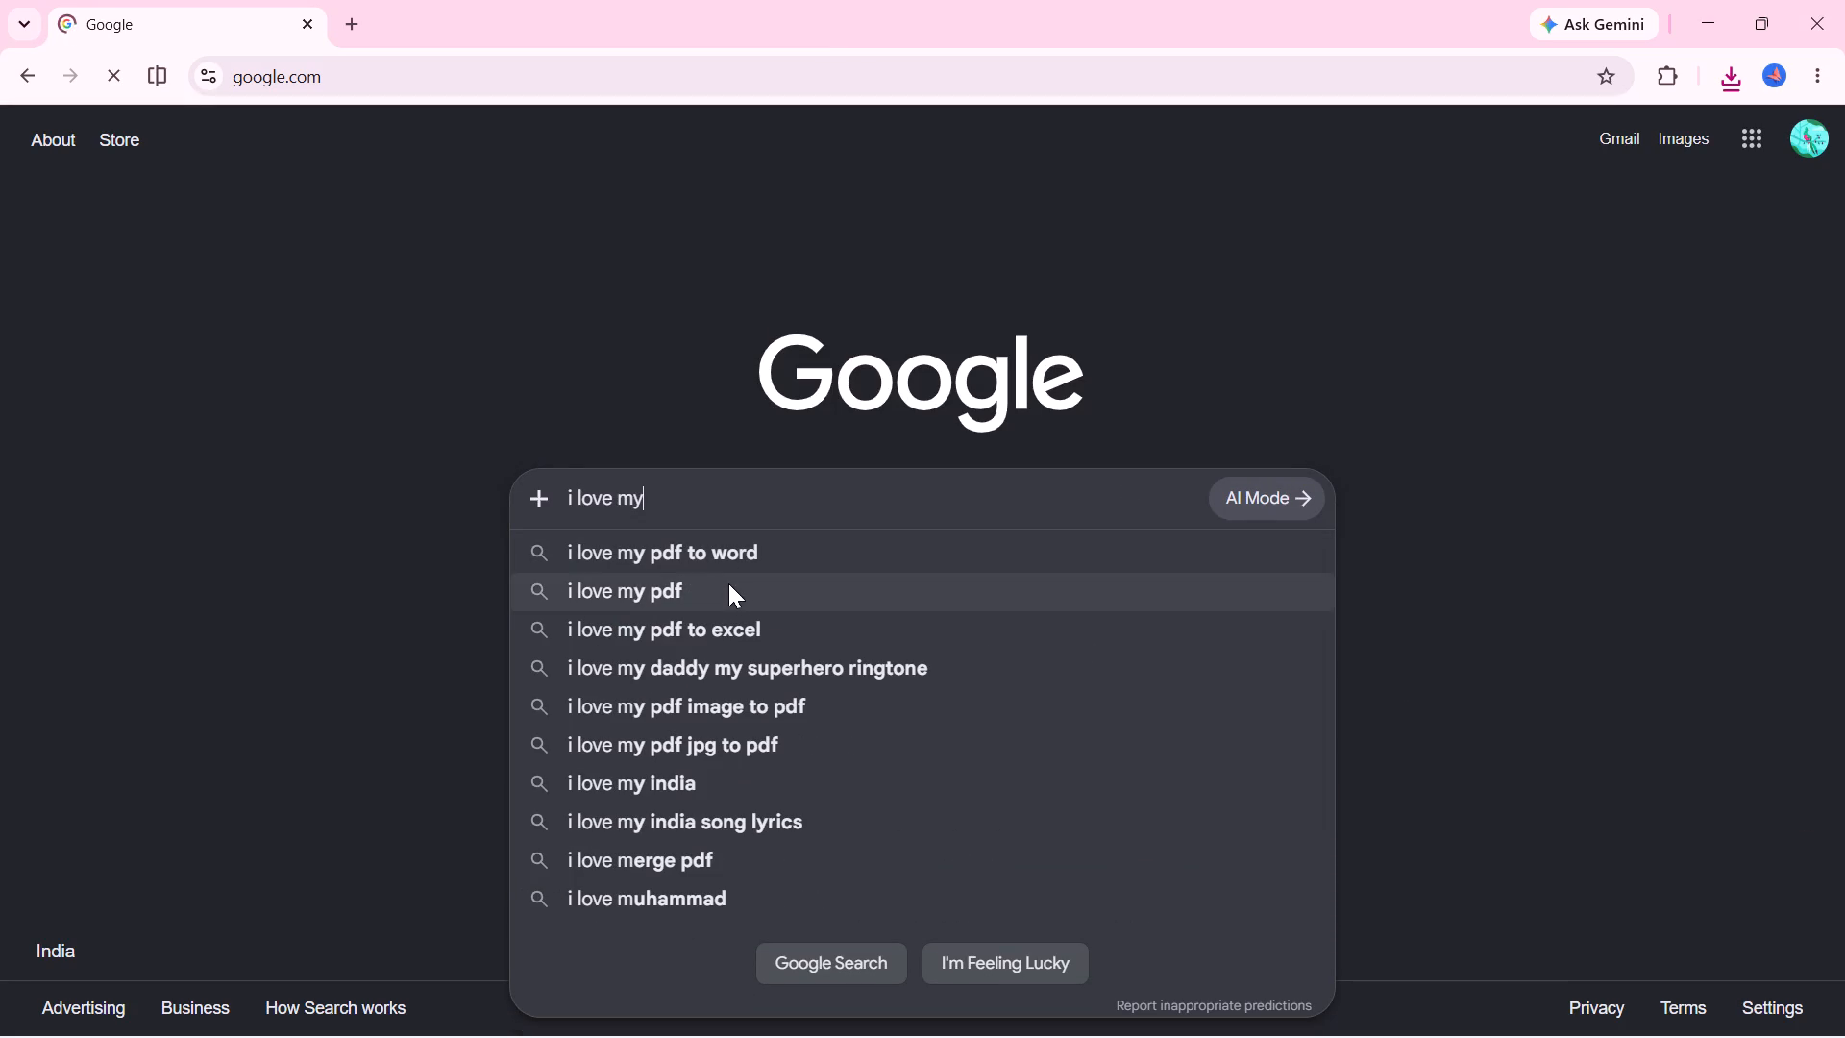
{"action": "left_click", "coordinate": [727, 583]}
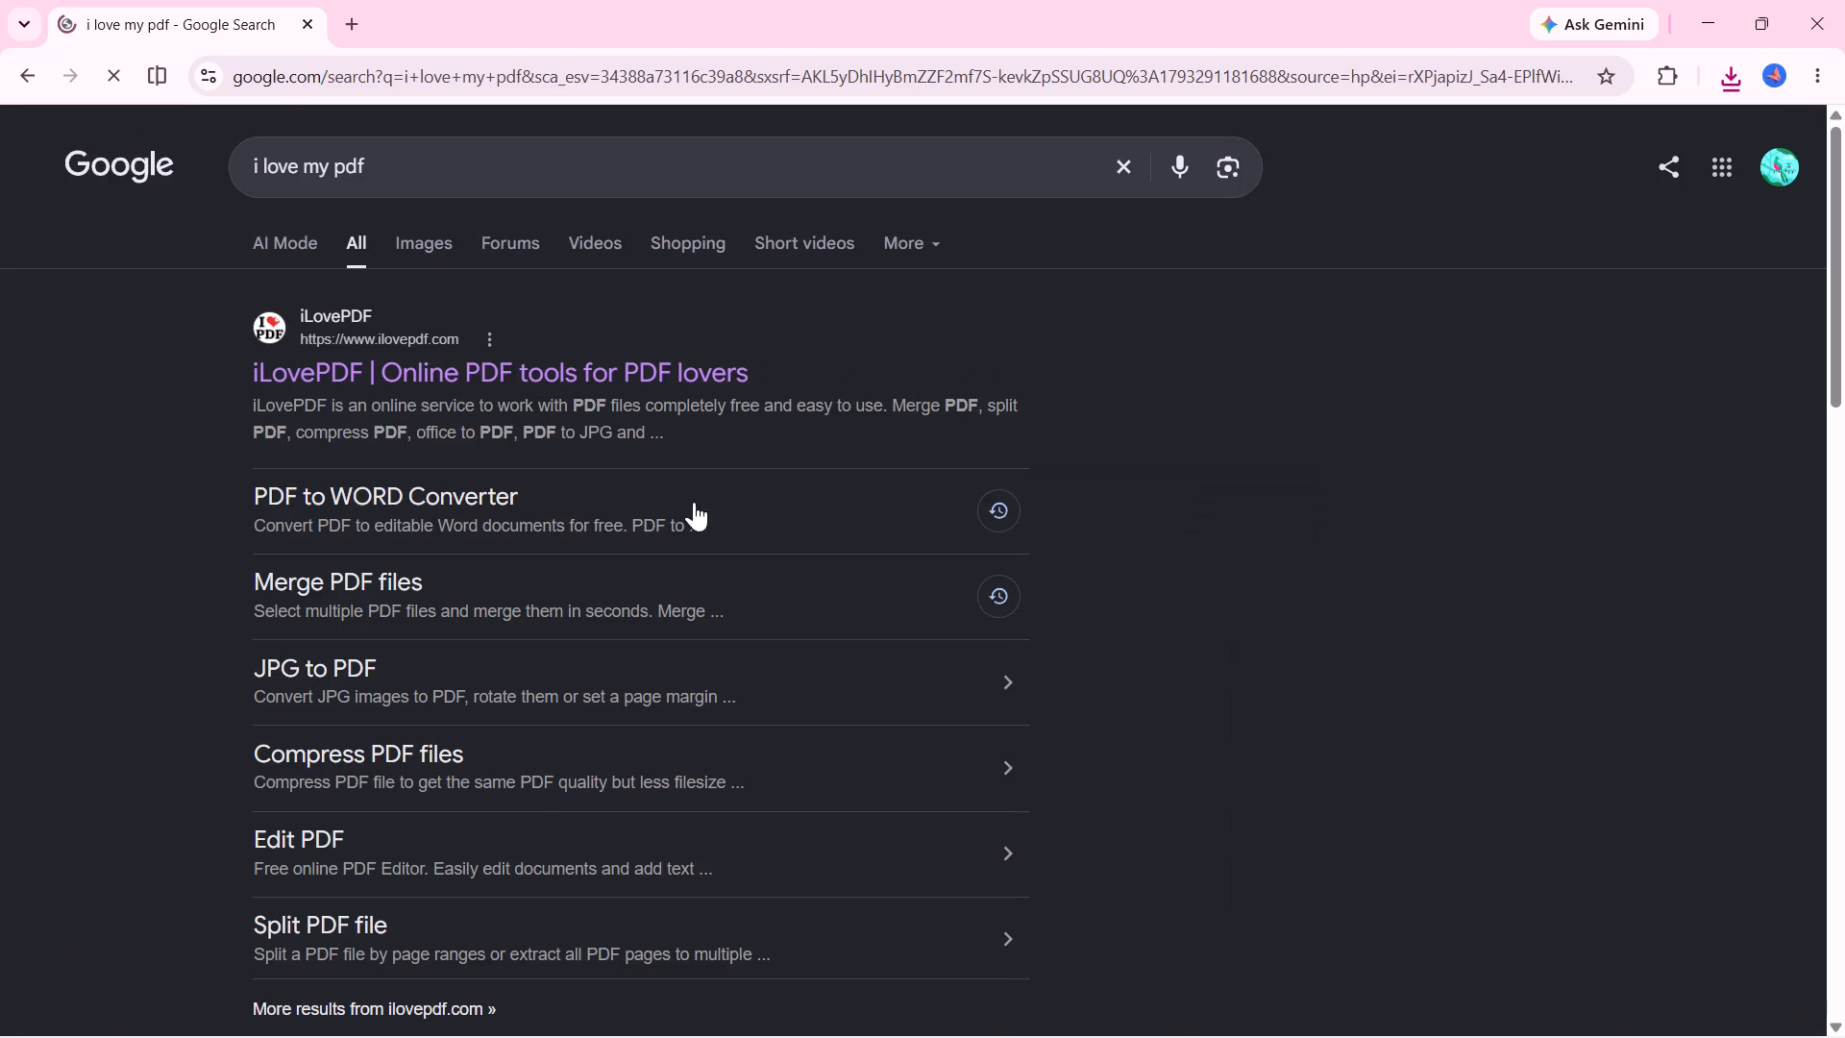
{"action": "left_click", "coordinate": [581, 378]}
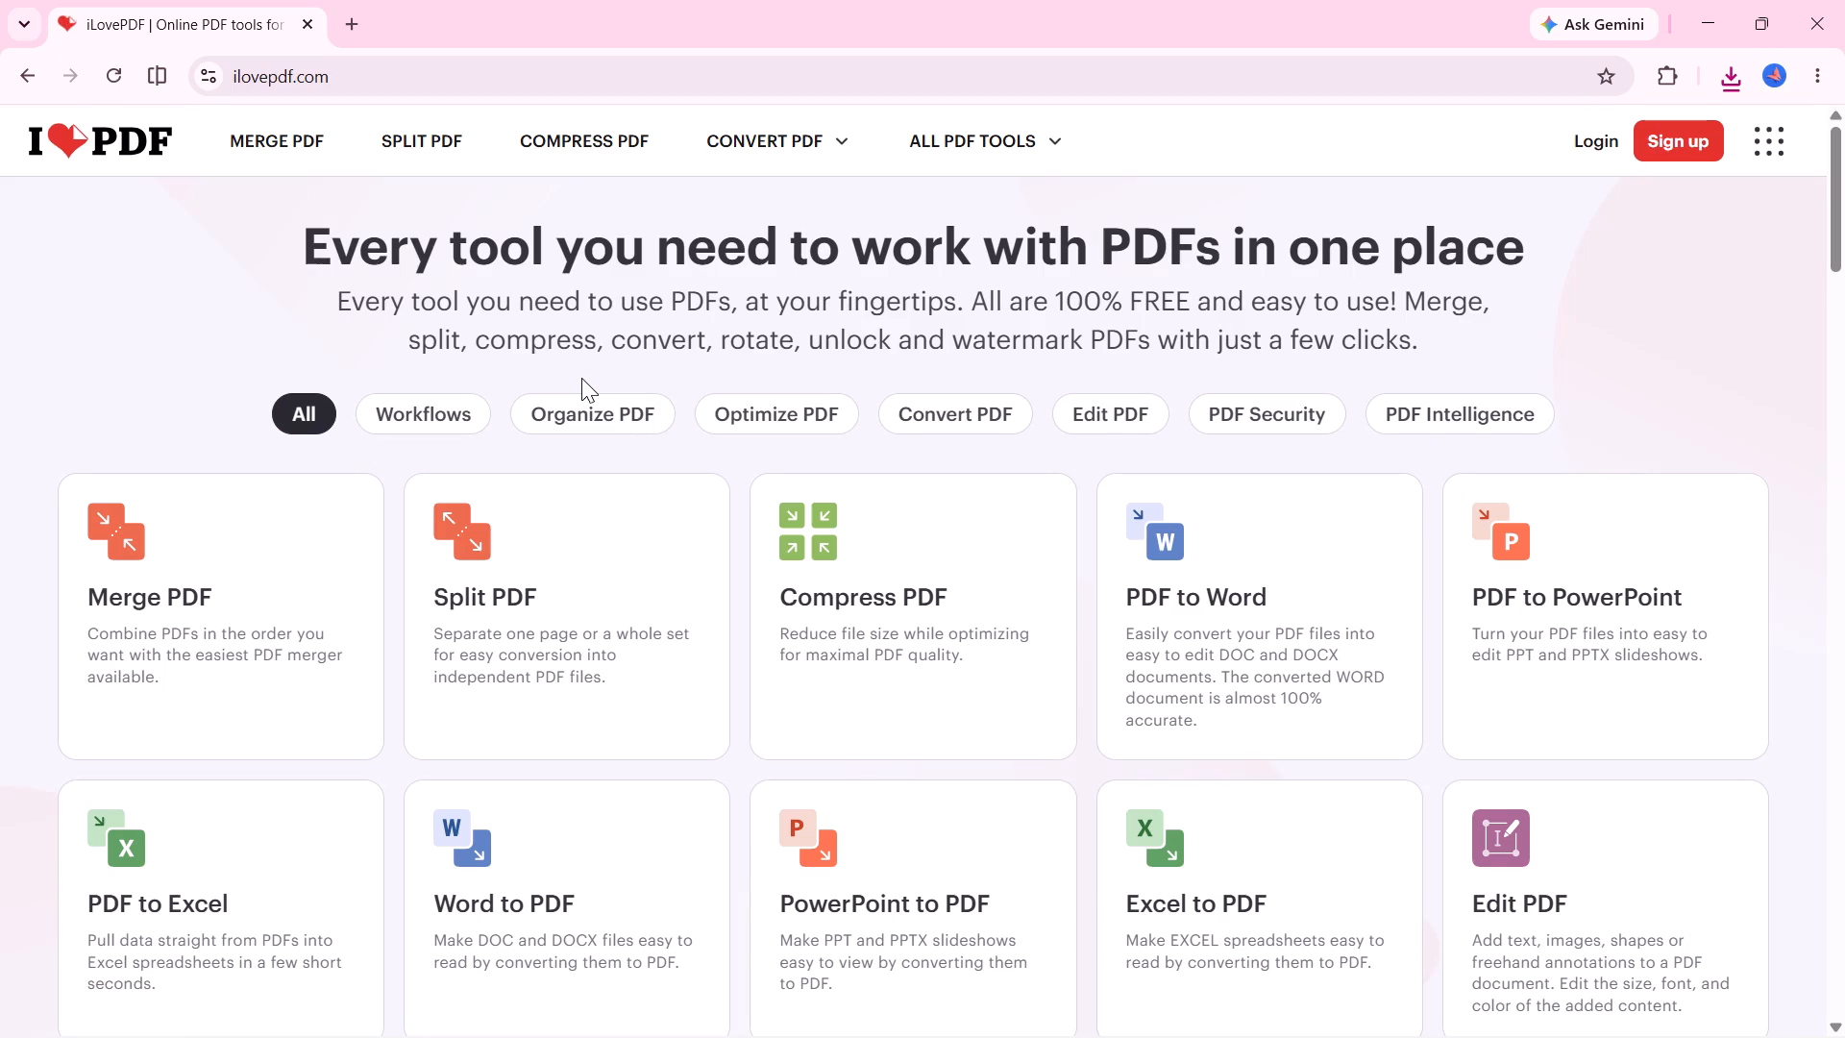
Open the Split PDF tool and load the DBMS LAB MANUAL PDF from the Downloads folder.
{"action": "left_click", "coordinate": [561, 530]}
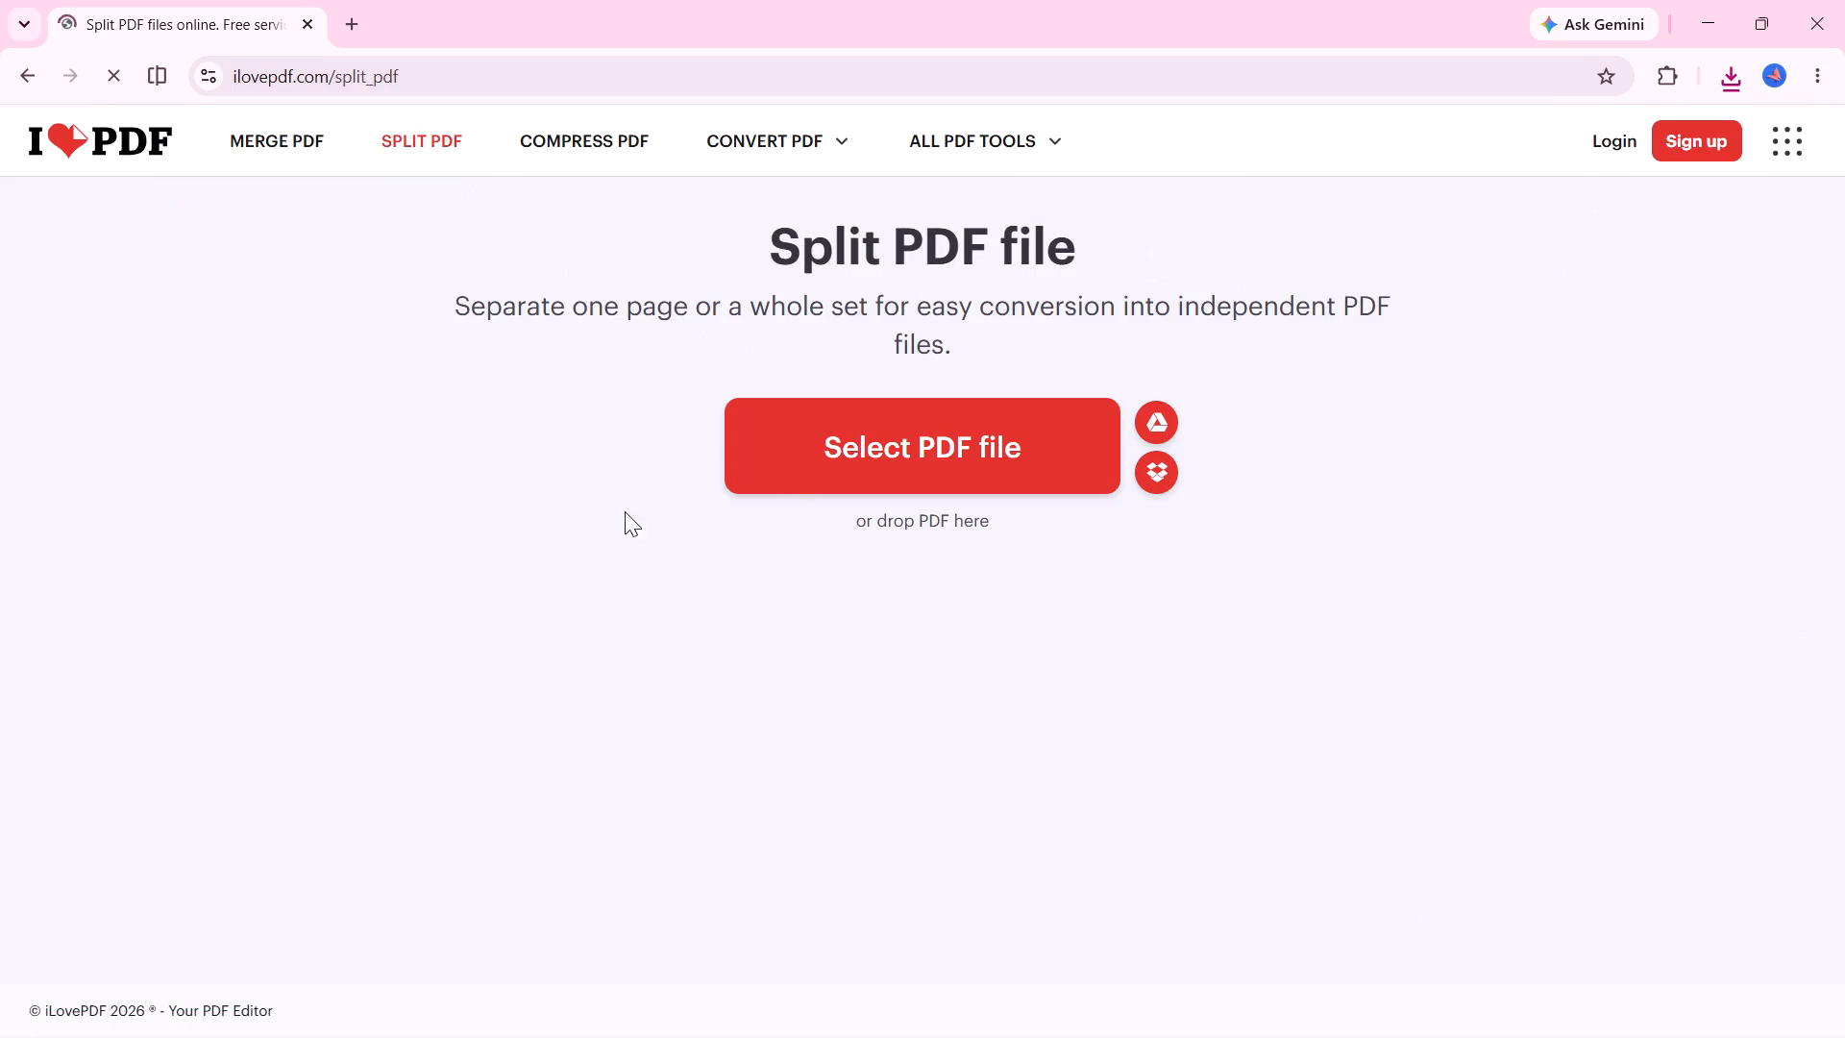
{"action": "left_click", "coordinate": [814, 452]}
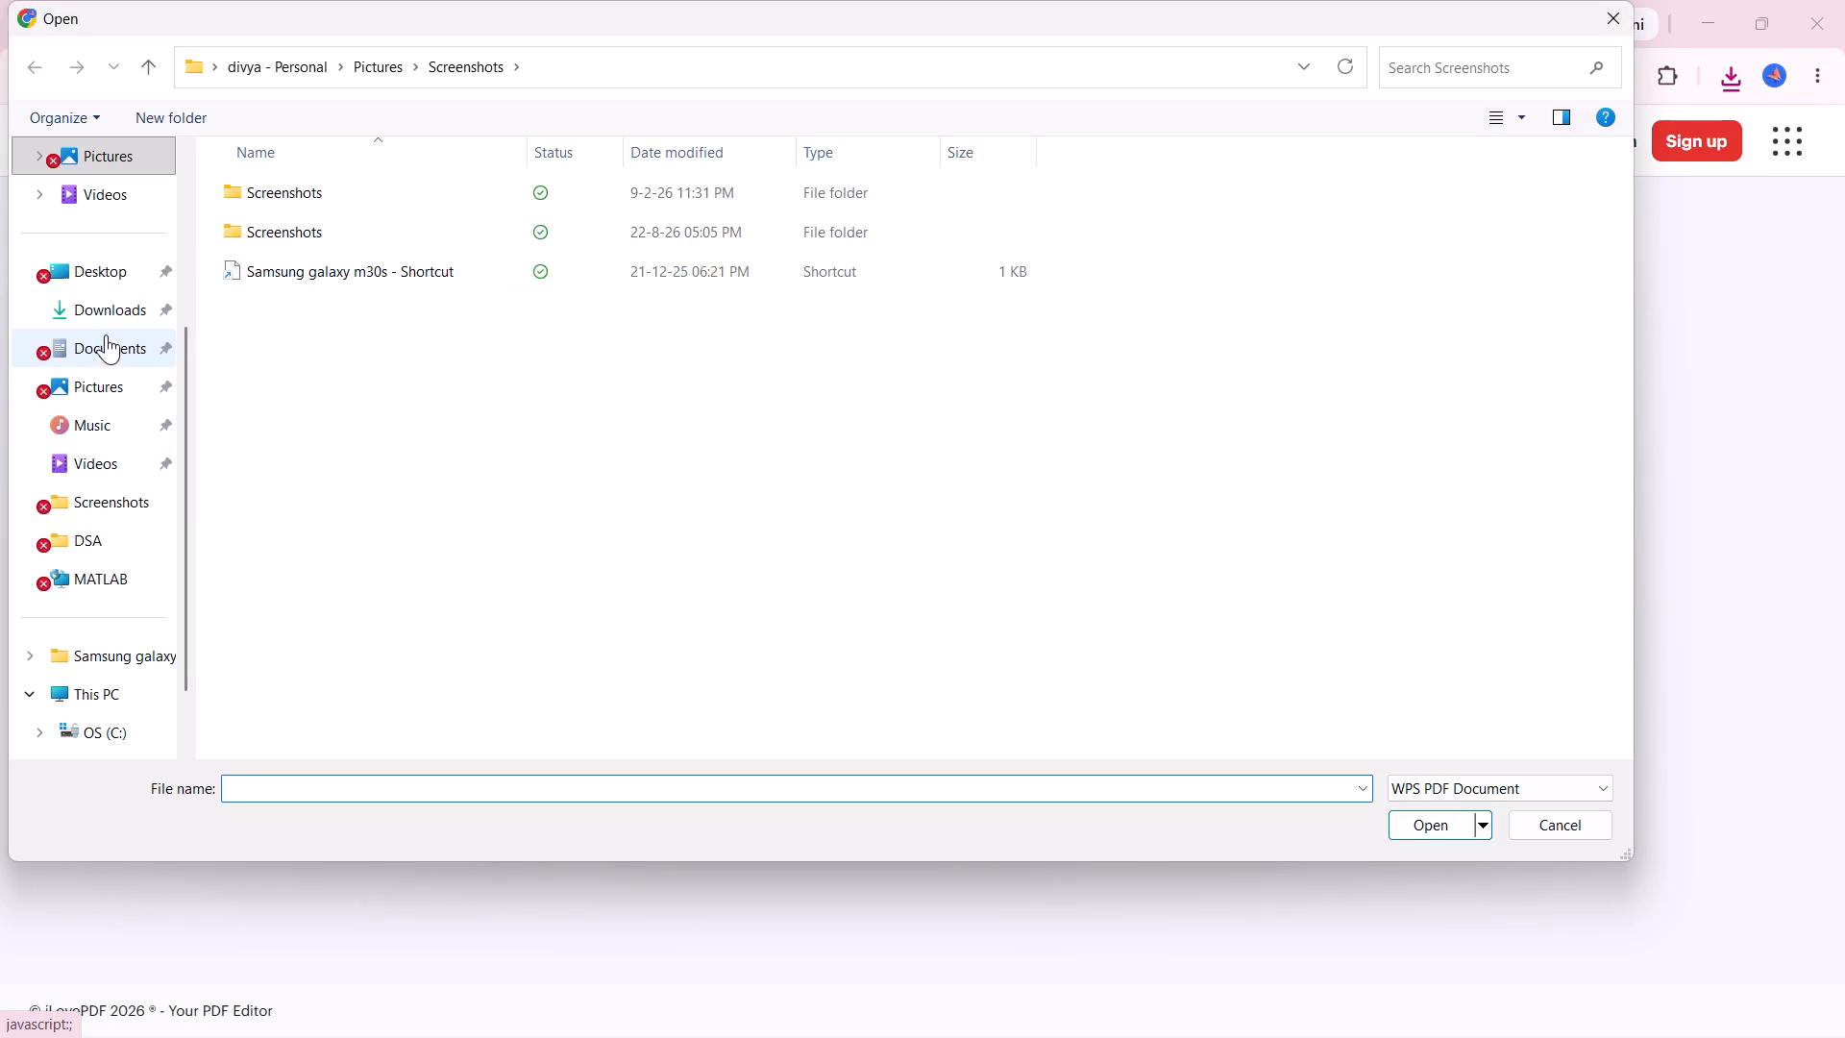
{"action": "left_click", "coordinate": [100, 316]}
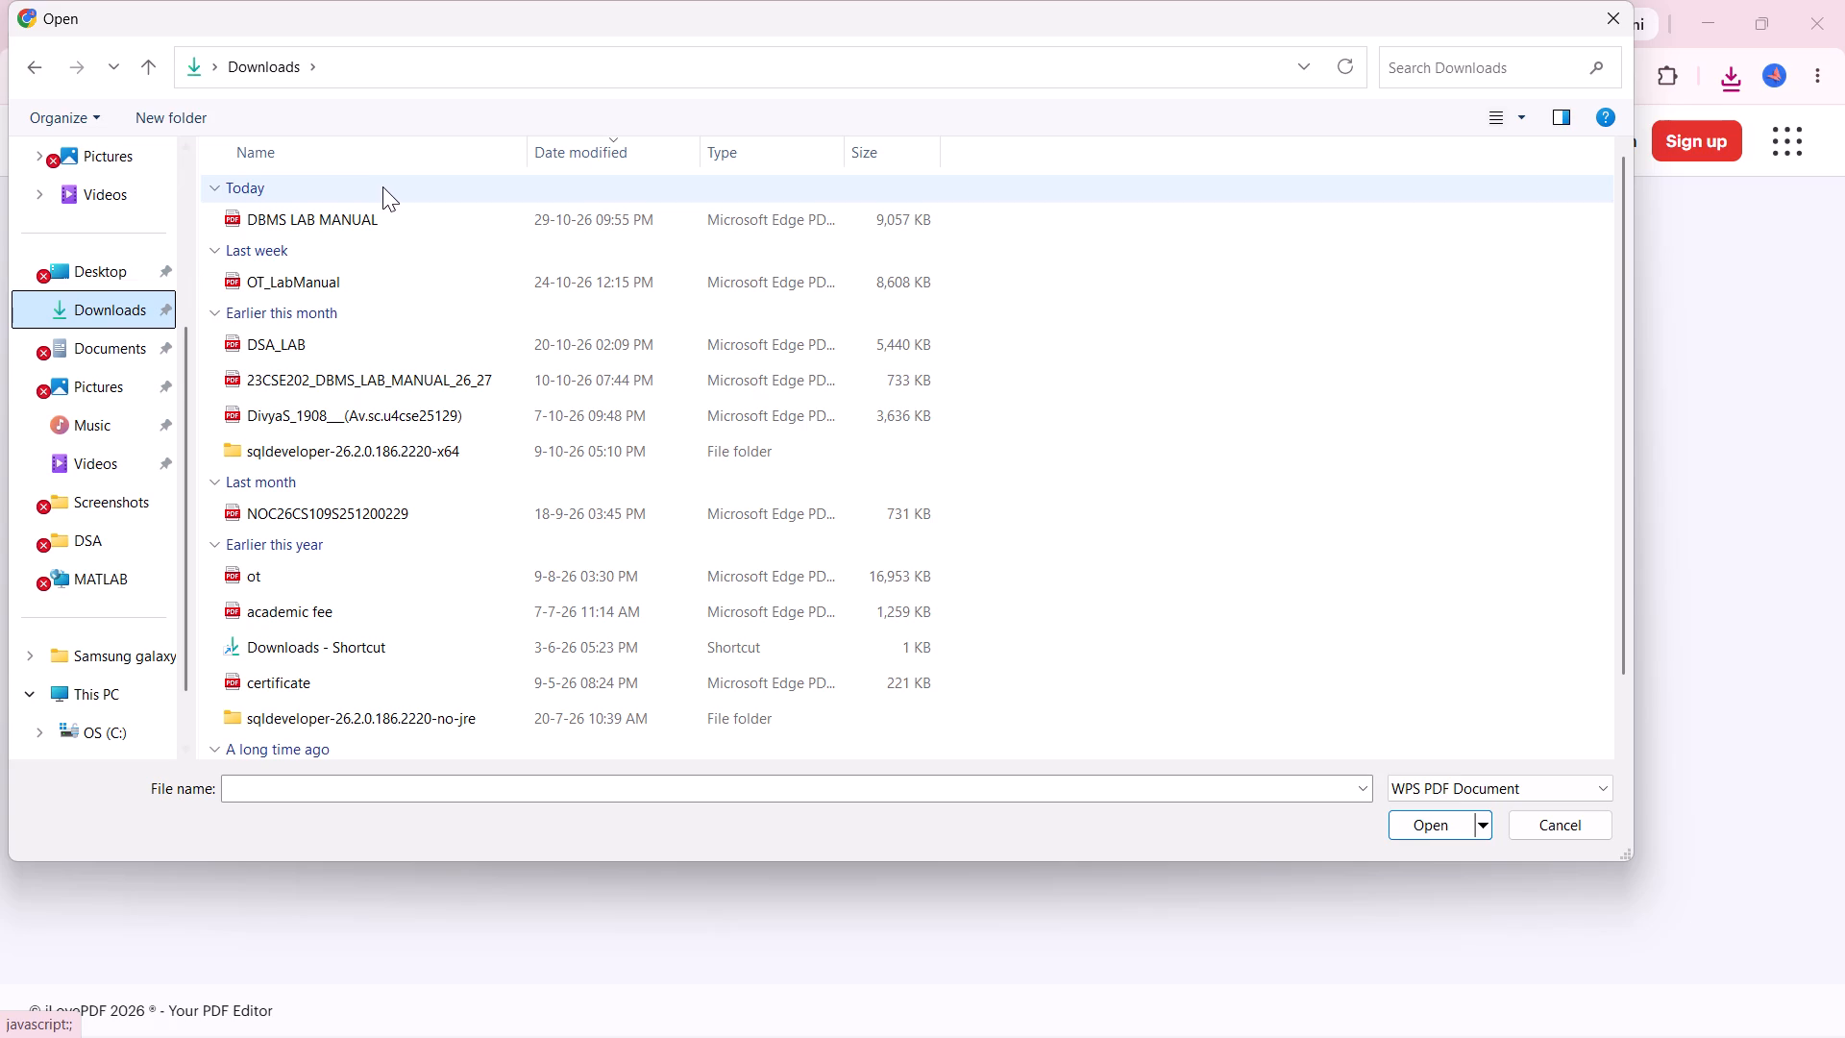
{"action": "left_click", "coordinate": [382, 209]}
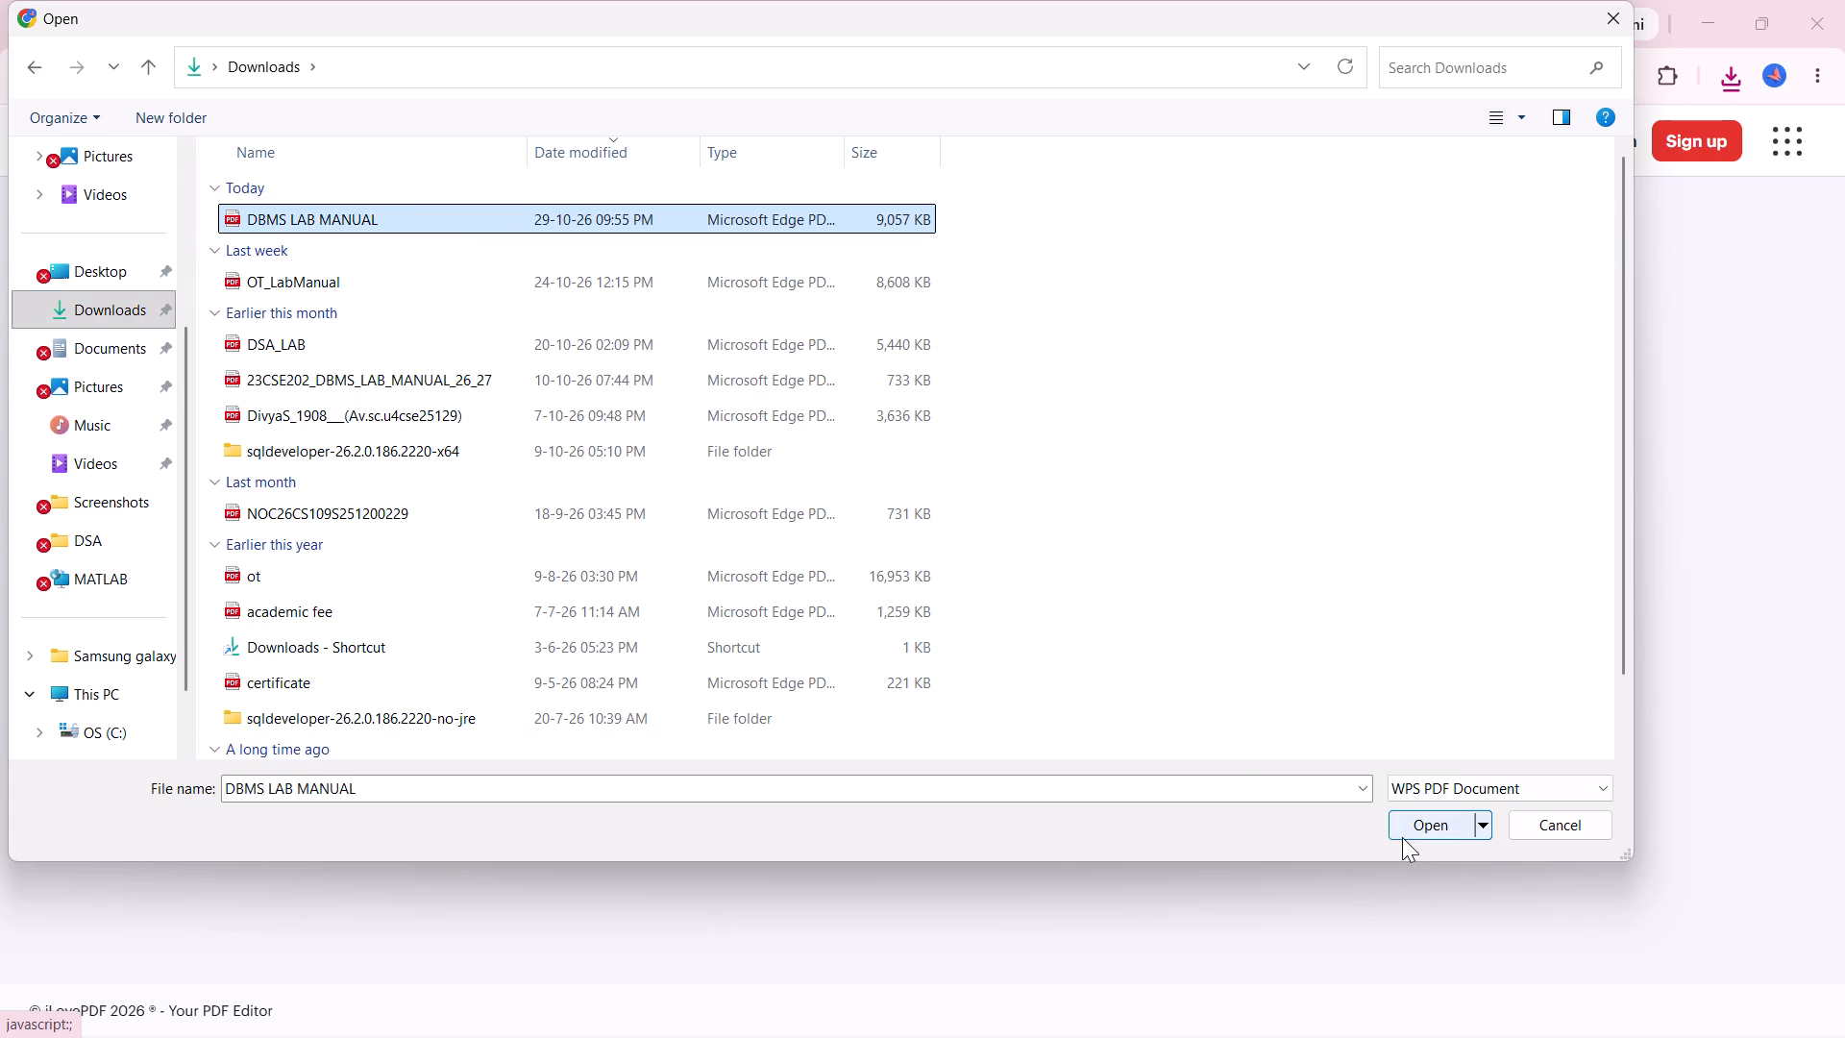
{"action": "left_click", "coordinate": [1403, 831]}
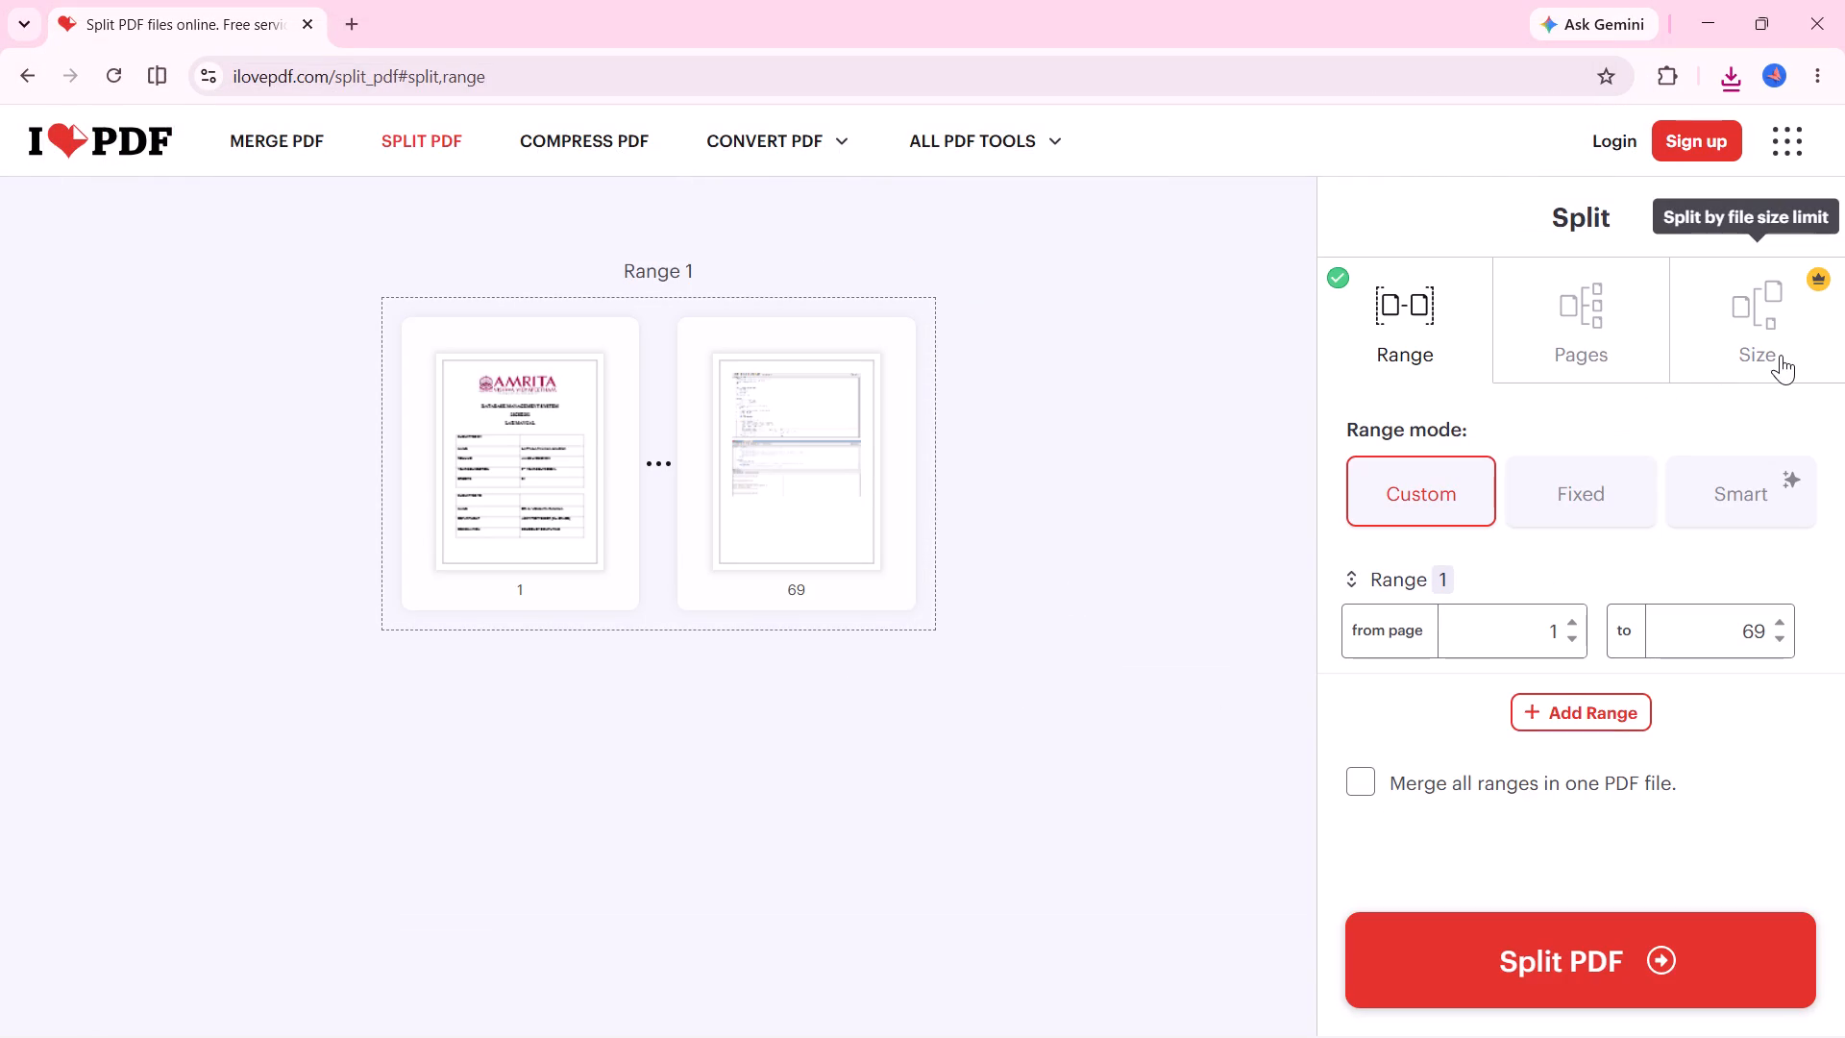
In range split mode, set Range 1 to start from page 50 and check that page's preview at a larger size.
{"action": "left_click", "coordinate": [1411, 336]}
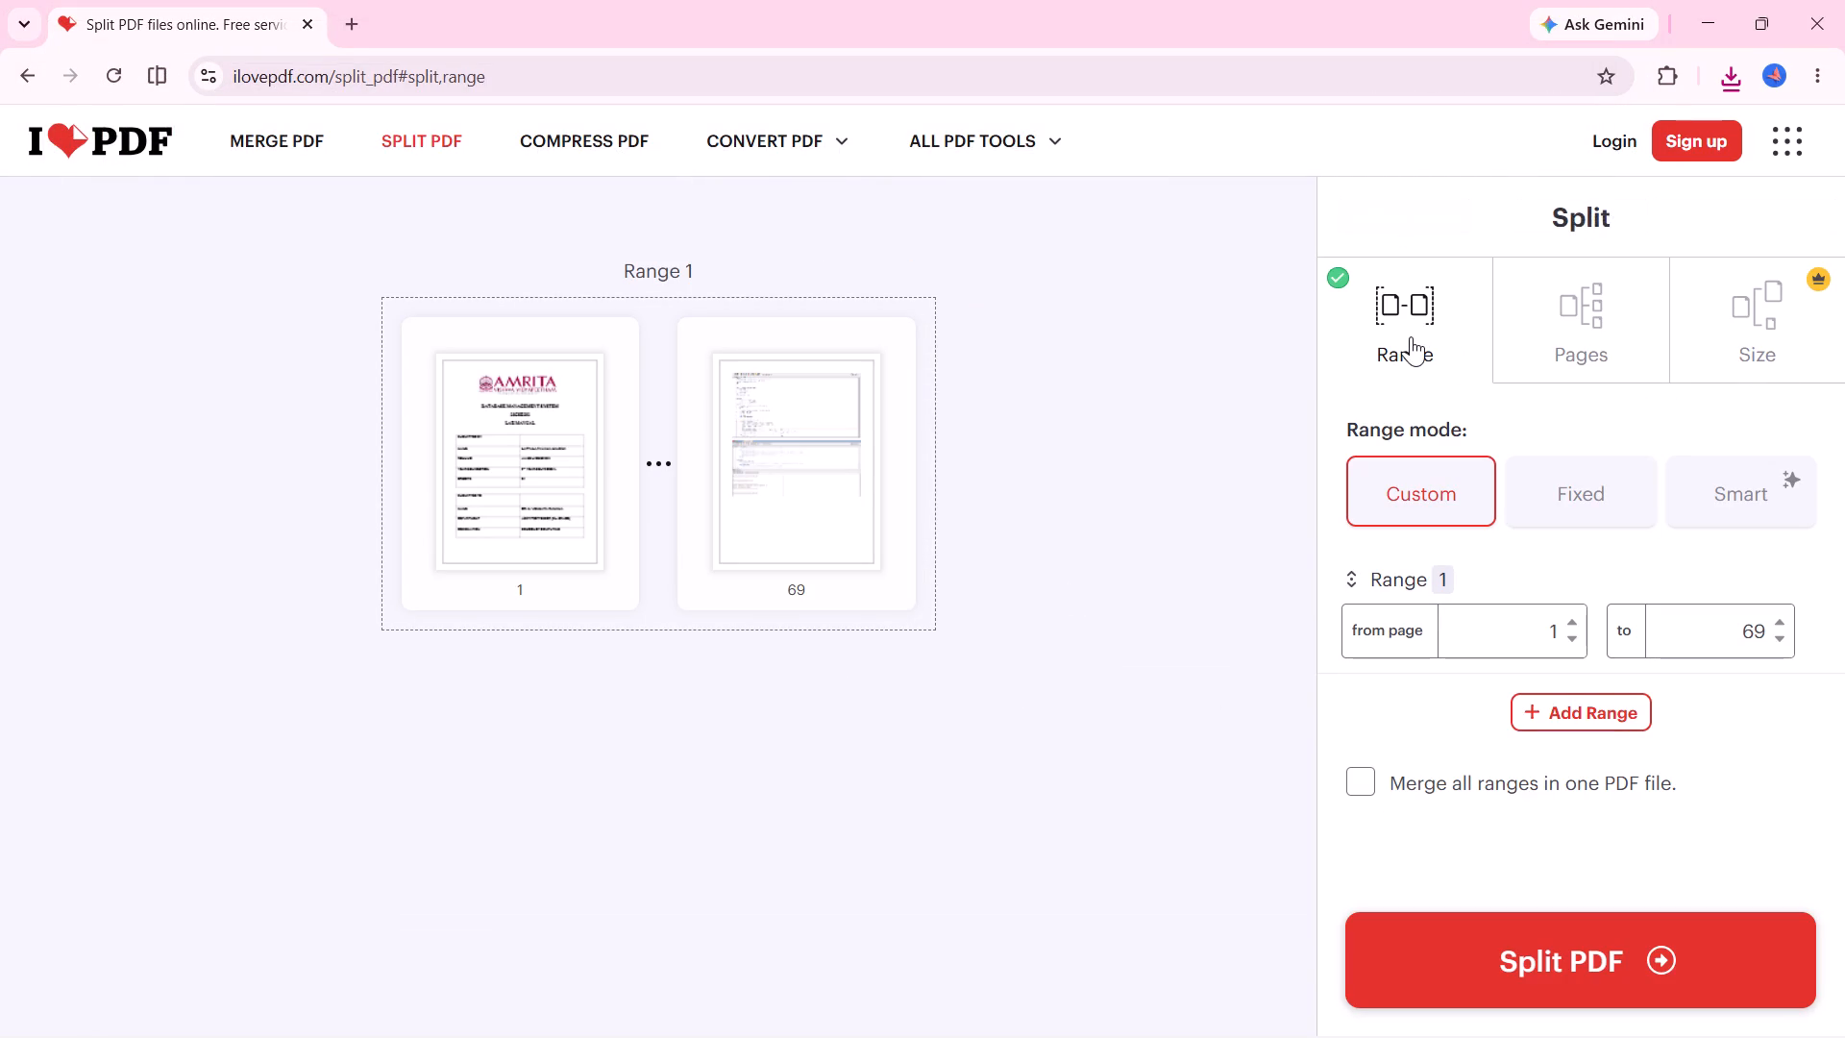
{"action": "left_click", "coordinate": [1564, 631]}
{"action": "key", "text": "BackSpace"}
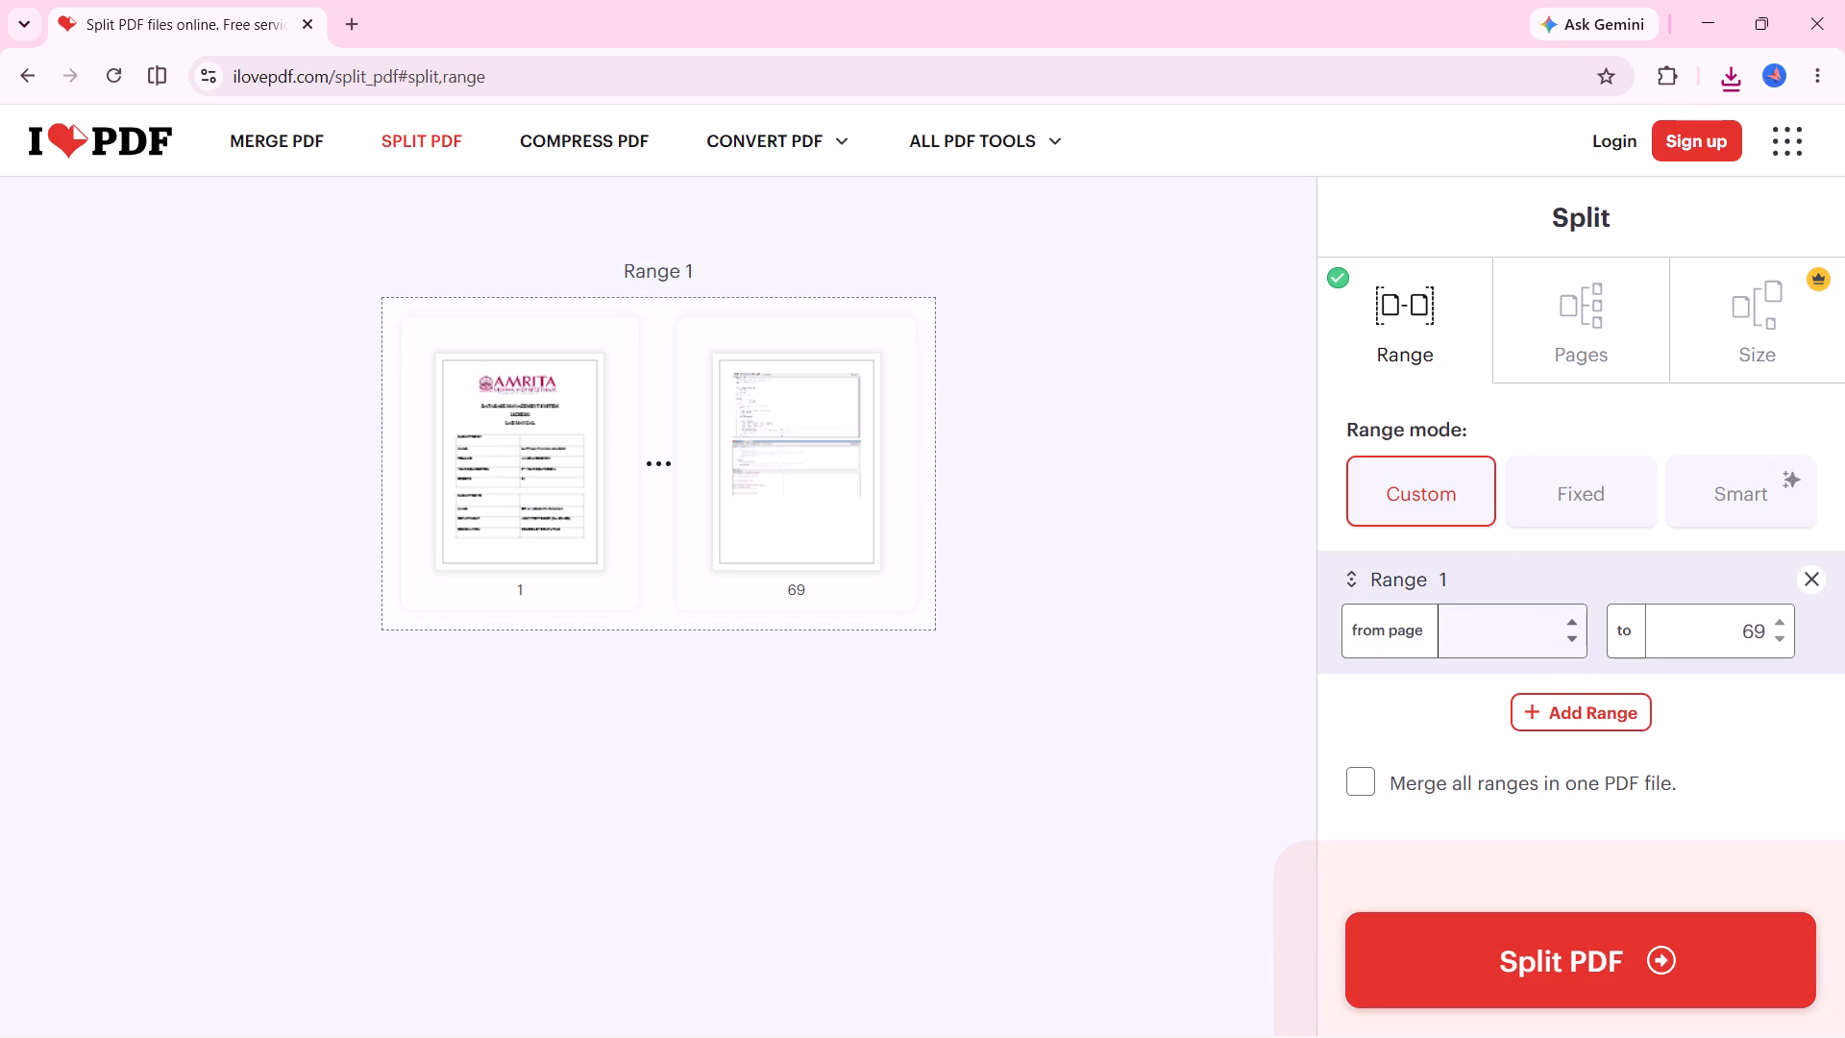
{"action": "type", "text": "50"}
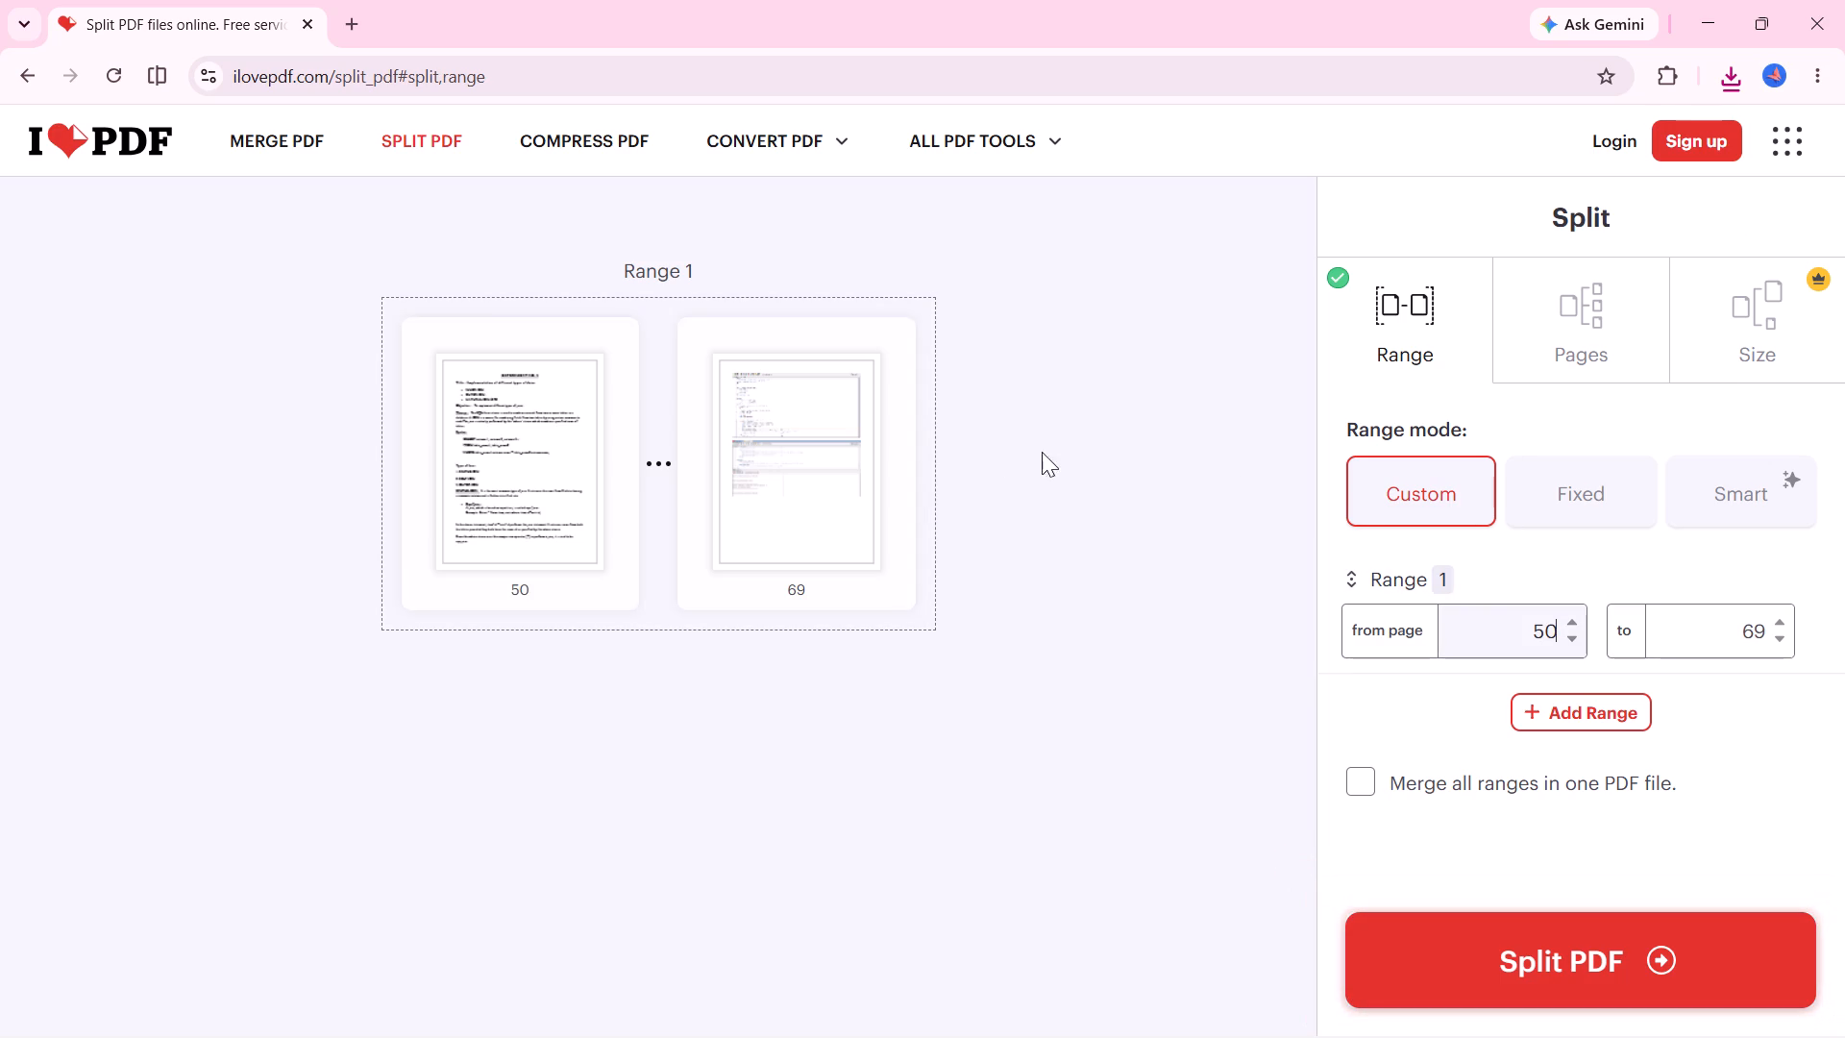
{"action": "left_click", "coordinate": [538, 442]}
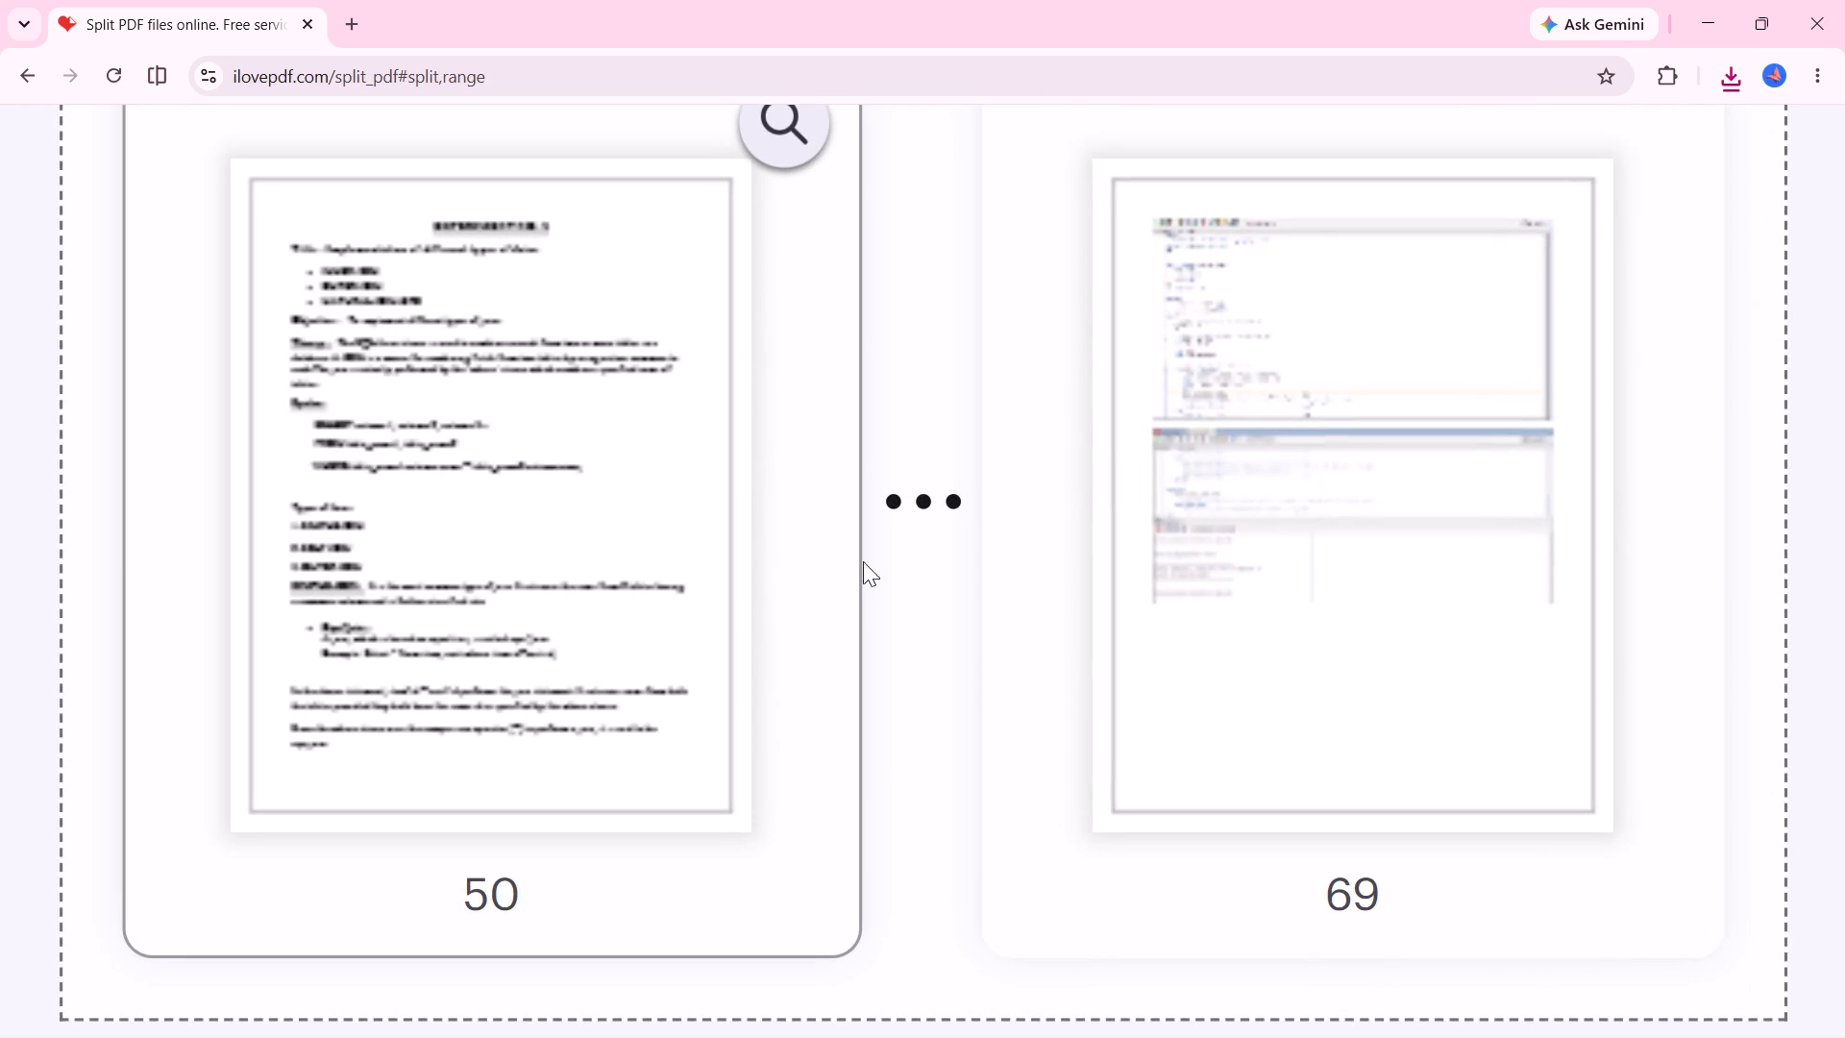
{"action": "left_click", "coordinate": [548, 247]}
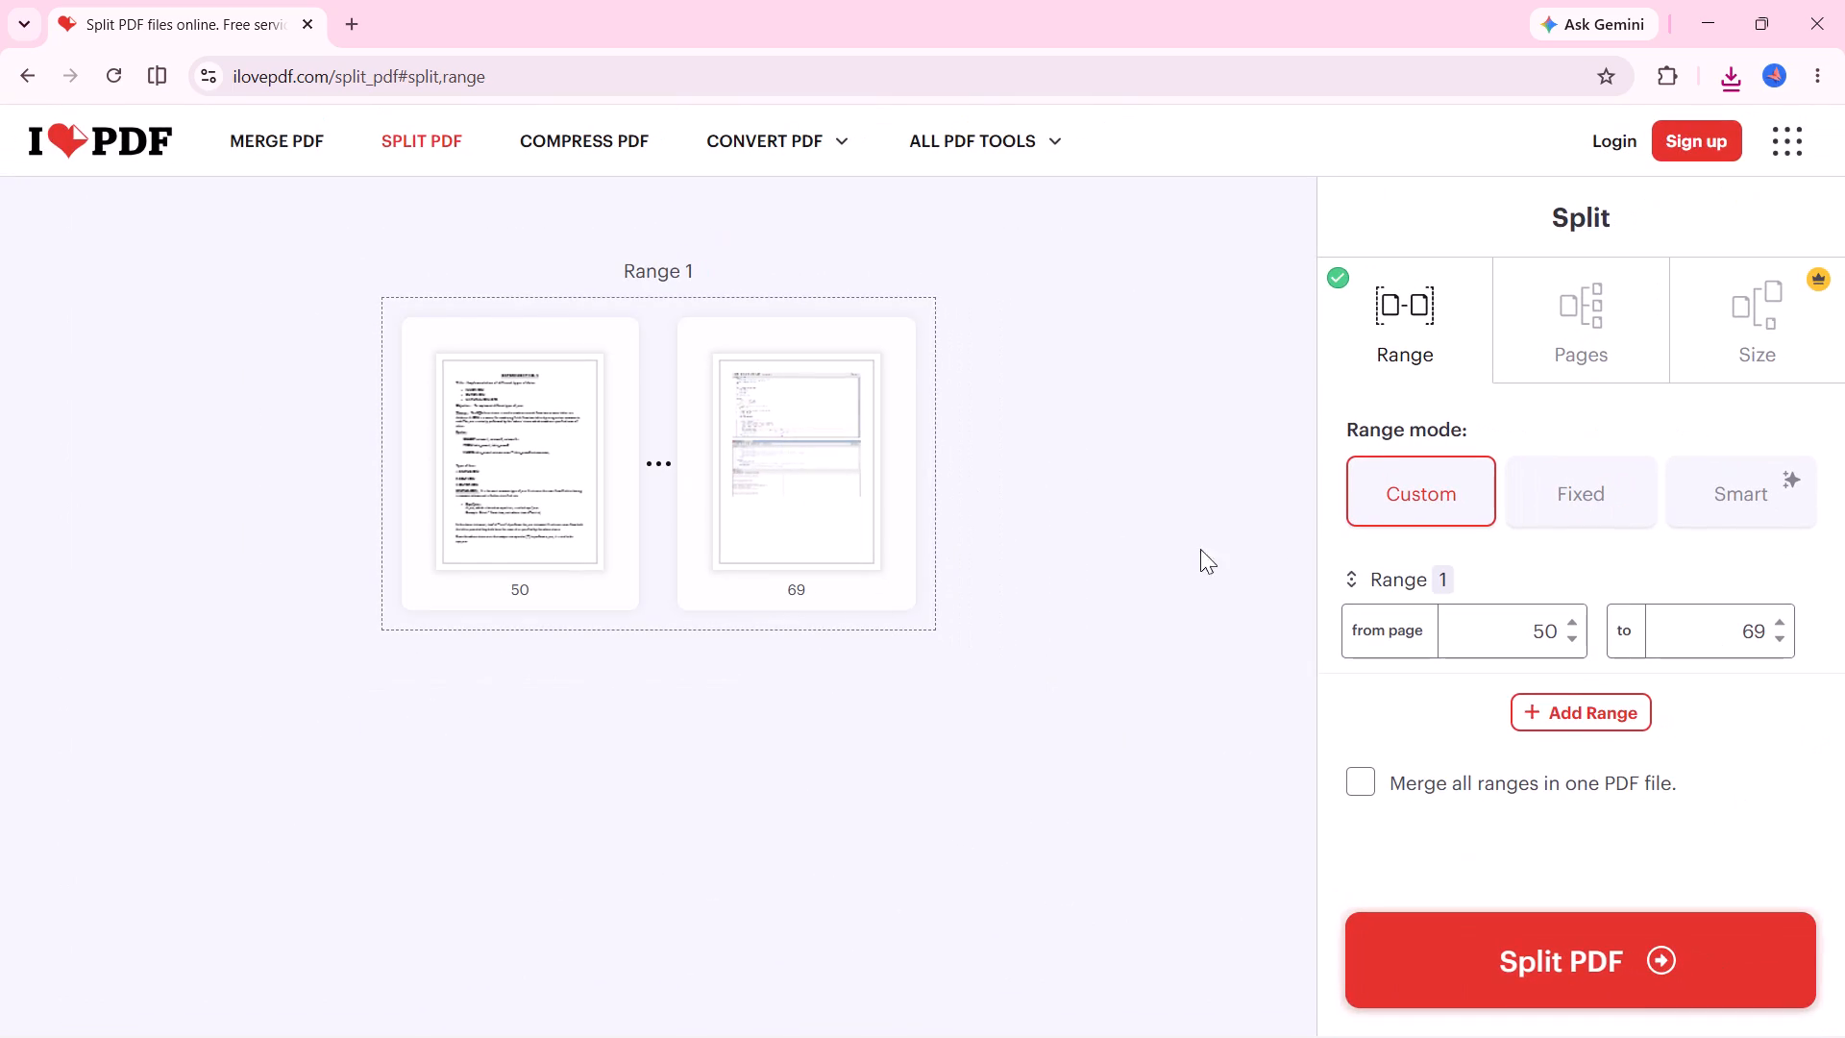
{"action": "left_click", "coordinate": [1559, 625]}
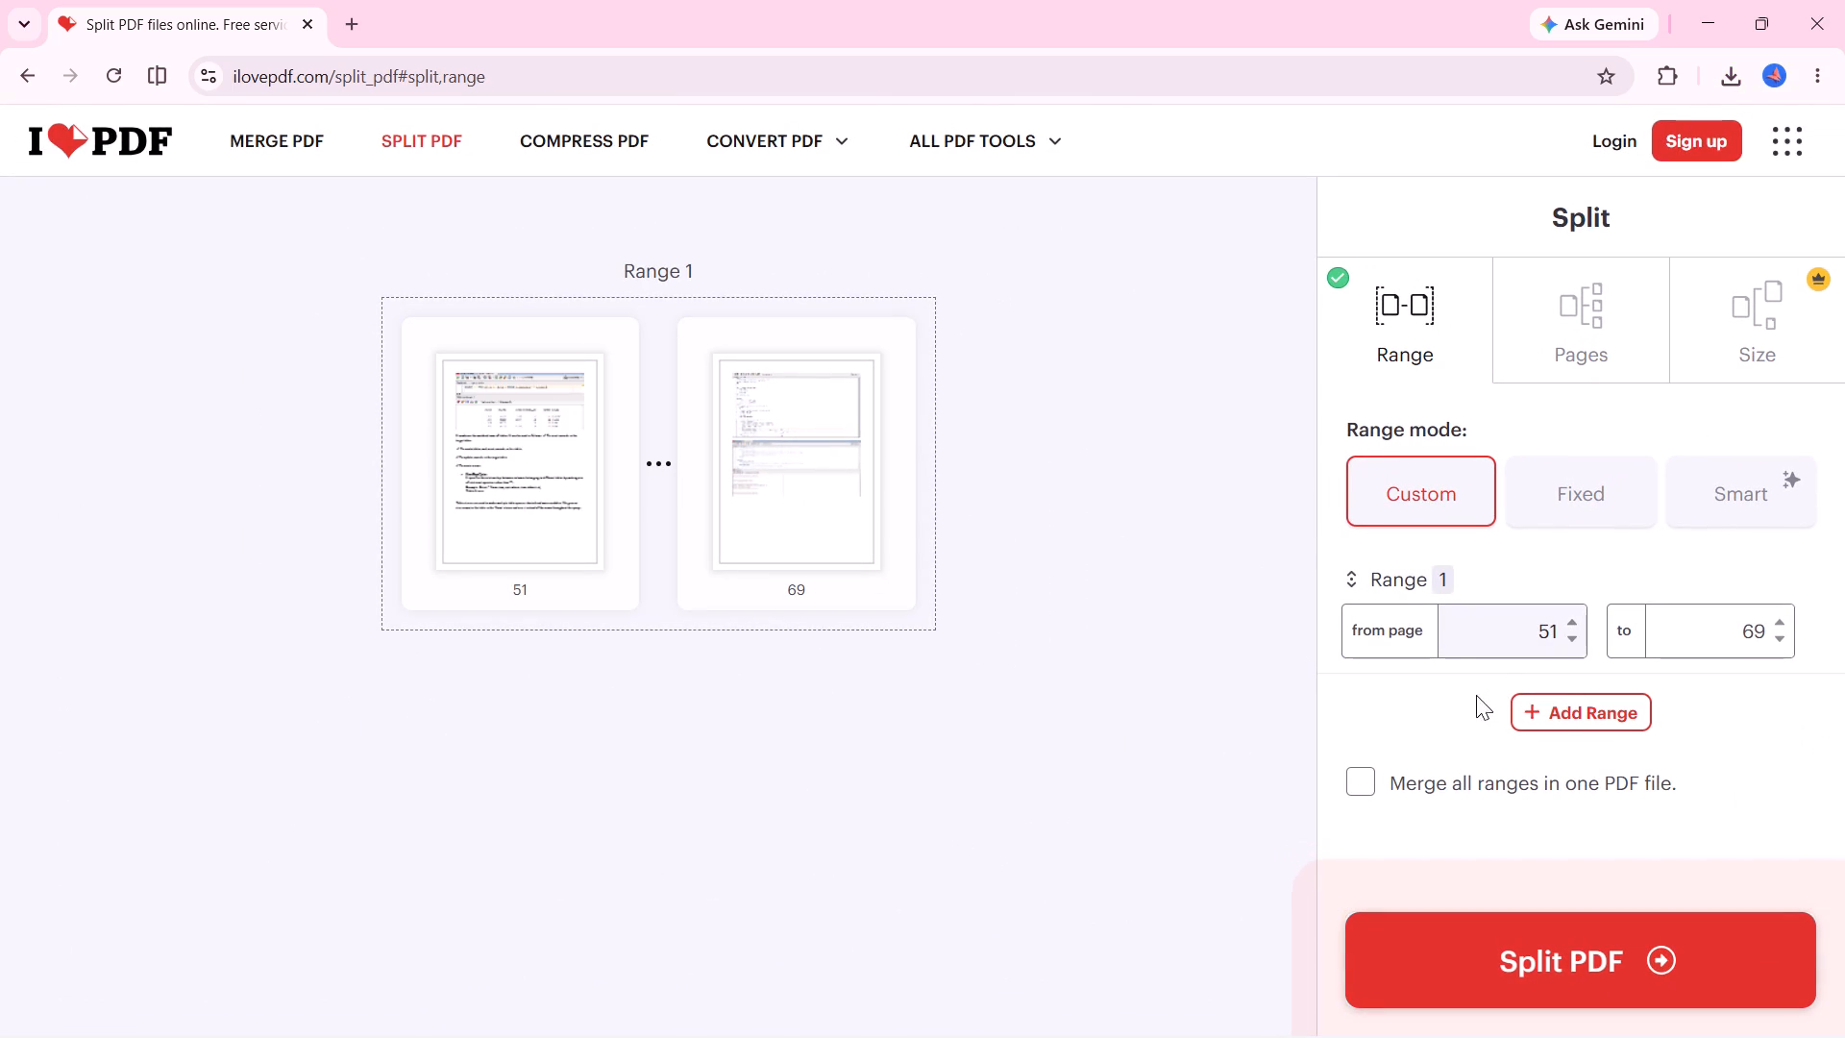
{"action": "key", "text": "BackSpace"}
{"action": "key", "text": "0"}
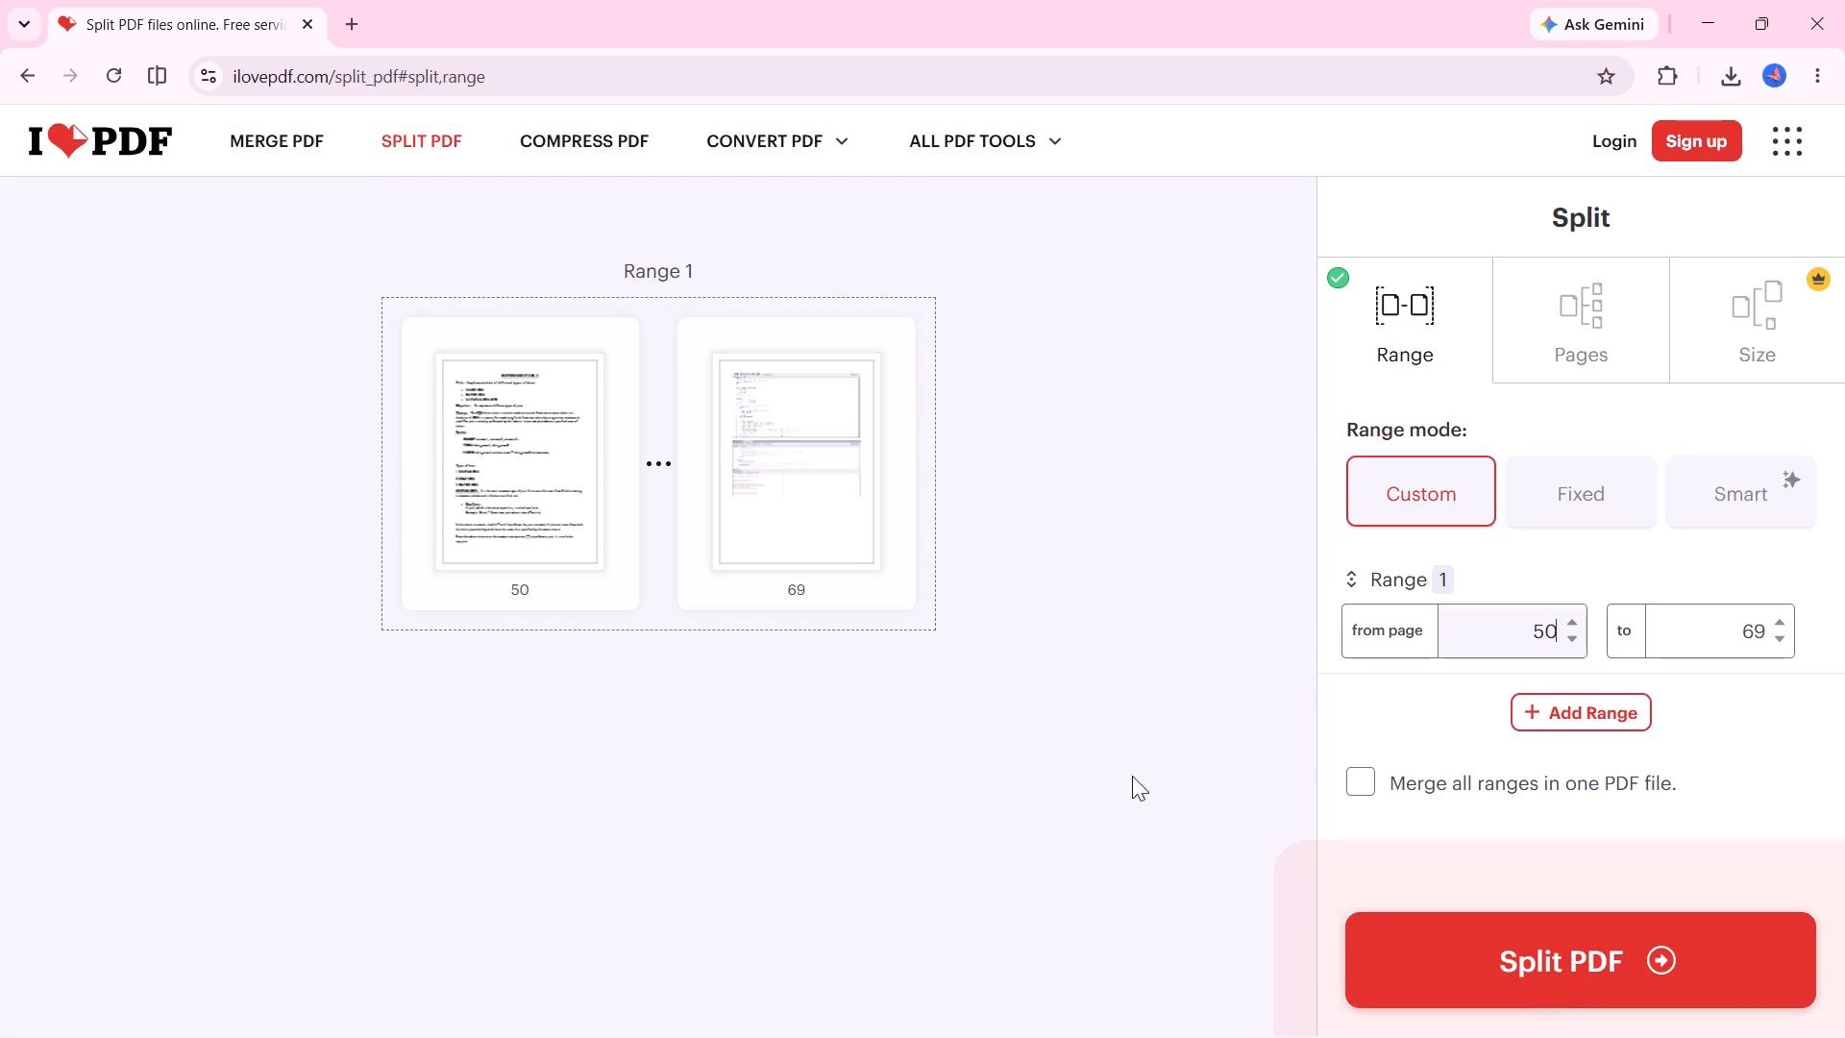
{"action": "left_click", "coordinate": [1550, 978]}
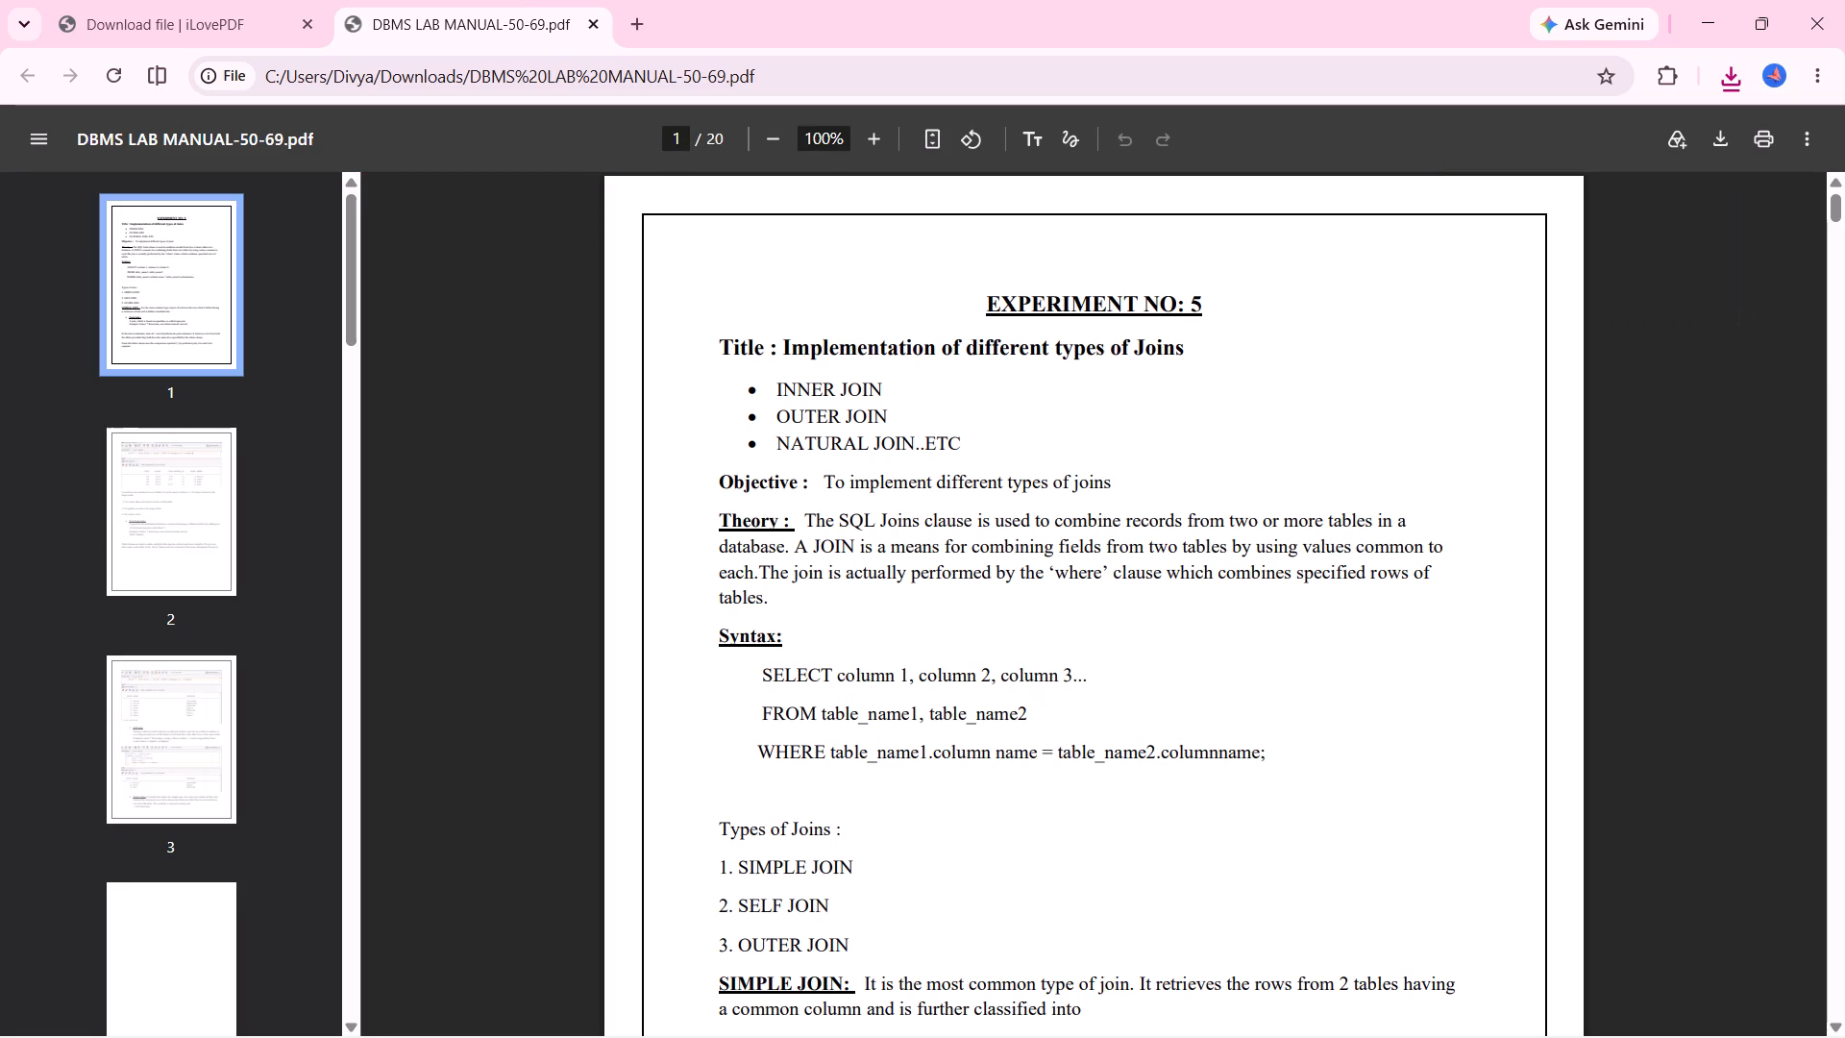
{"action": "scroll", "coordinate": [961, 442], "scroll_direction": "up", "scroll_amount": 1}
{"action": "scroll", "coordinate": [961, 442], "scroll_direction": "down", "scroll_amount": 7}
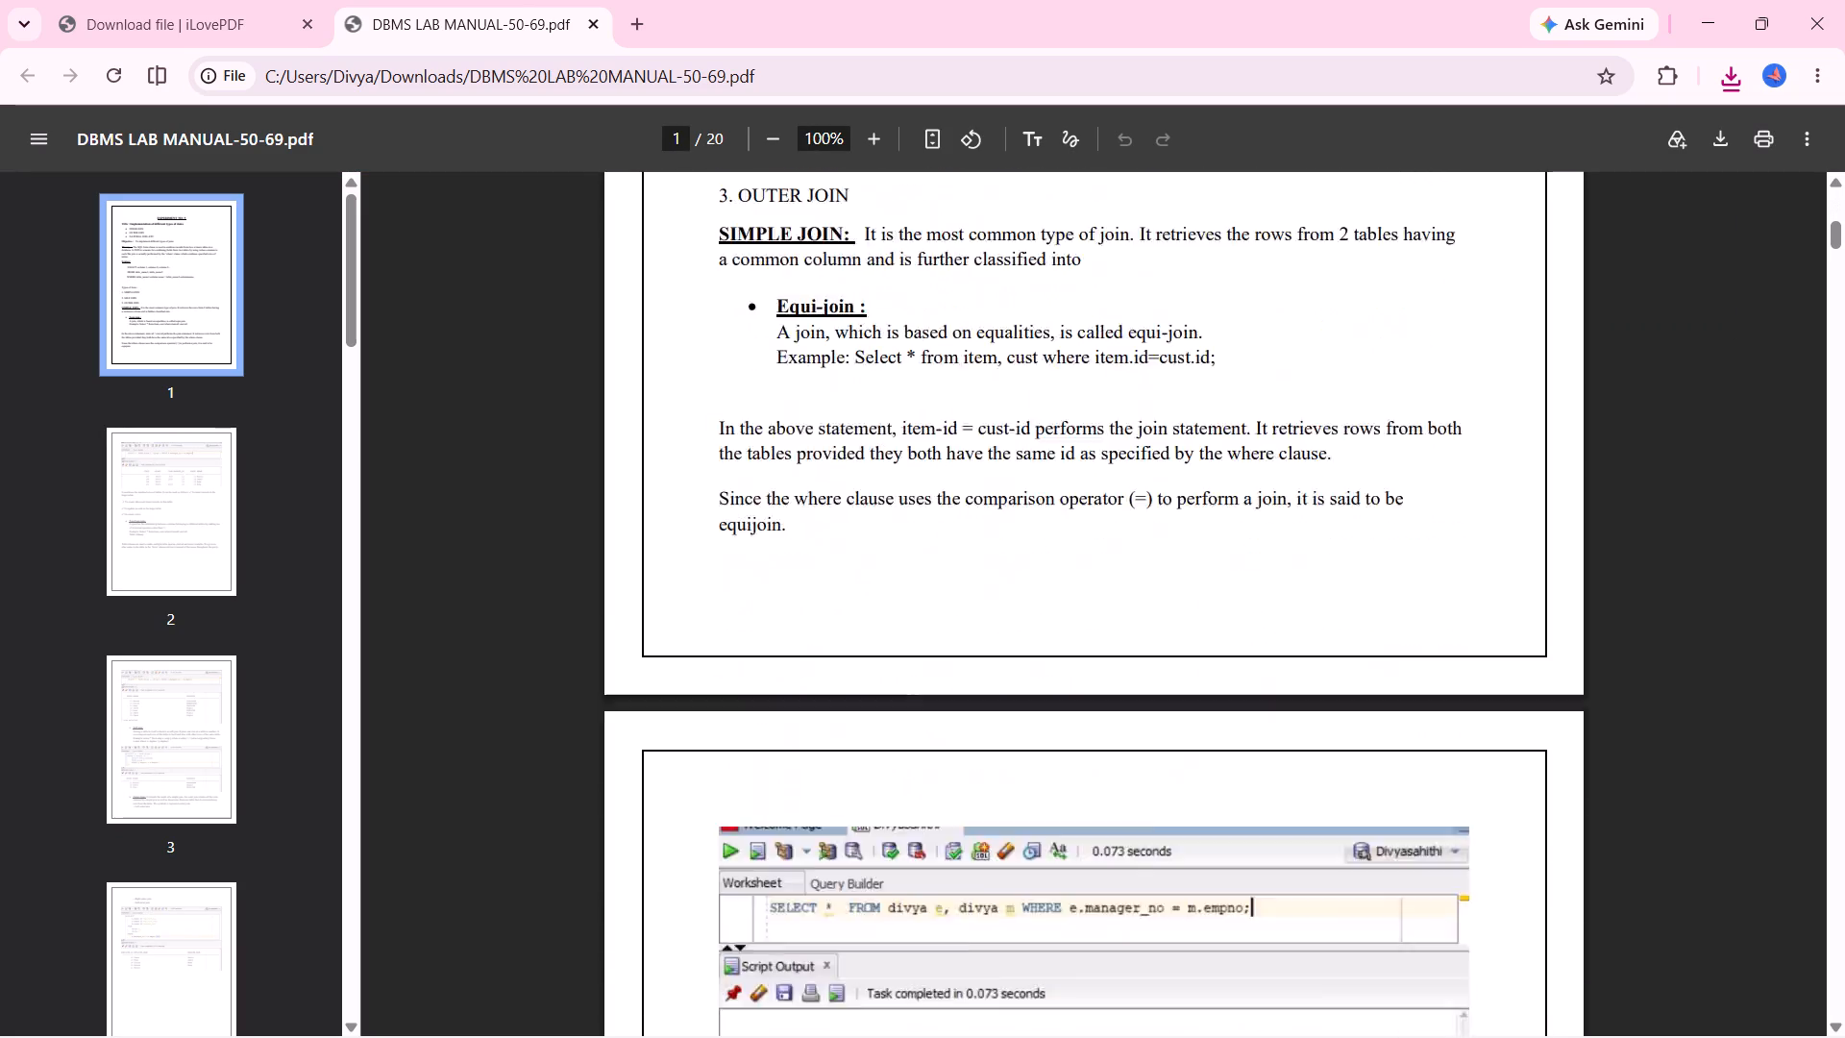
{"action": "scroll", "coordinate": [961, 442], "scroll_direction": "down", "scroll_amount": 4}
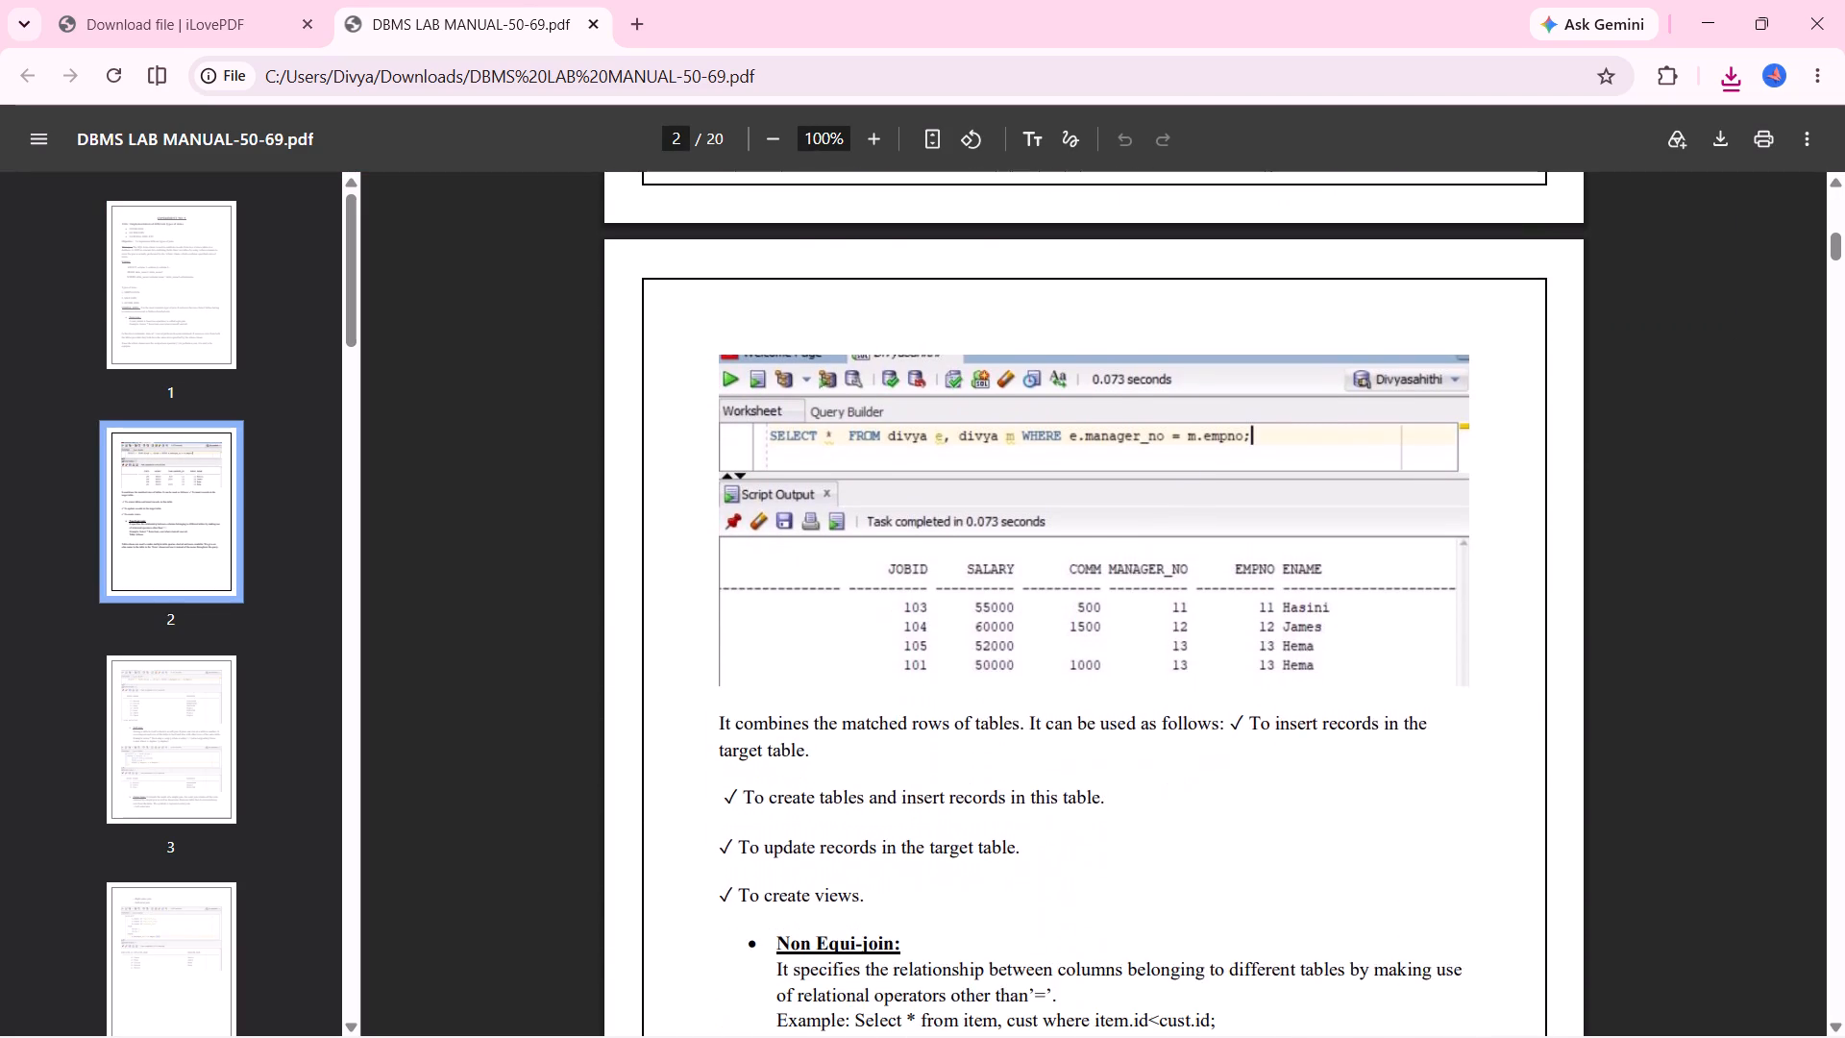
{"action": "scroll", "coordinate": [961, 442], "scroll_direction": "down", "scroll_amount": 15}
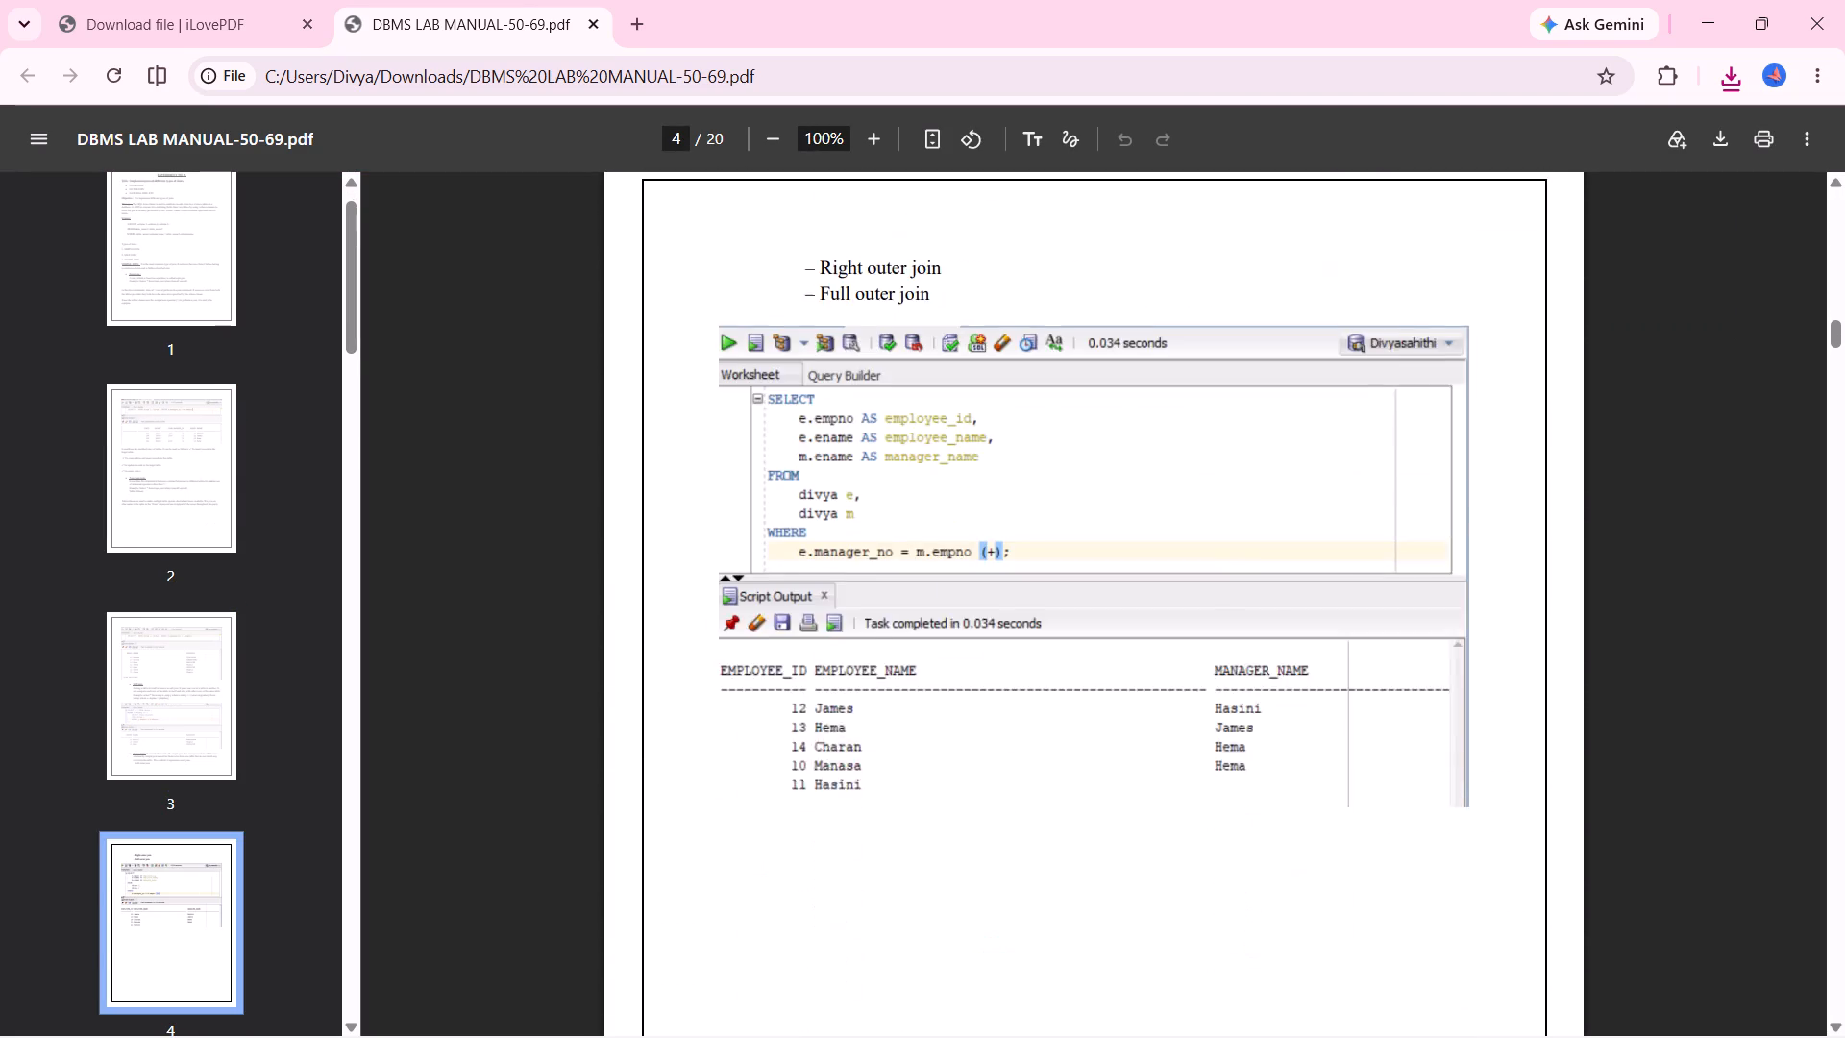
{"action": "scroll", "coordinate": [803, 332], "scroll_direction": "up", "scroll_amount": 18}
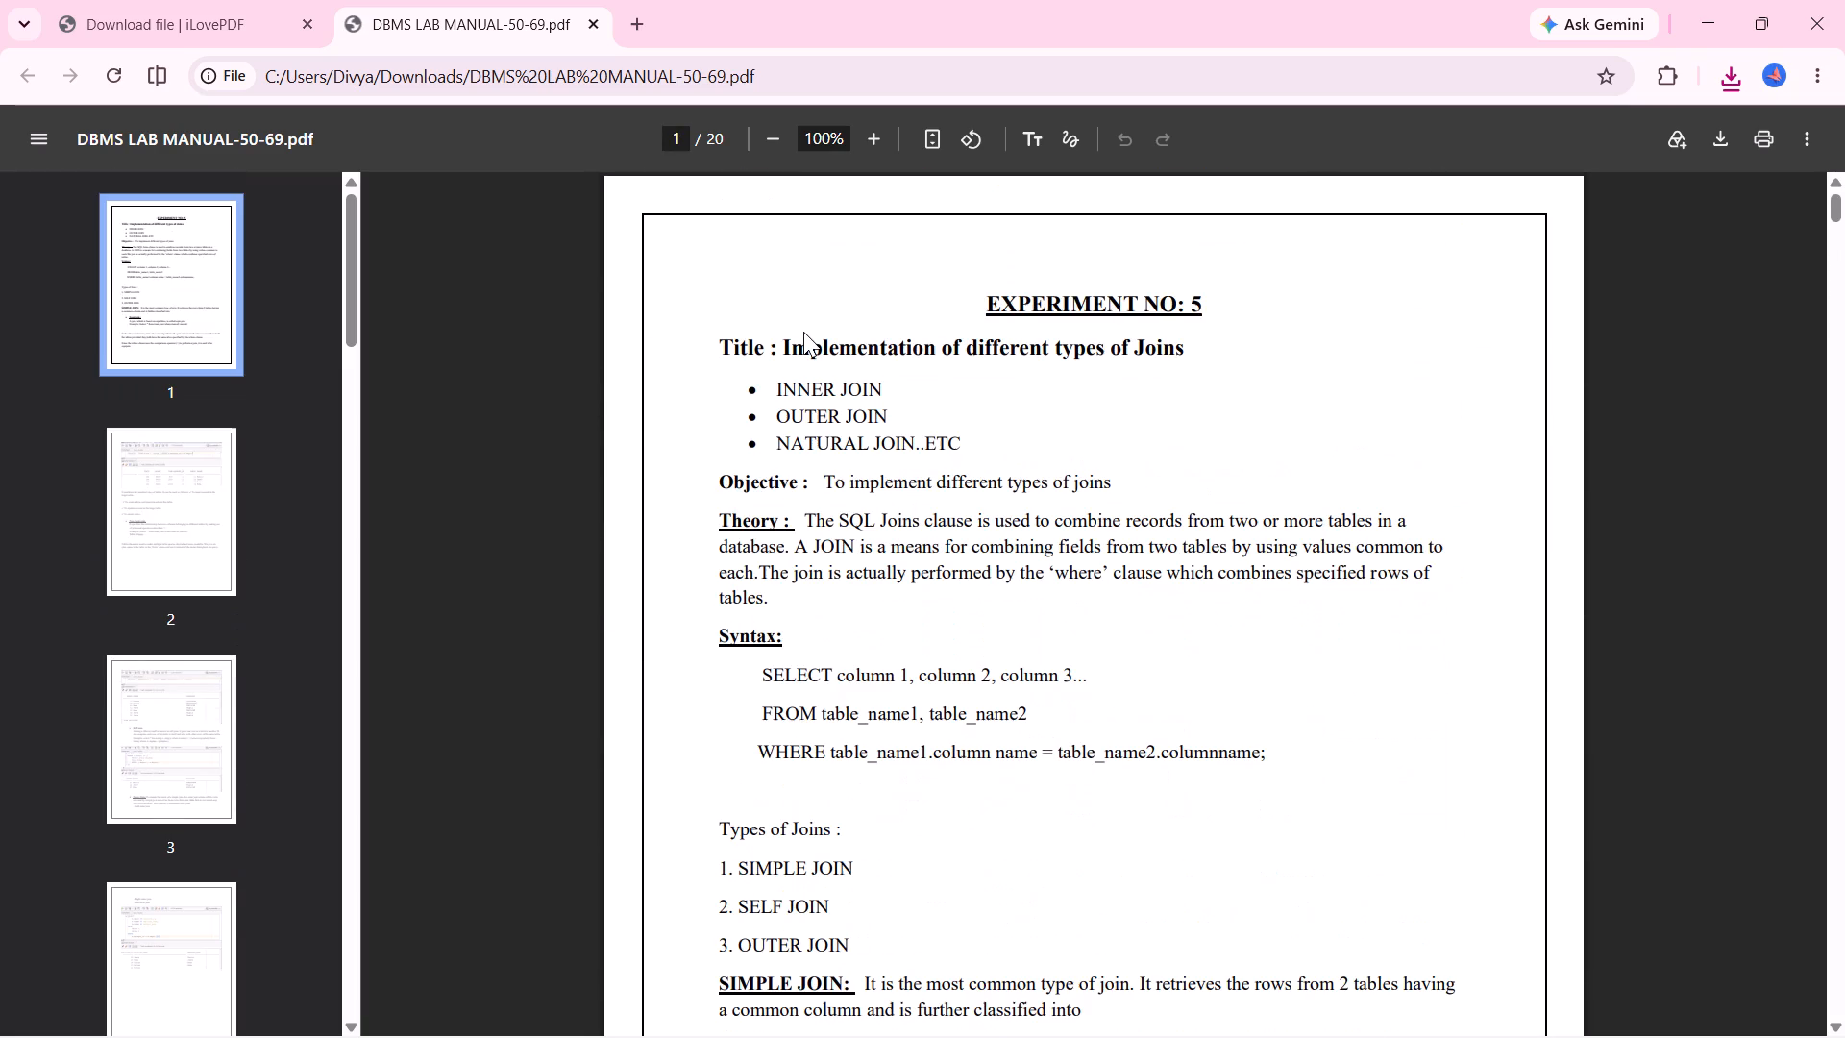
{"action": "scroll", "coordinate": [803, 332], "scroll_direction": "up", "scroll_amount": 1}
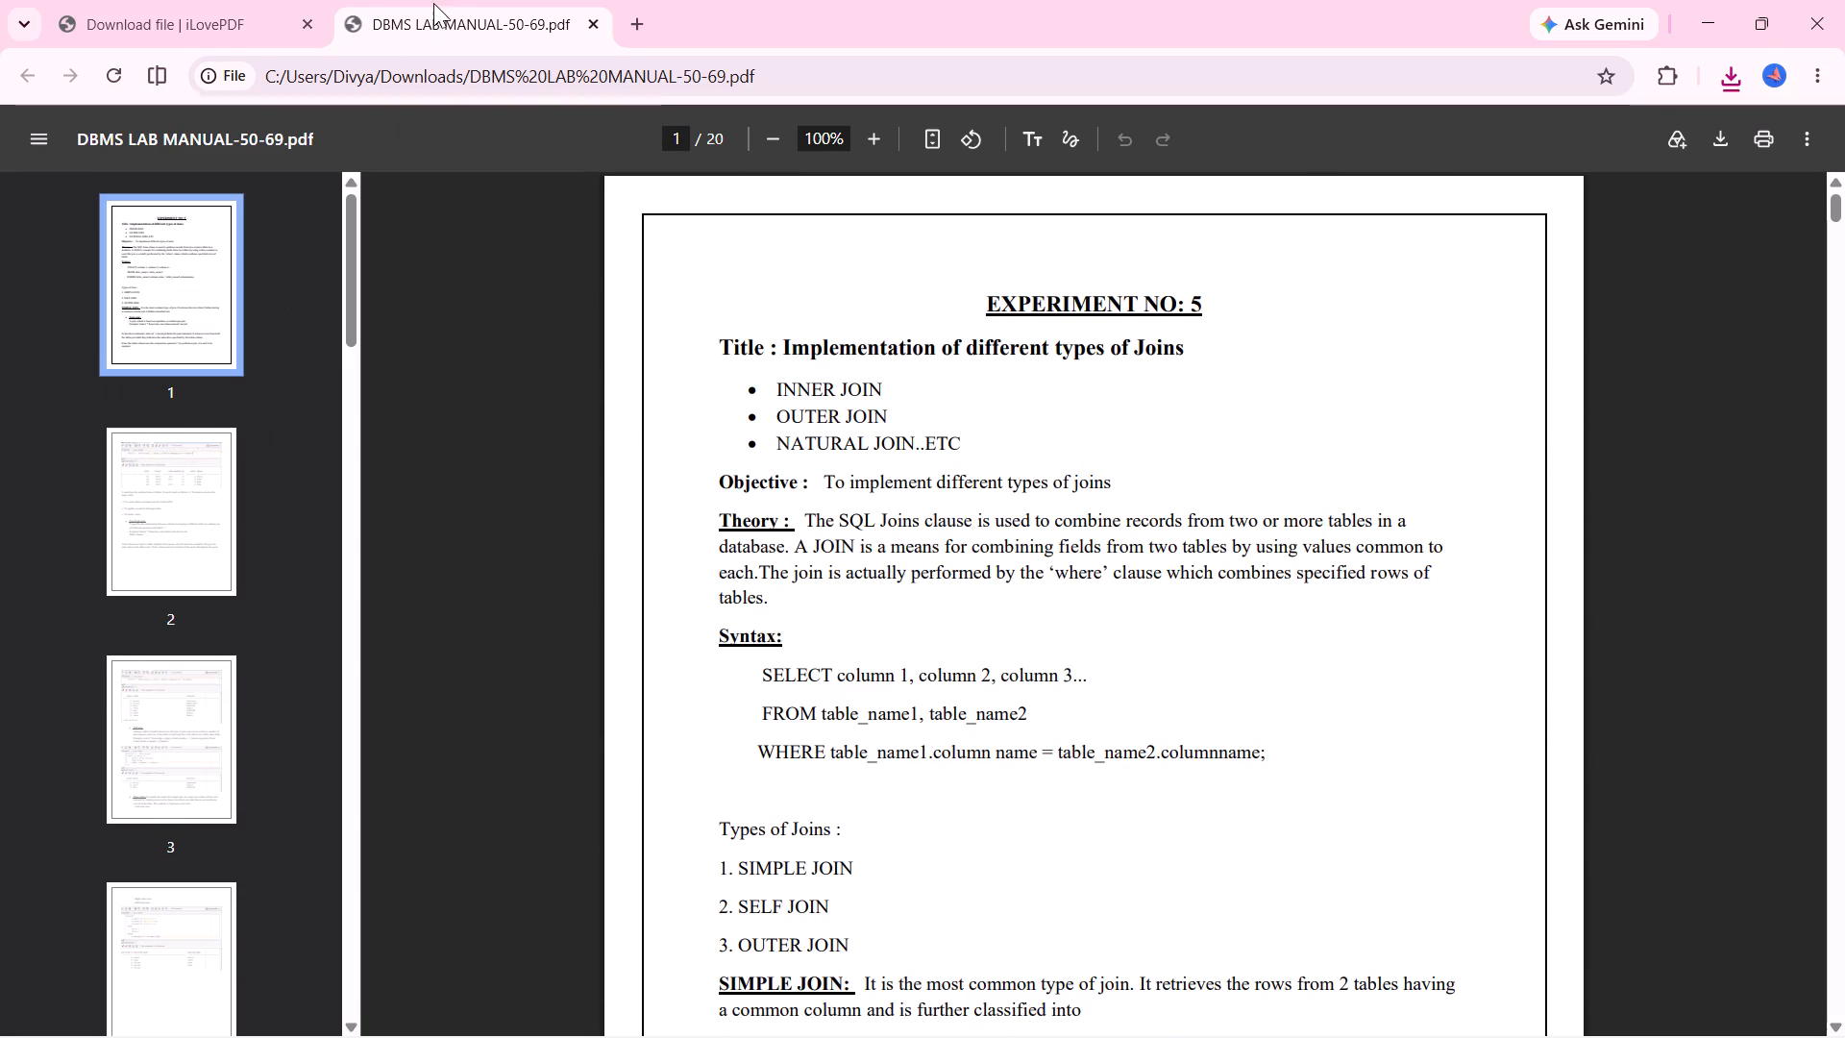
Close the iLovePDF tab and open the 23CSE202_DBMS_LAB_MANUAL_26_27.pdf design from the Canva projects in a new tab.
{"action": "left_click", "coordinate": [306, 24]}
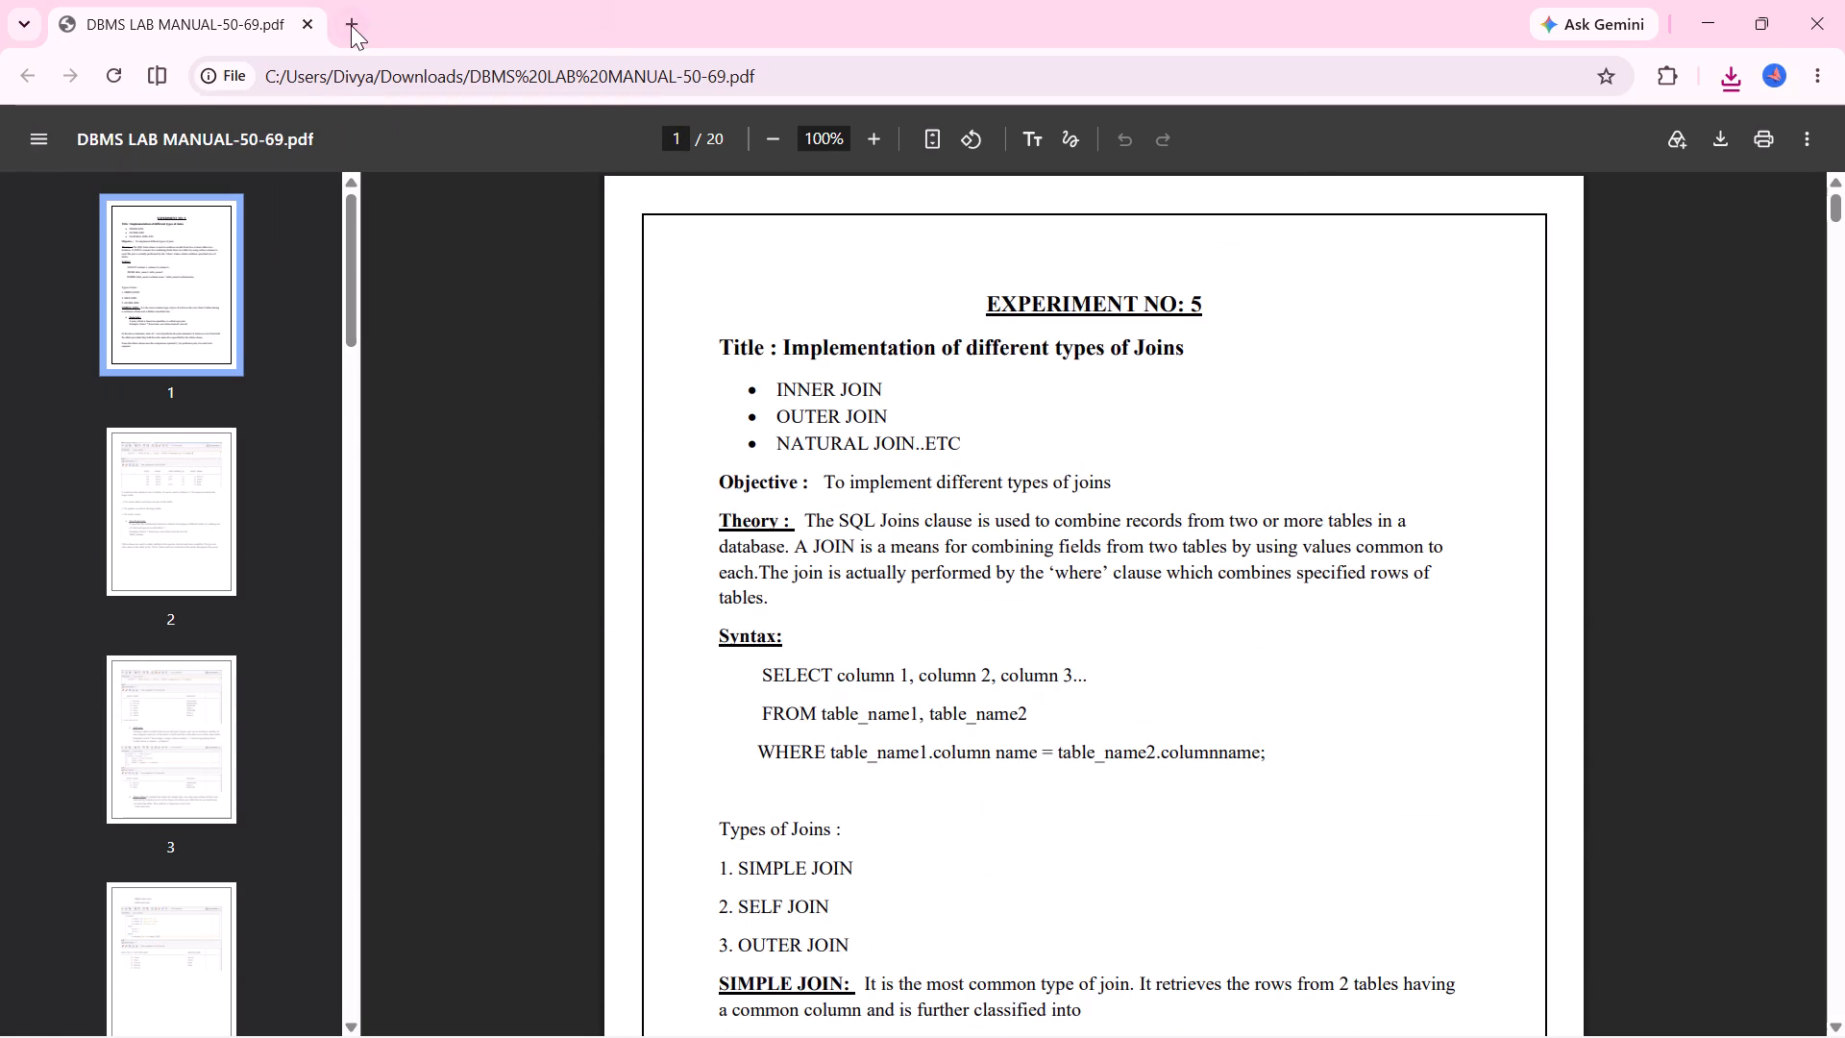
{"action": "left_click", "coordinate": [343, 23]}
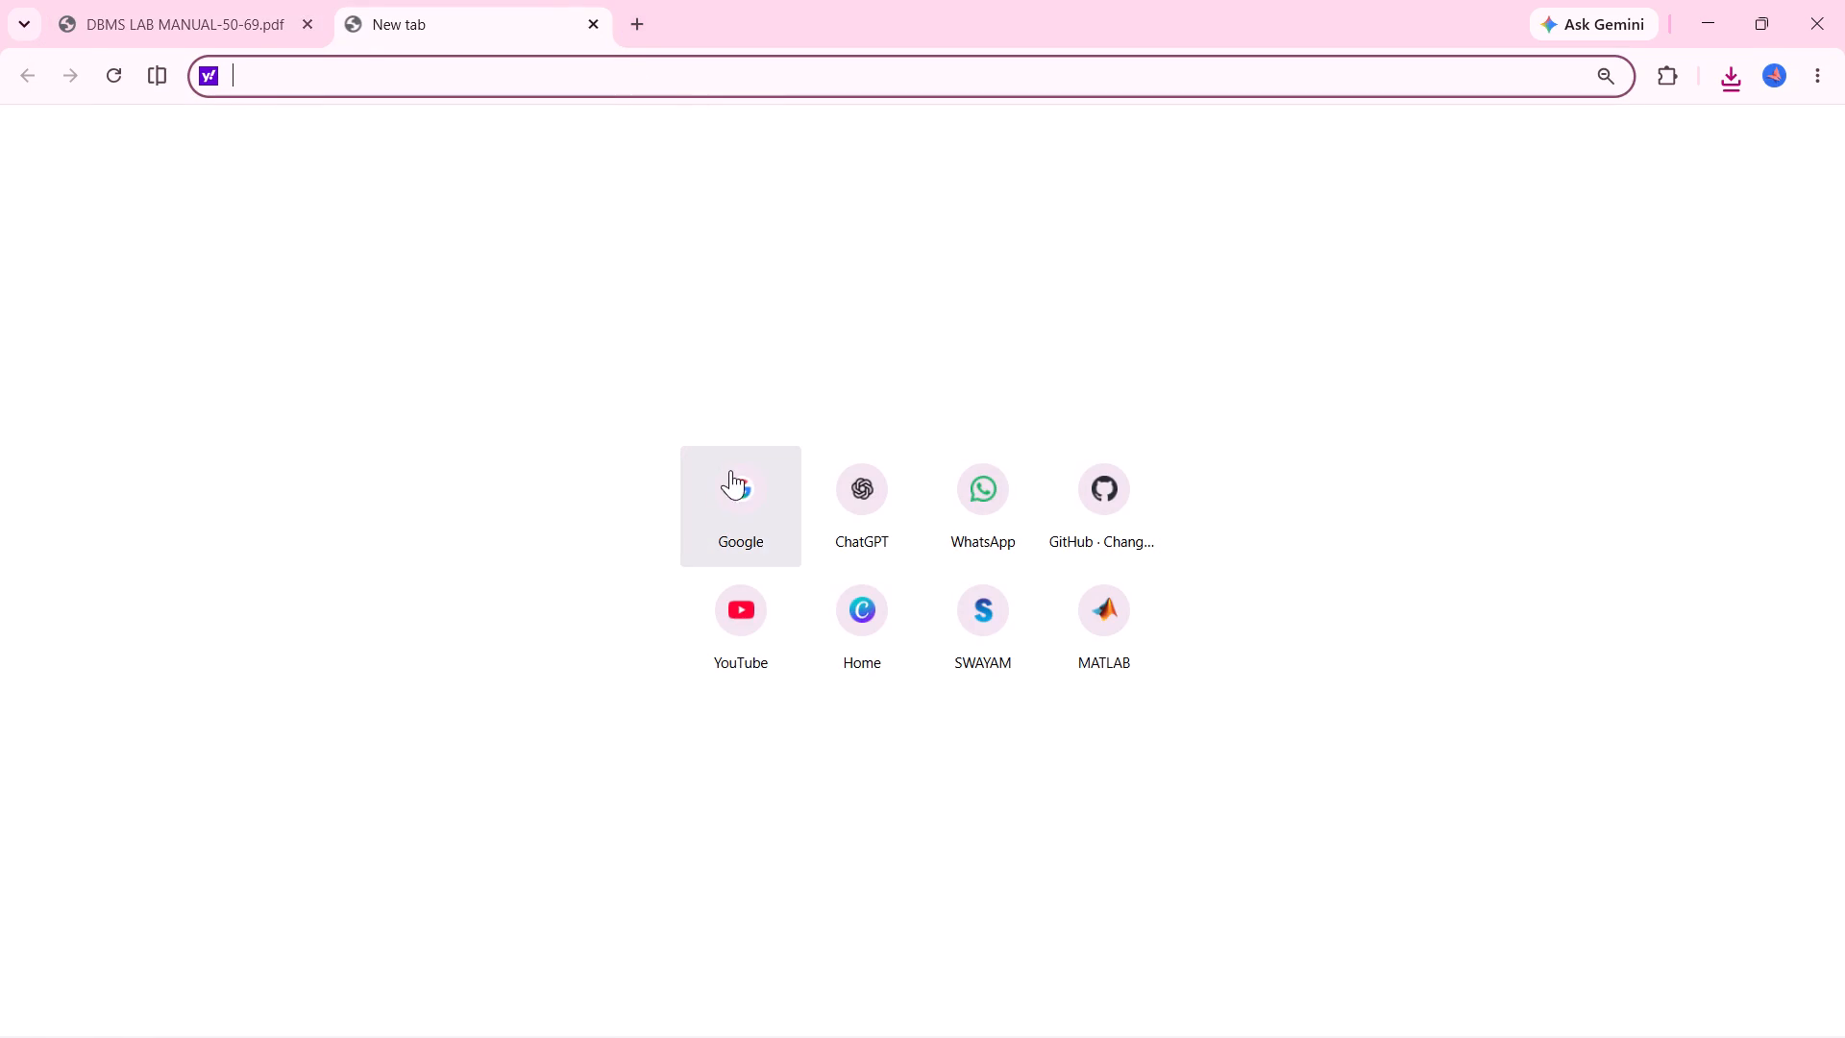
{"action": "left_click", "coordinate": [877, 652]}
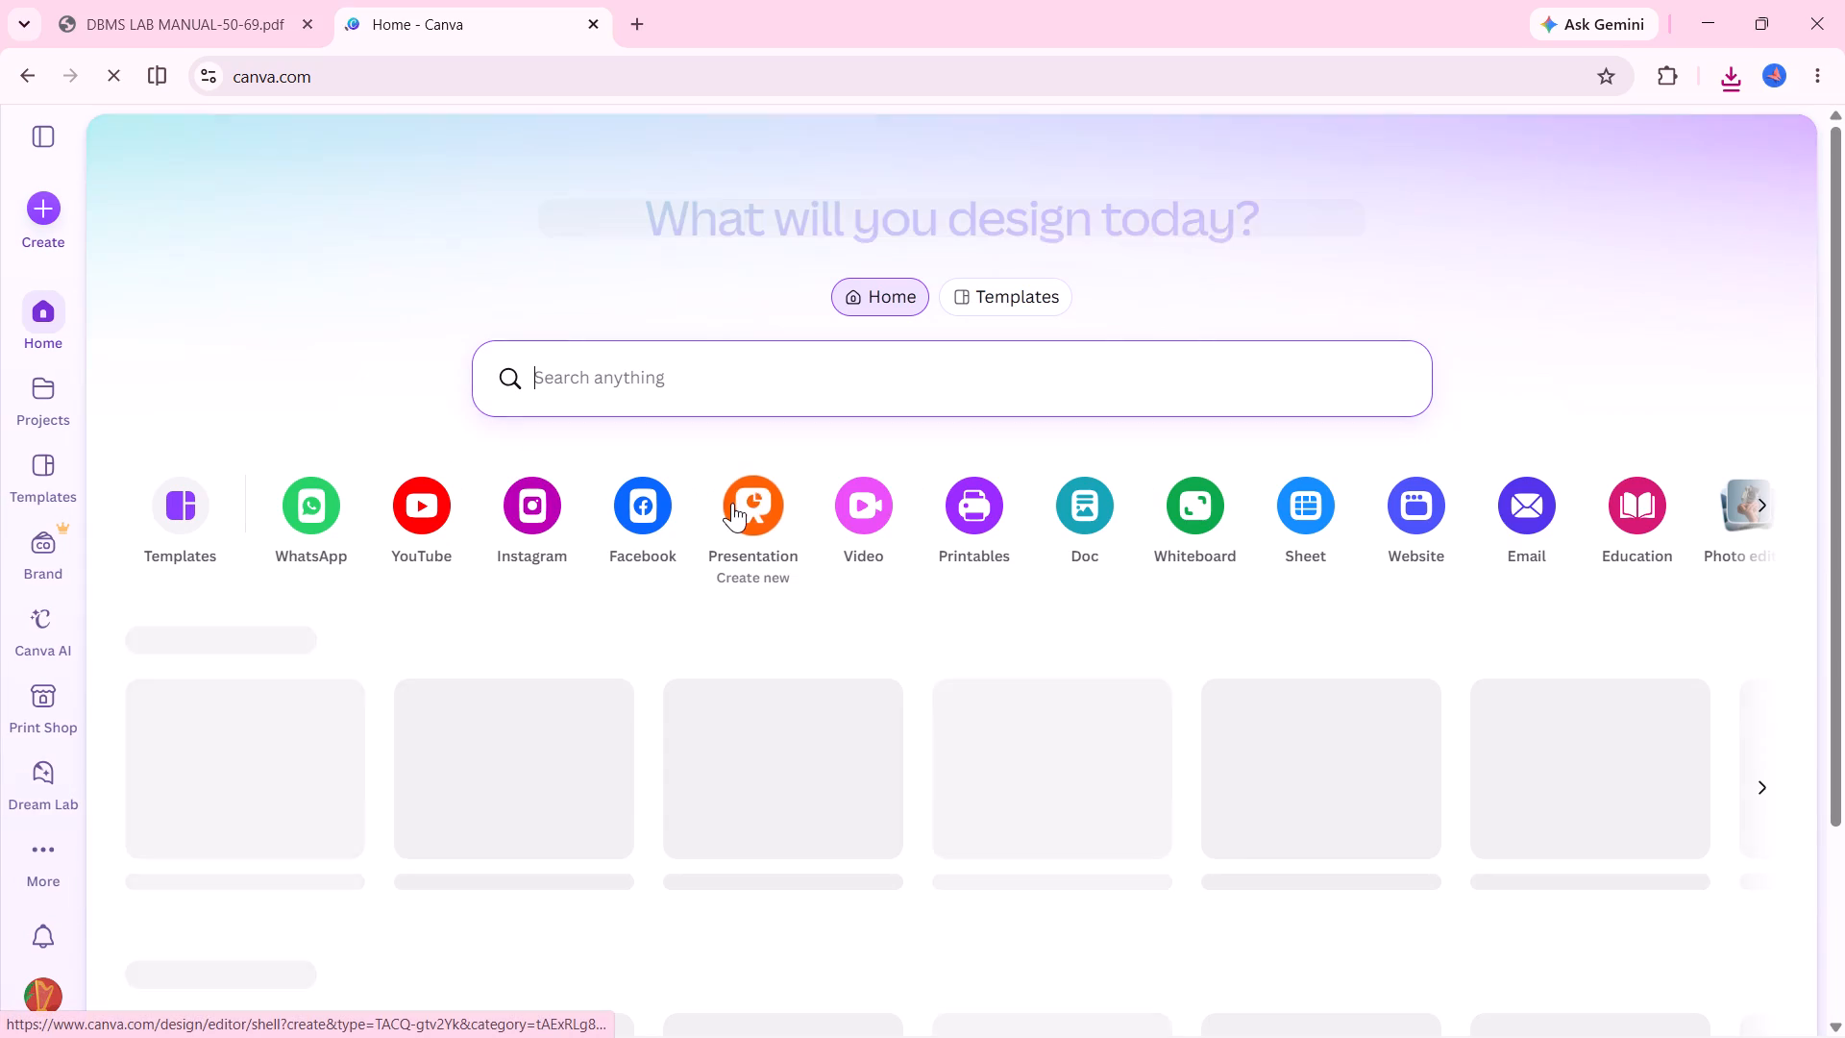
{"action": "left_click", "coordinate": [39, 388]}
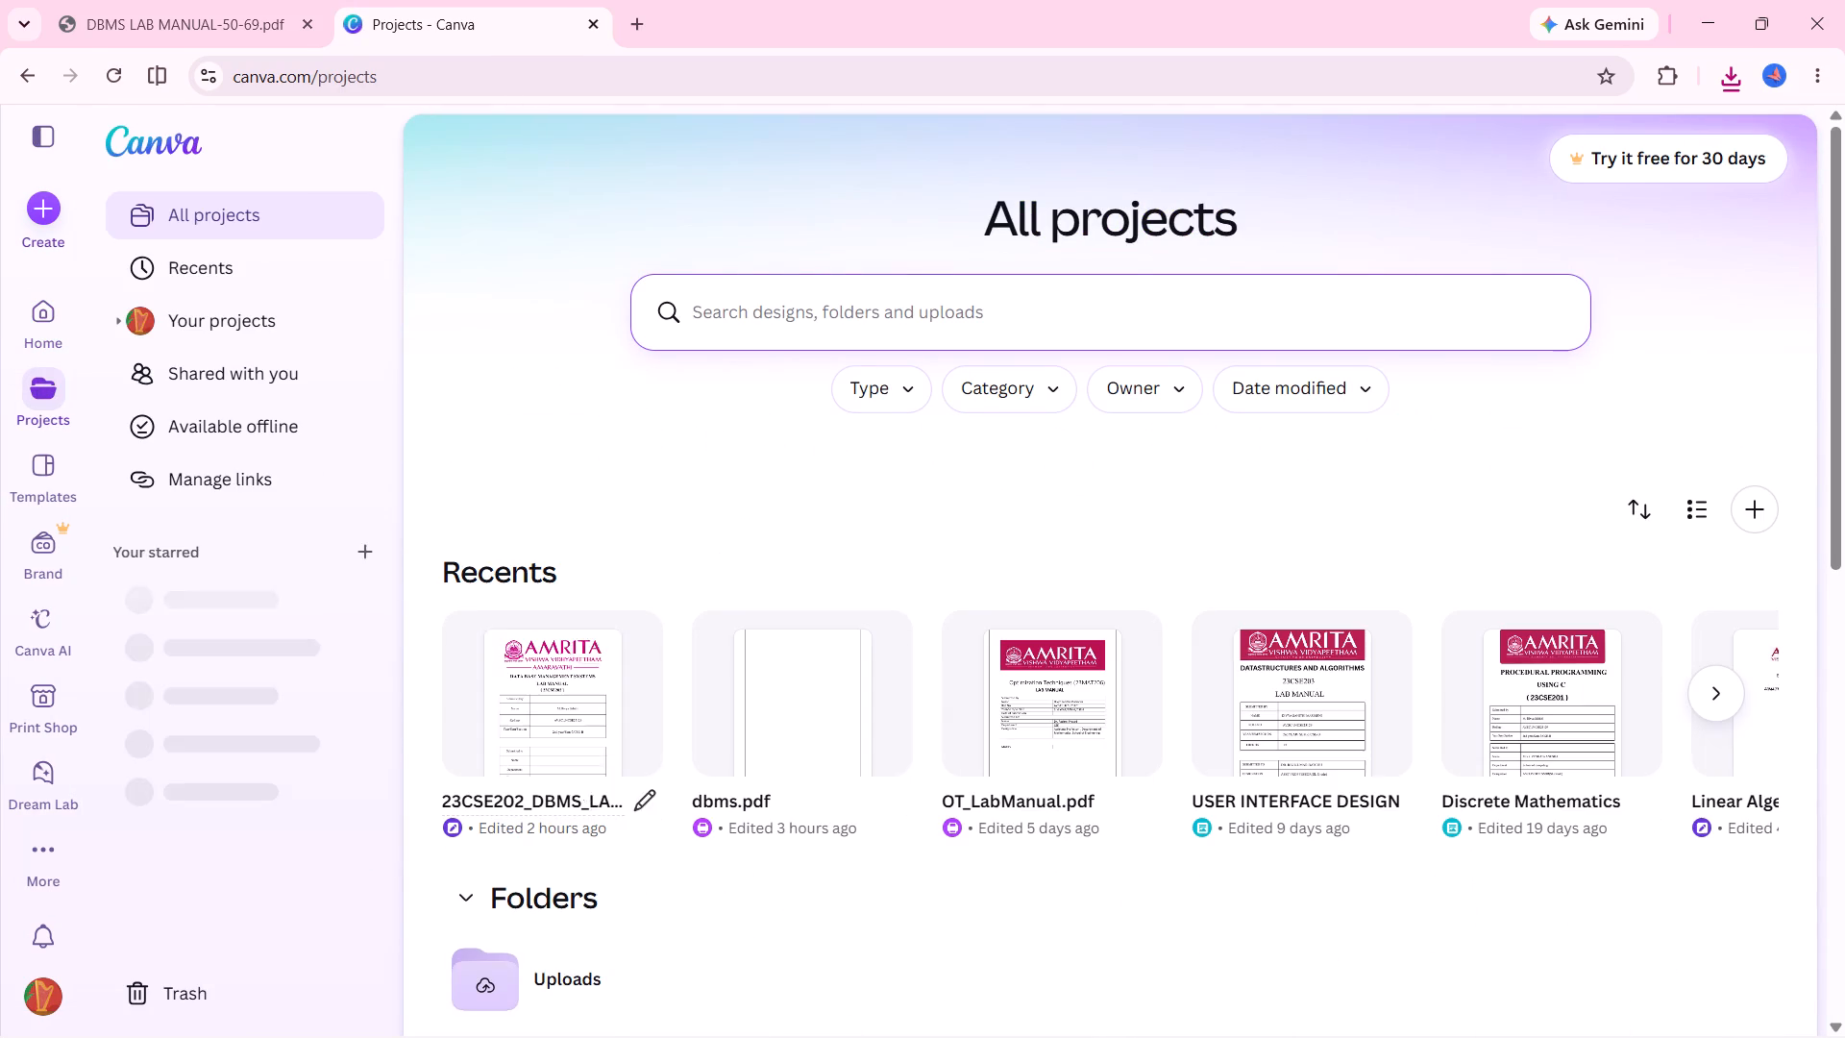
{"action": "left_click", "coordinate": [570, 758]}
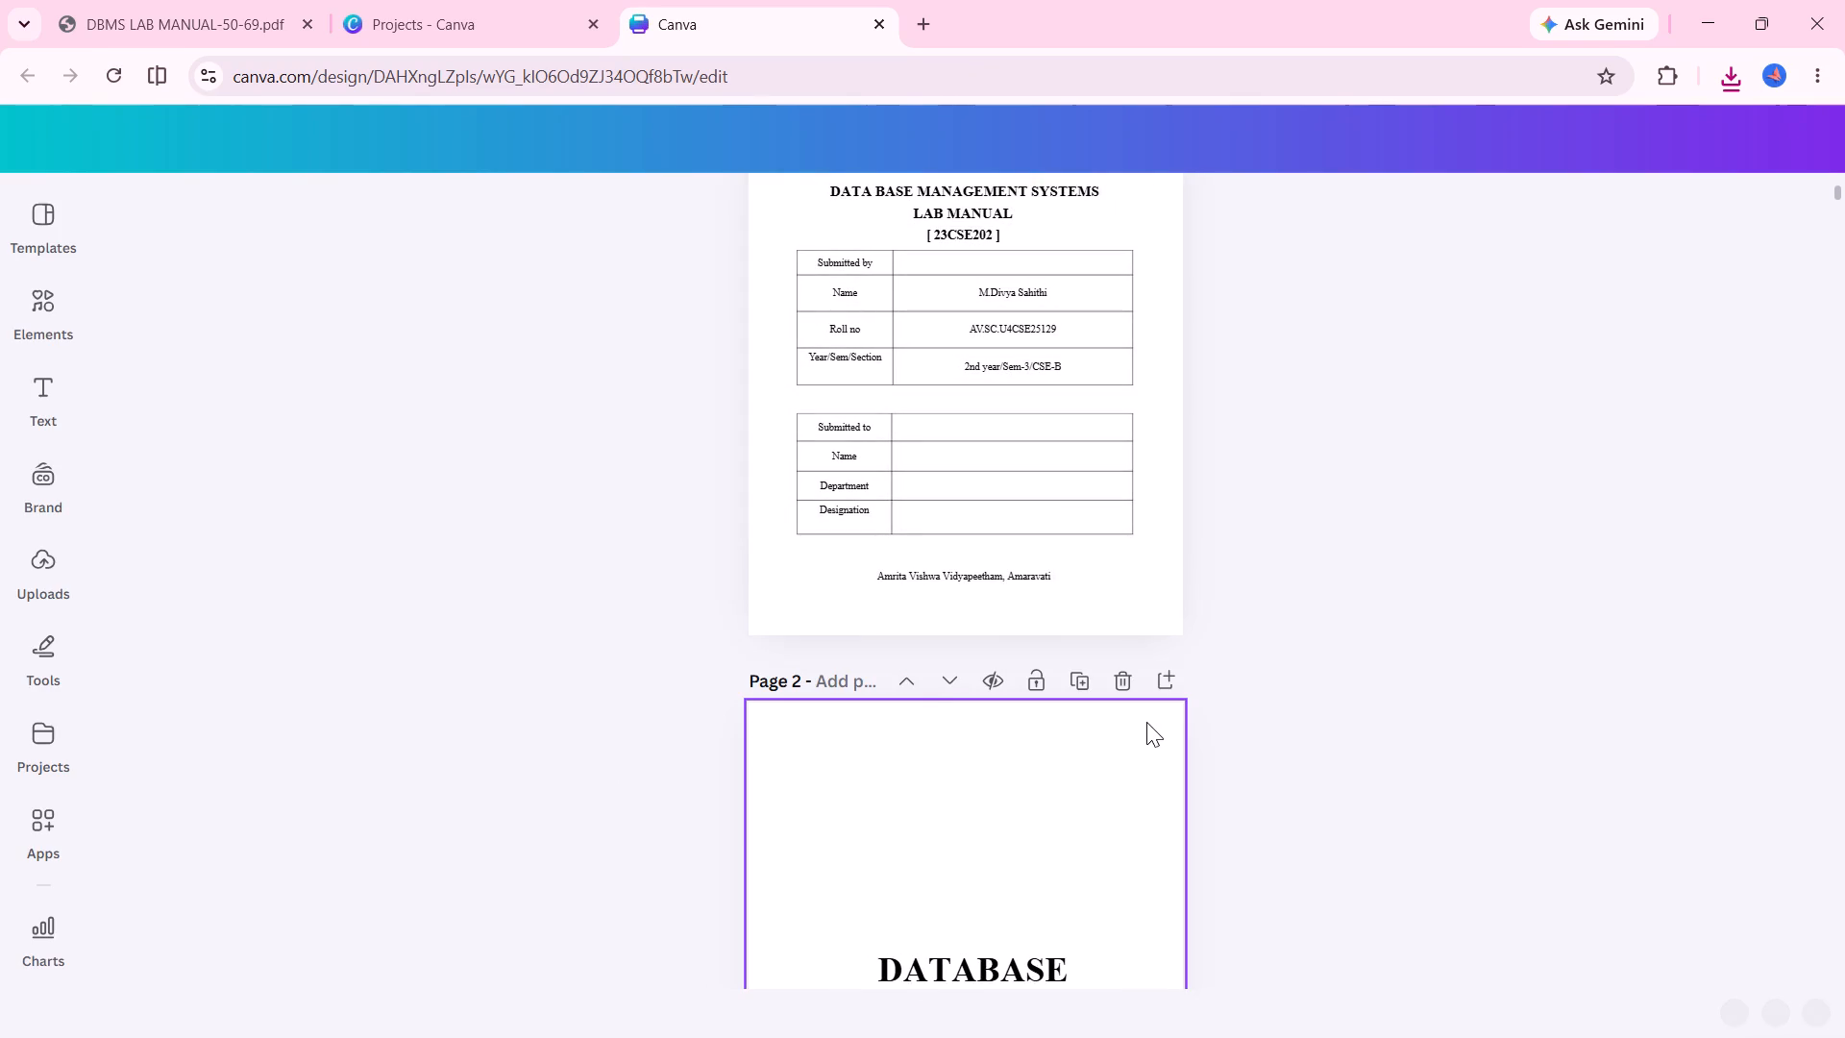
Add a column after the experiment names in the page 4 table listing experiments 7 to 9.
{"action": "scroll", "coordinate": [1050, 649], "scroll_direction": "up", "scroll_amount": 1}
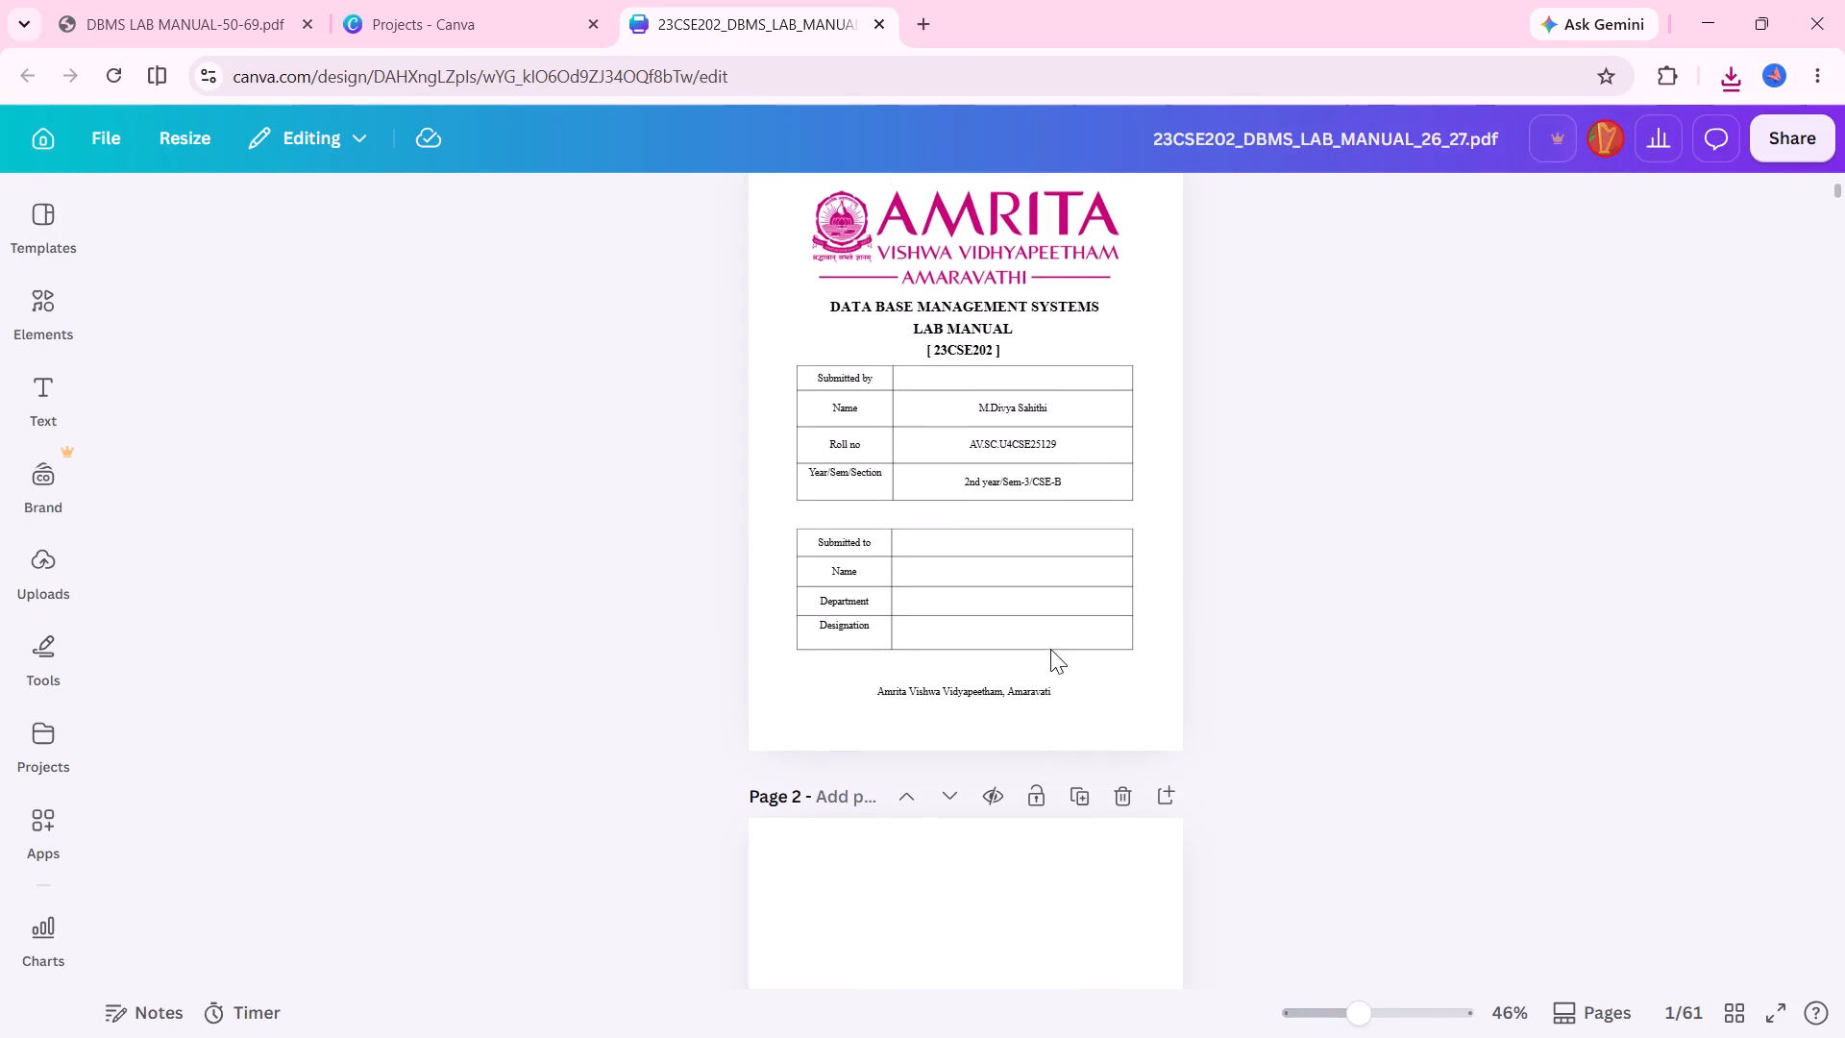
{"action": "scroll", "coordinate": [1050, 649], "scroll_direction": "up", "scroll_amount": 1}
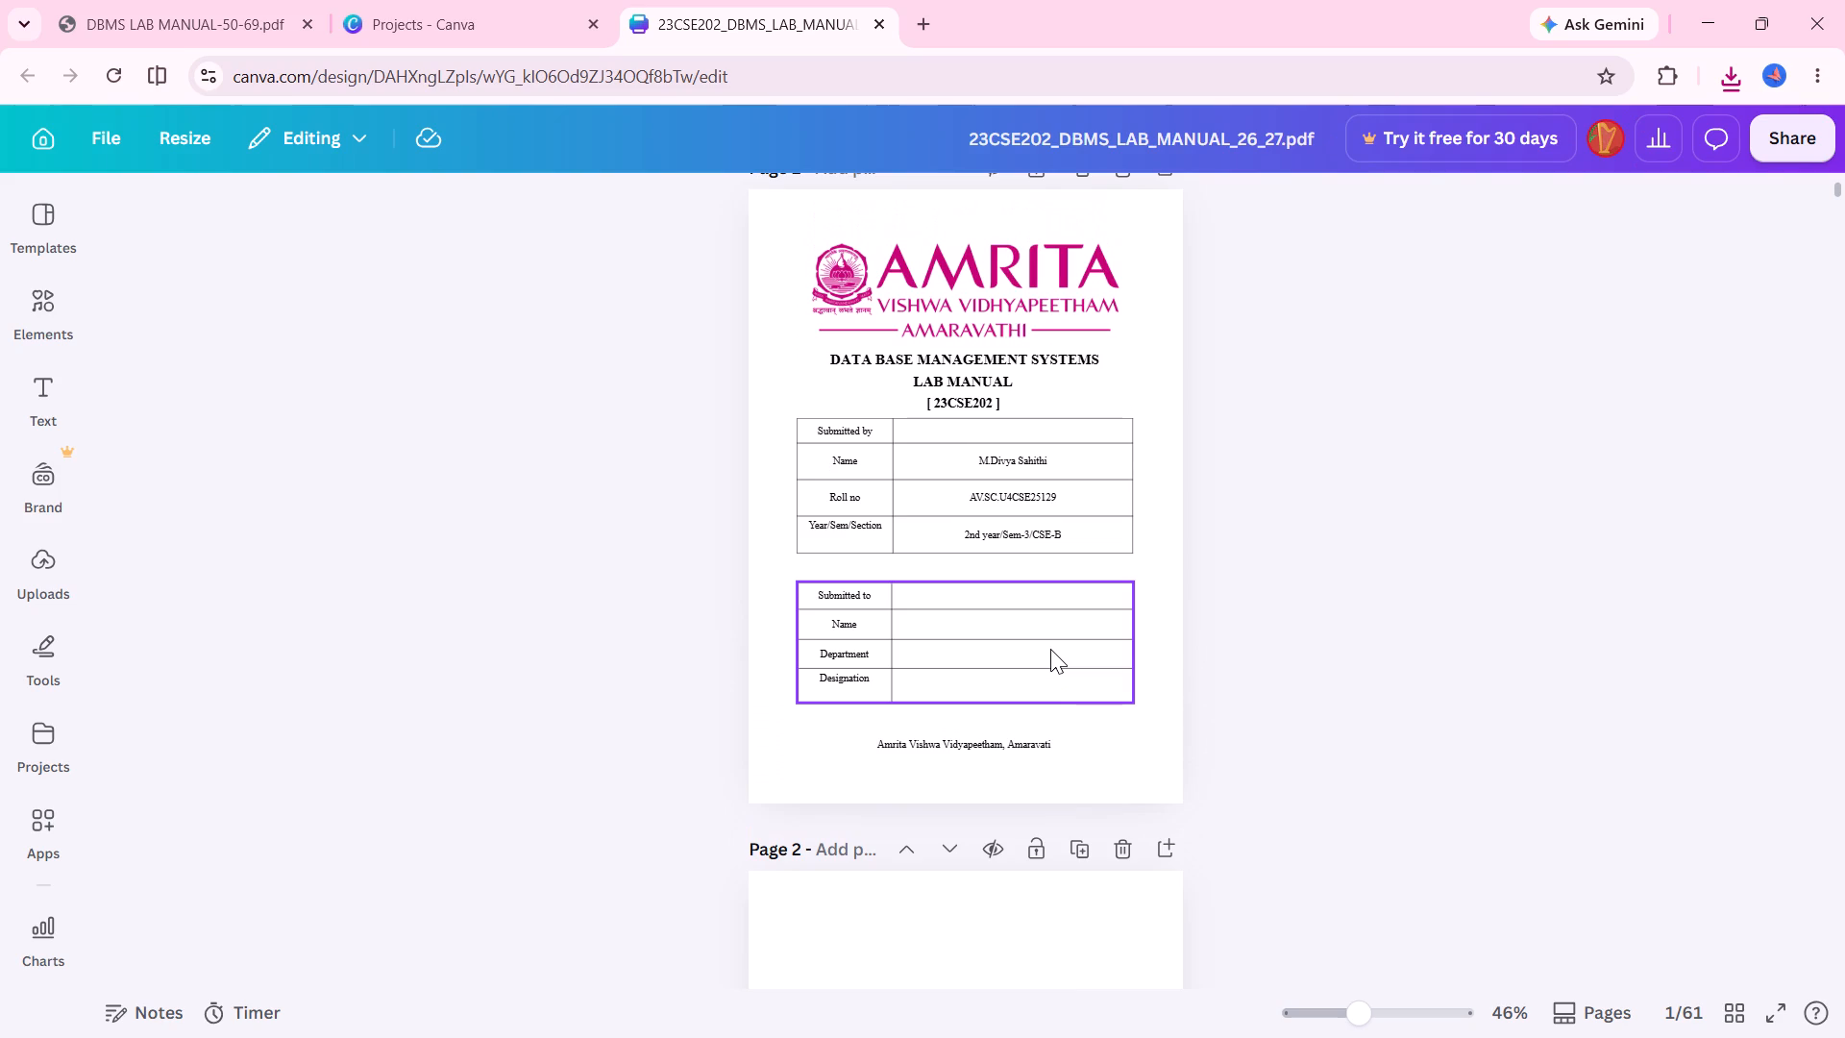
{"action": "scroll", "coordinate": [1050, 649], "scroll_direction": "down", "scroll_amount": 4}
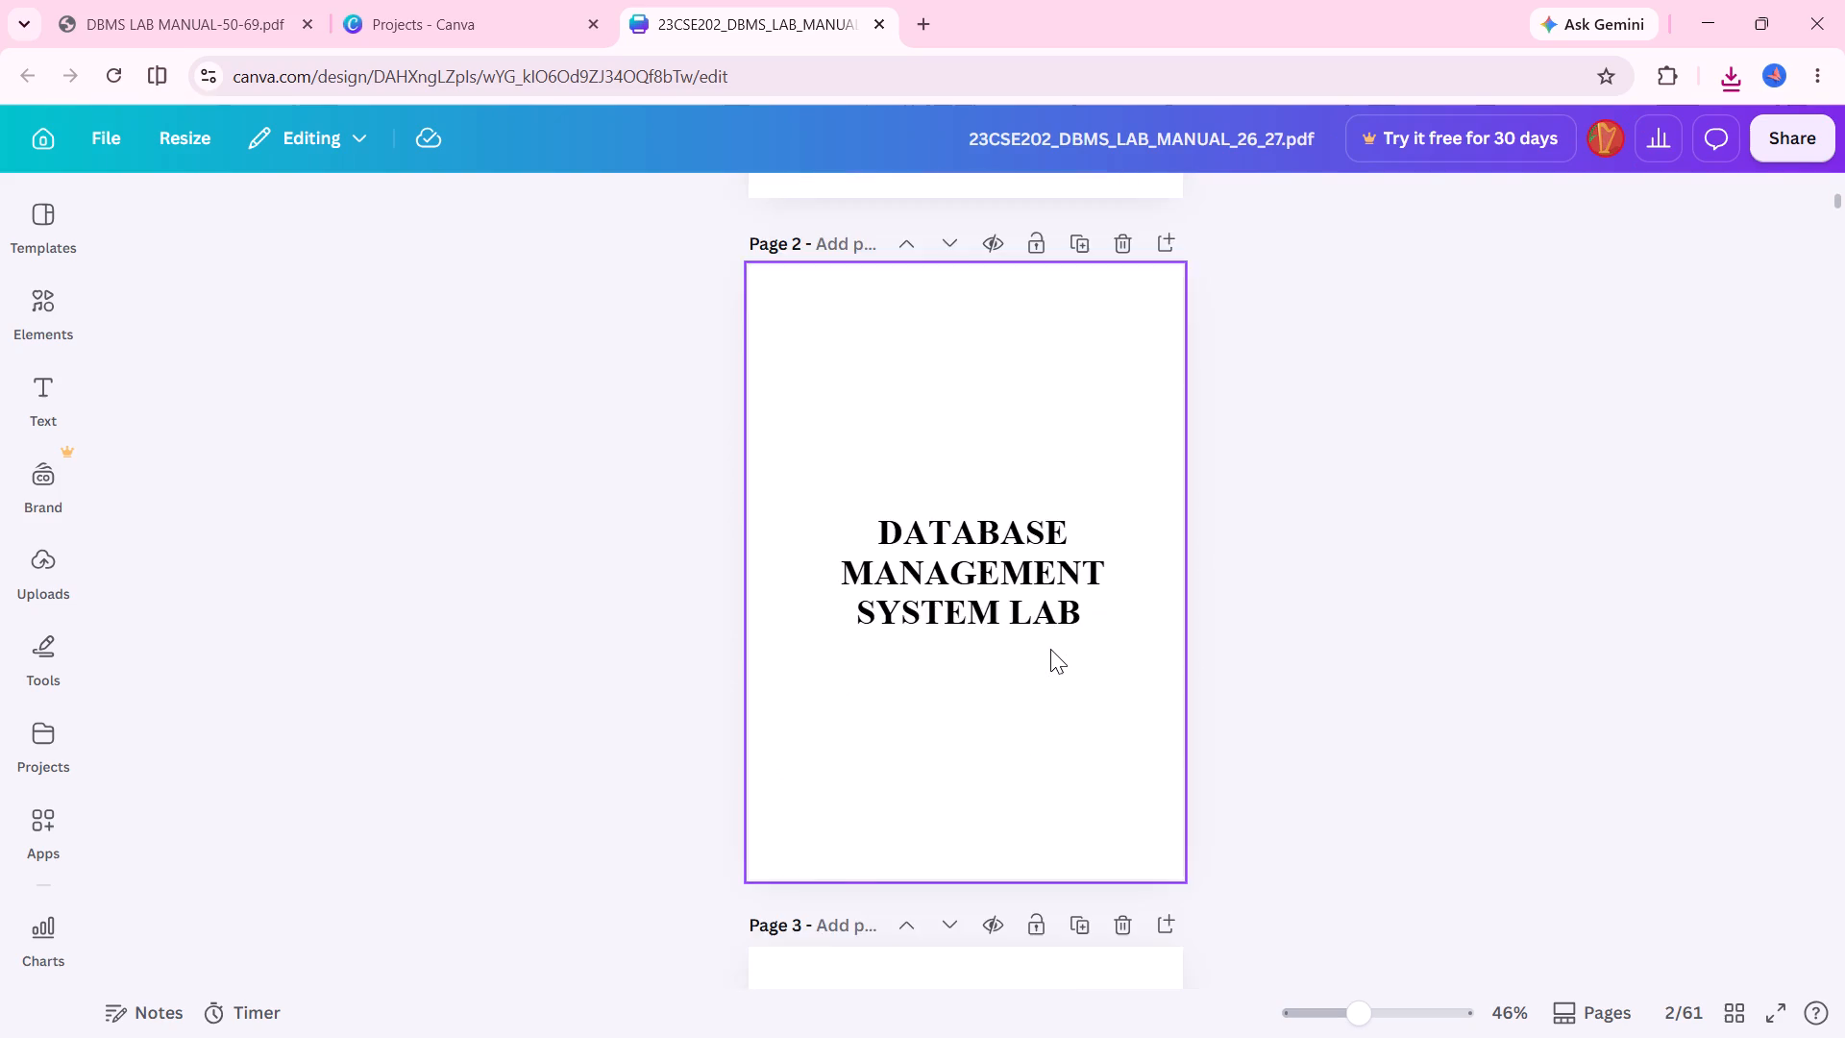
{"action": "scroll", "coordinate": [1050, 649], "scroll_direction": "down", "scroll_amount": 5}
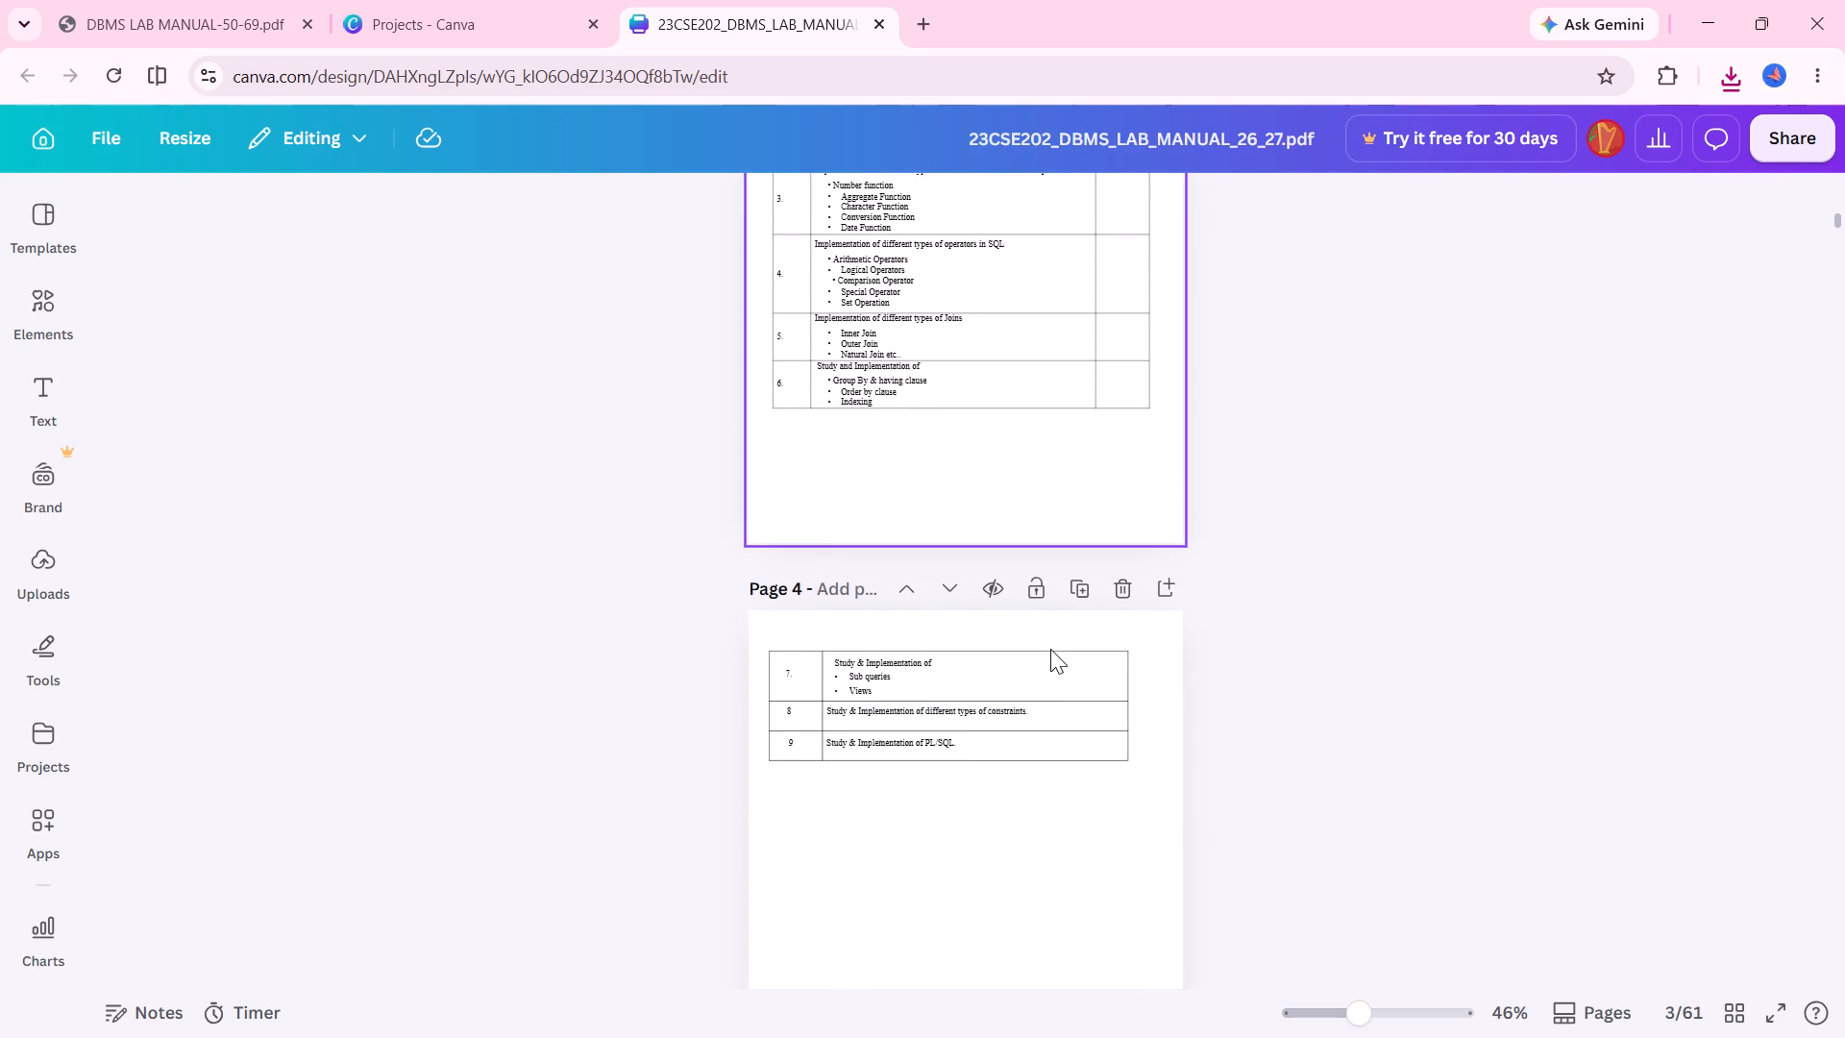
{"action": "scroll", "coordinate": [1050, 649], "scroll_direction": "down", "scroll_amount": 1}
{"action": "scroll", "coordinate": [1050, 649], "scroll_direction": "up", "scroll_amount": 1}
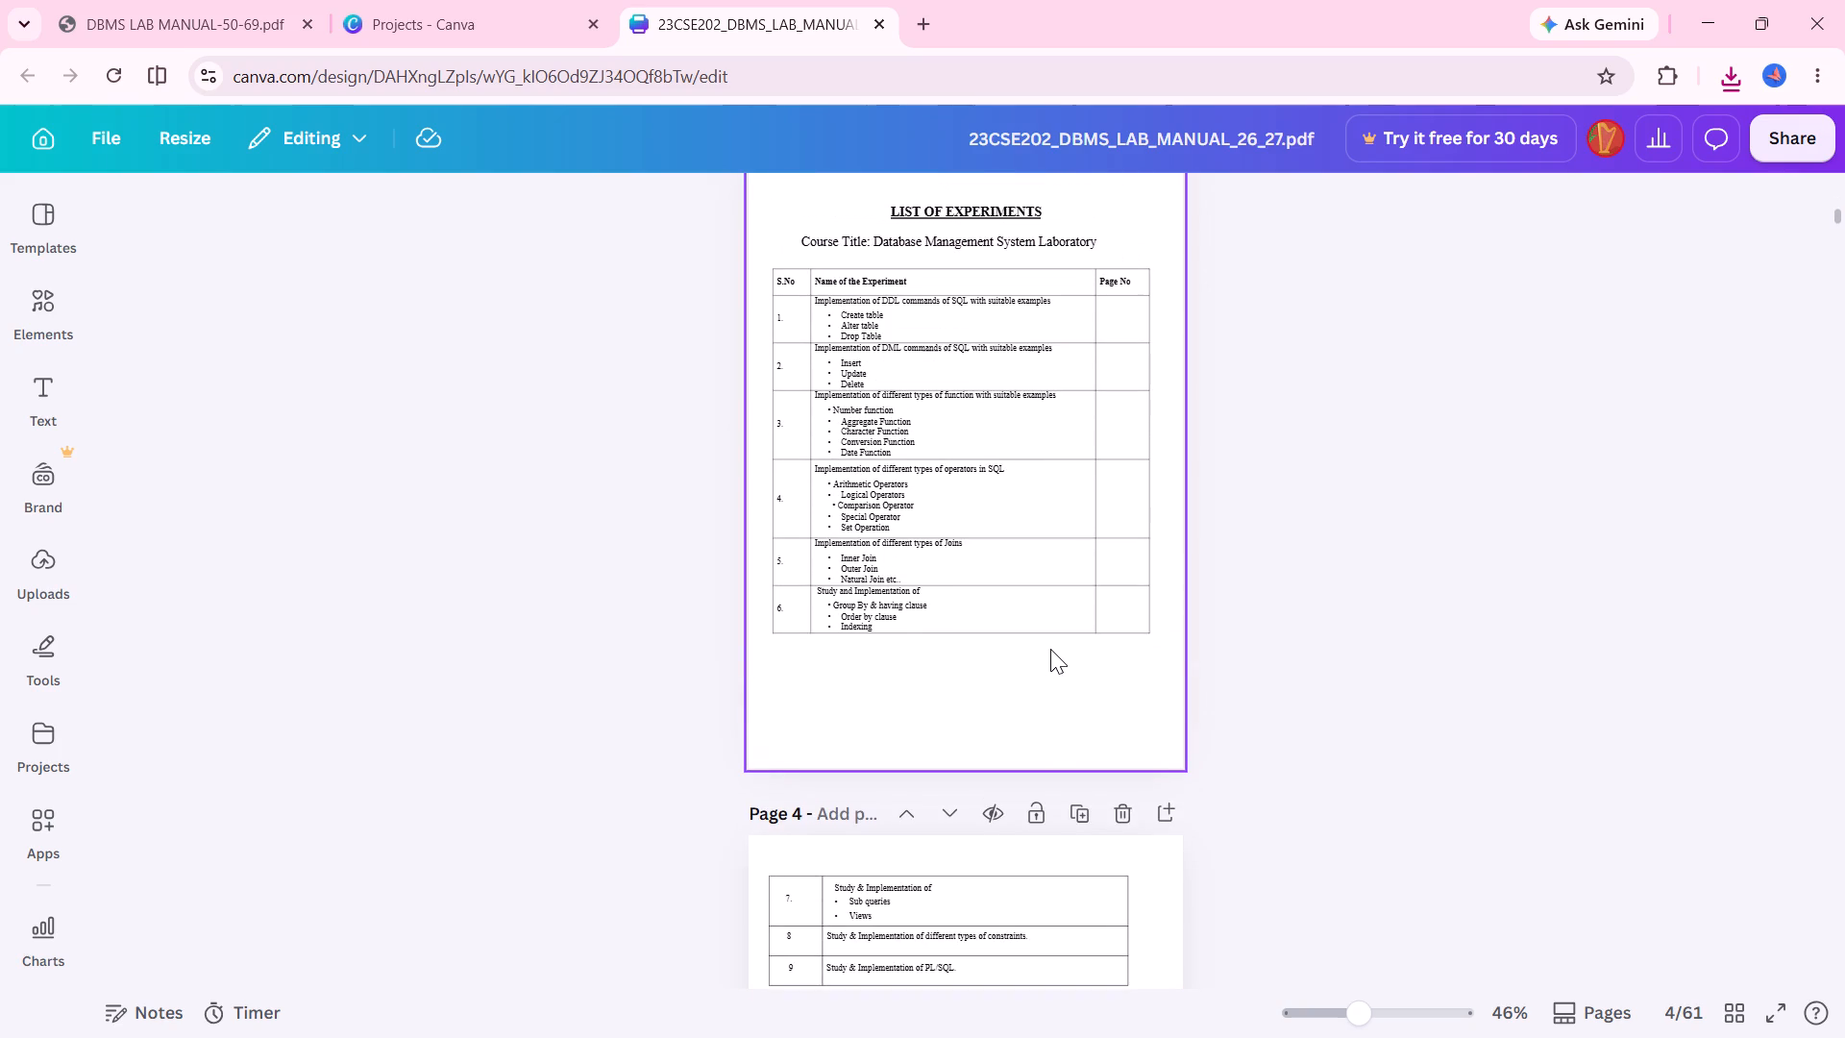
{"action": "scroll", "coordinate": [1050, 649], "scroll_direction": "up", "scroll_amount": 1}
{"action": "scroll", "coordinate": [1050, 649], "scroll_direction": "down", "scroll_amount": 1}
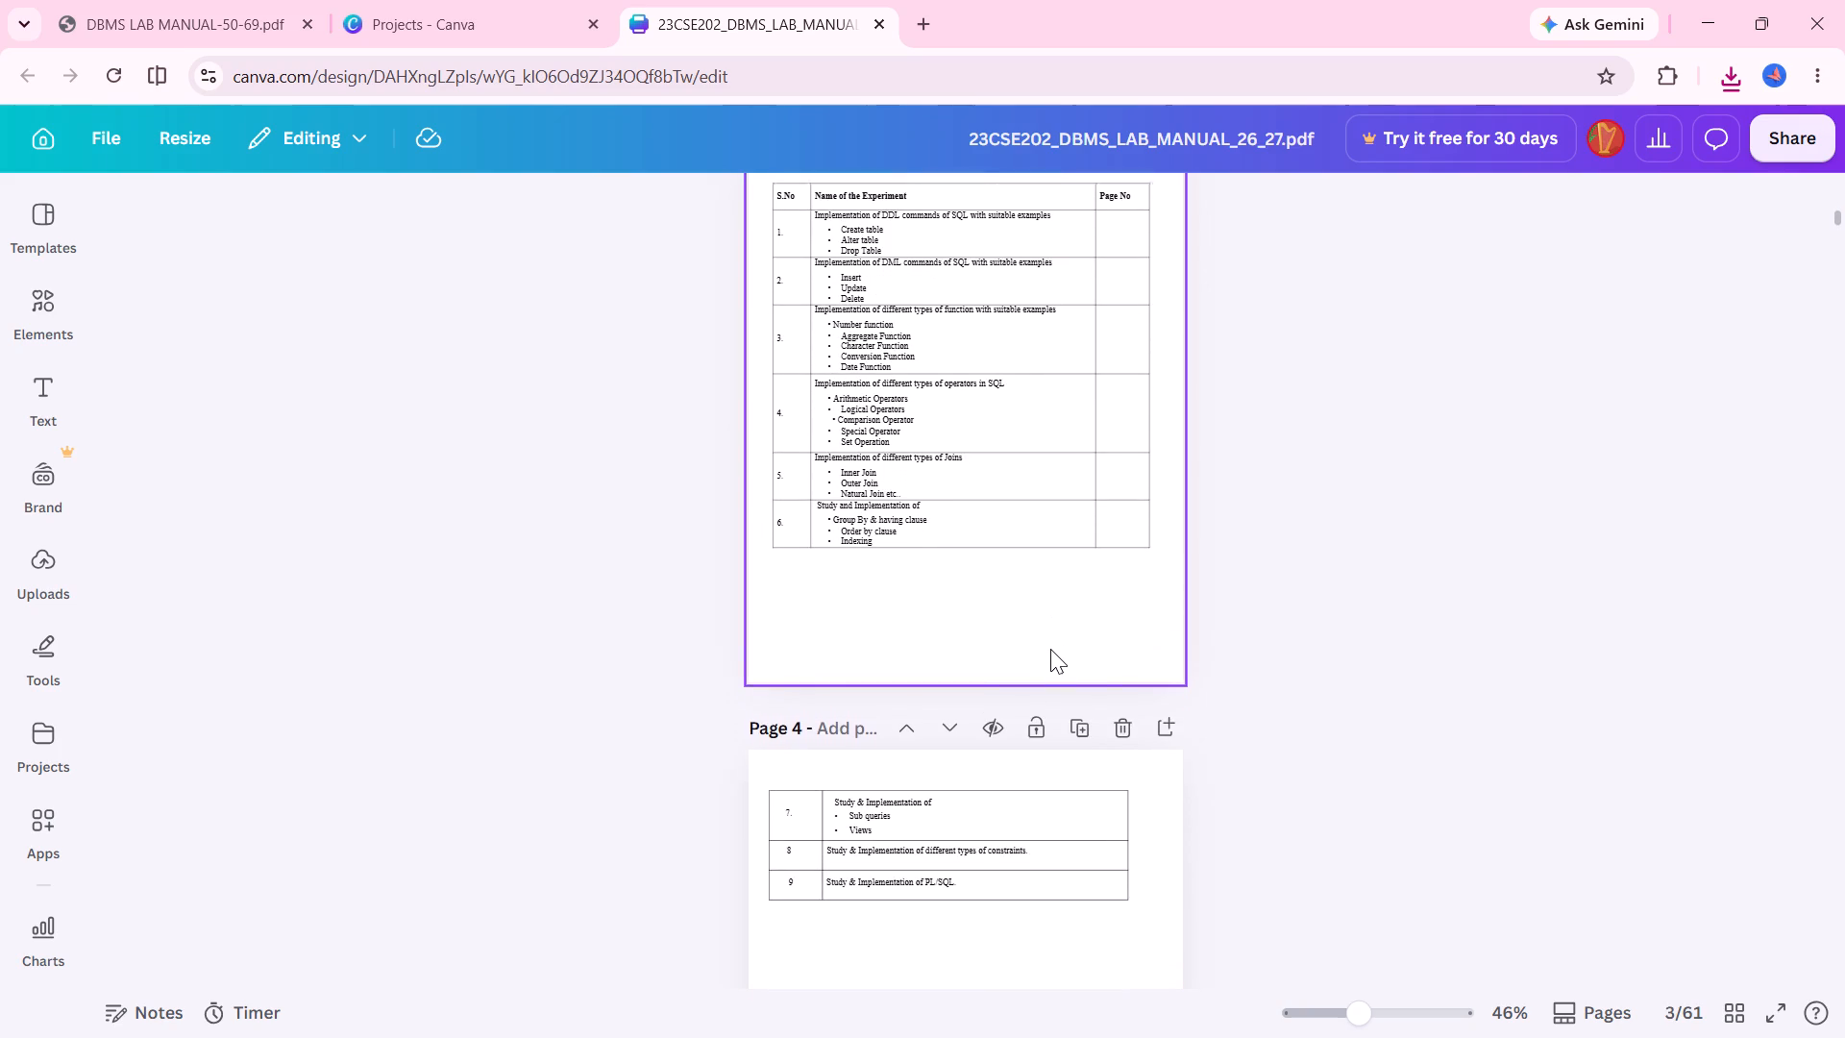
{"action": "scroll", "coordinate": [1050, 649], "scroll_direction": "down", "scroll_amount": 1}
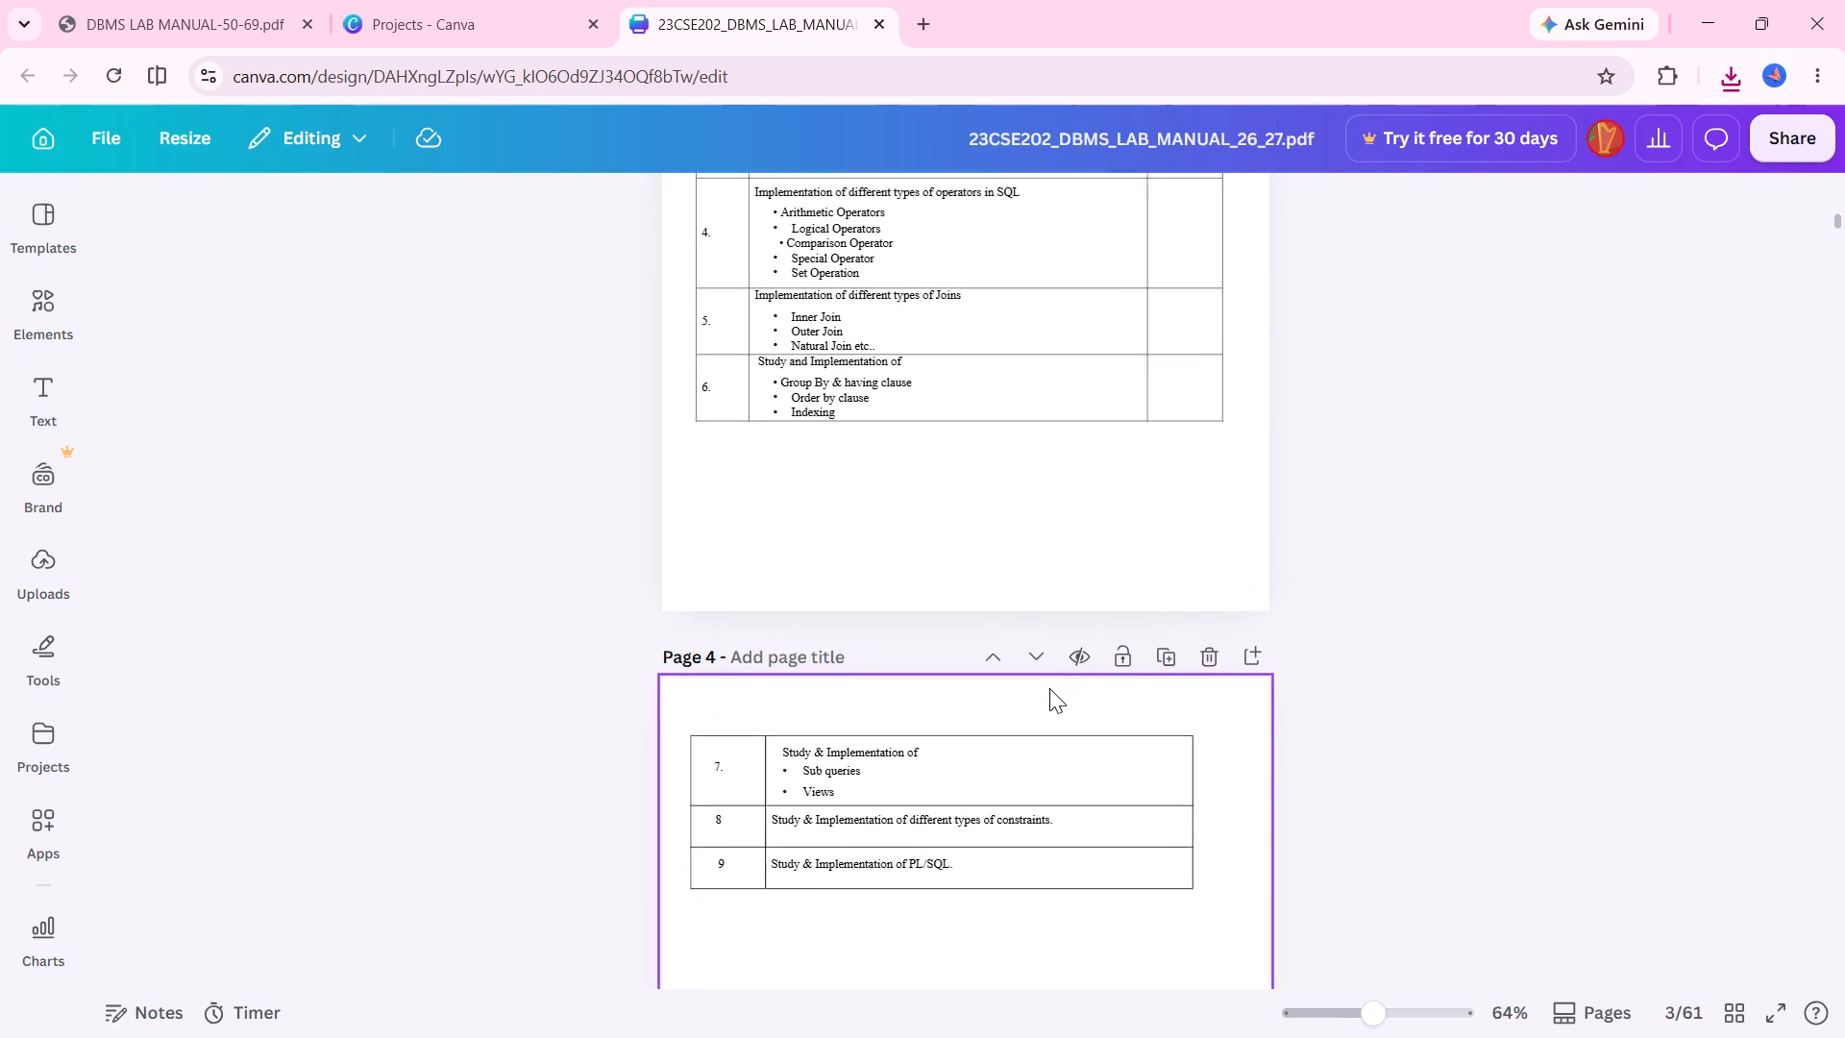
{"action": "left_click", "coordinate": [1077, 734]}
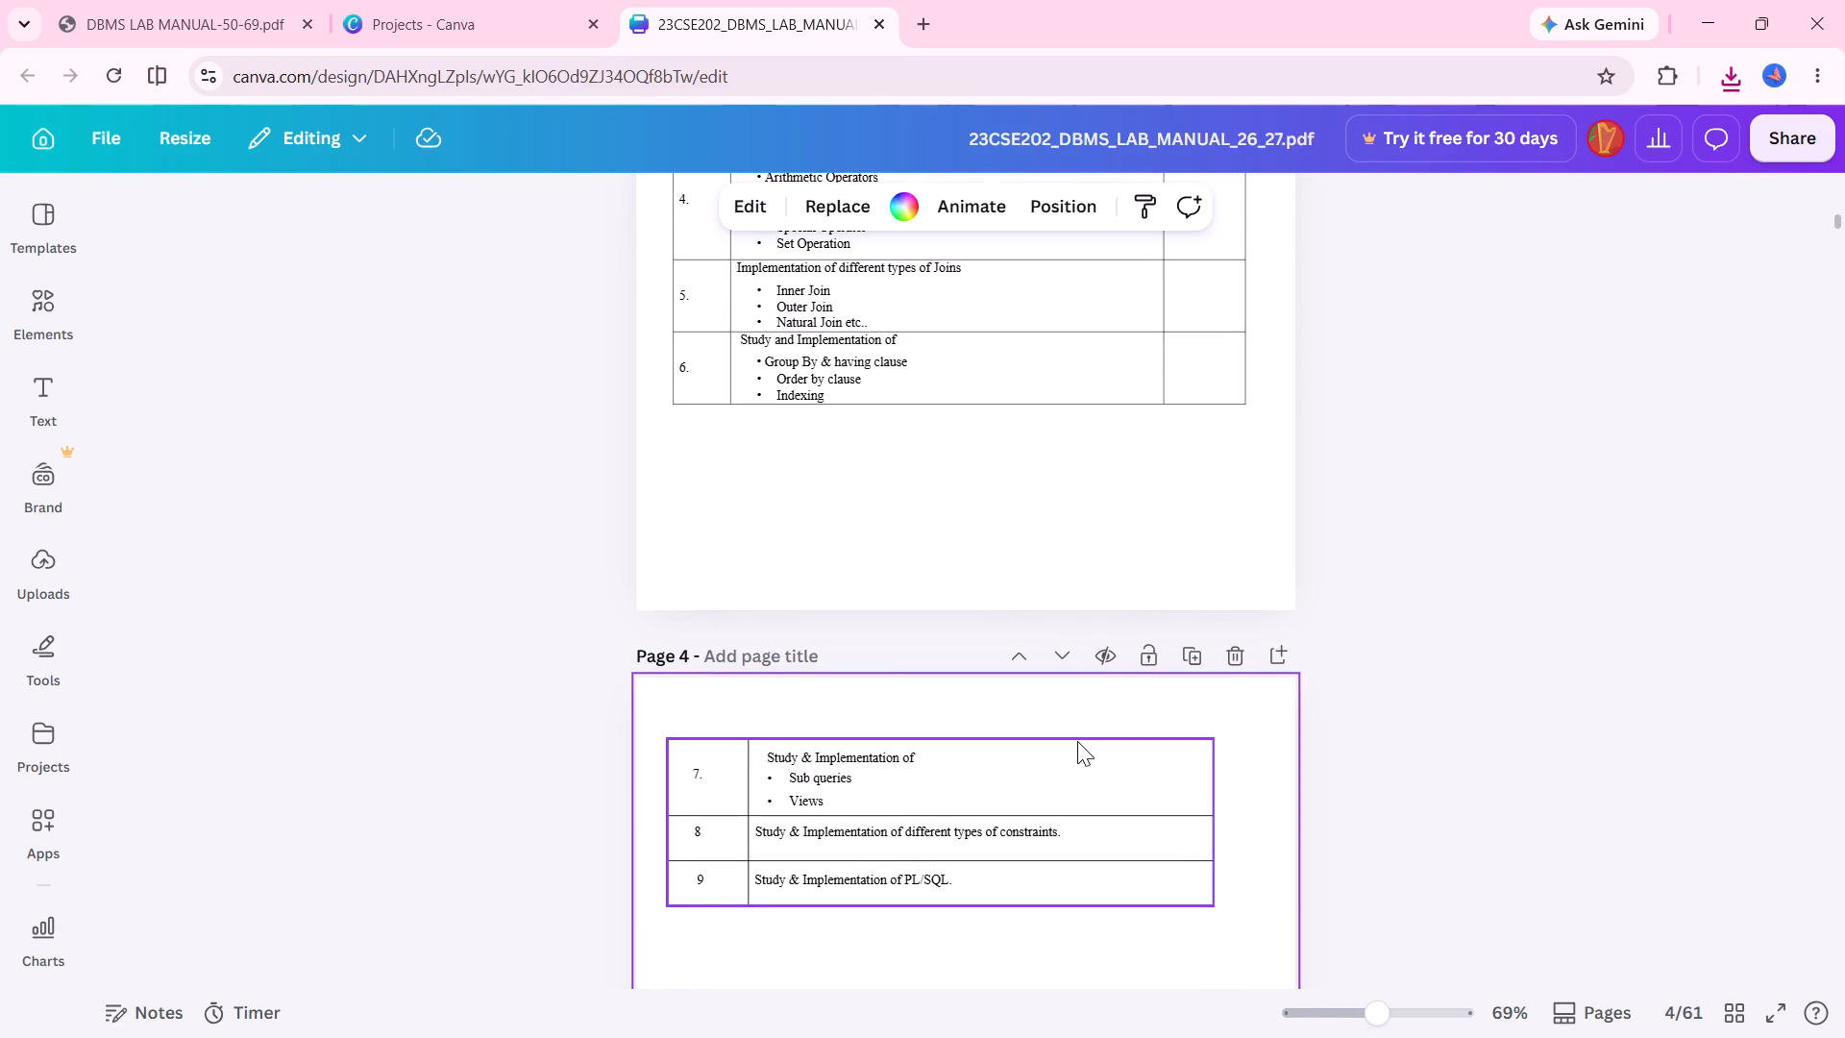
{"action": "left_click", "coordinate": [1077, 741]}
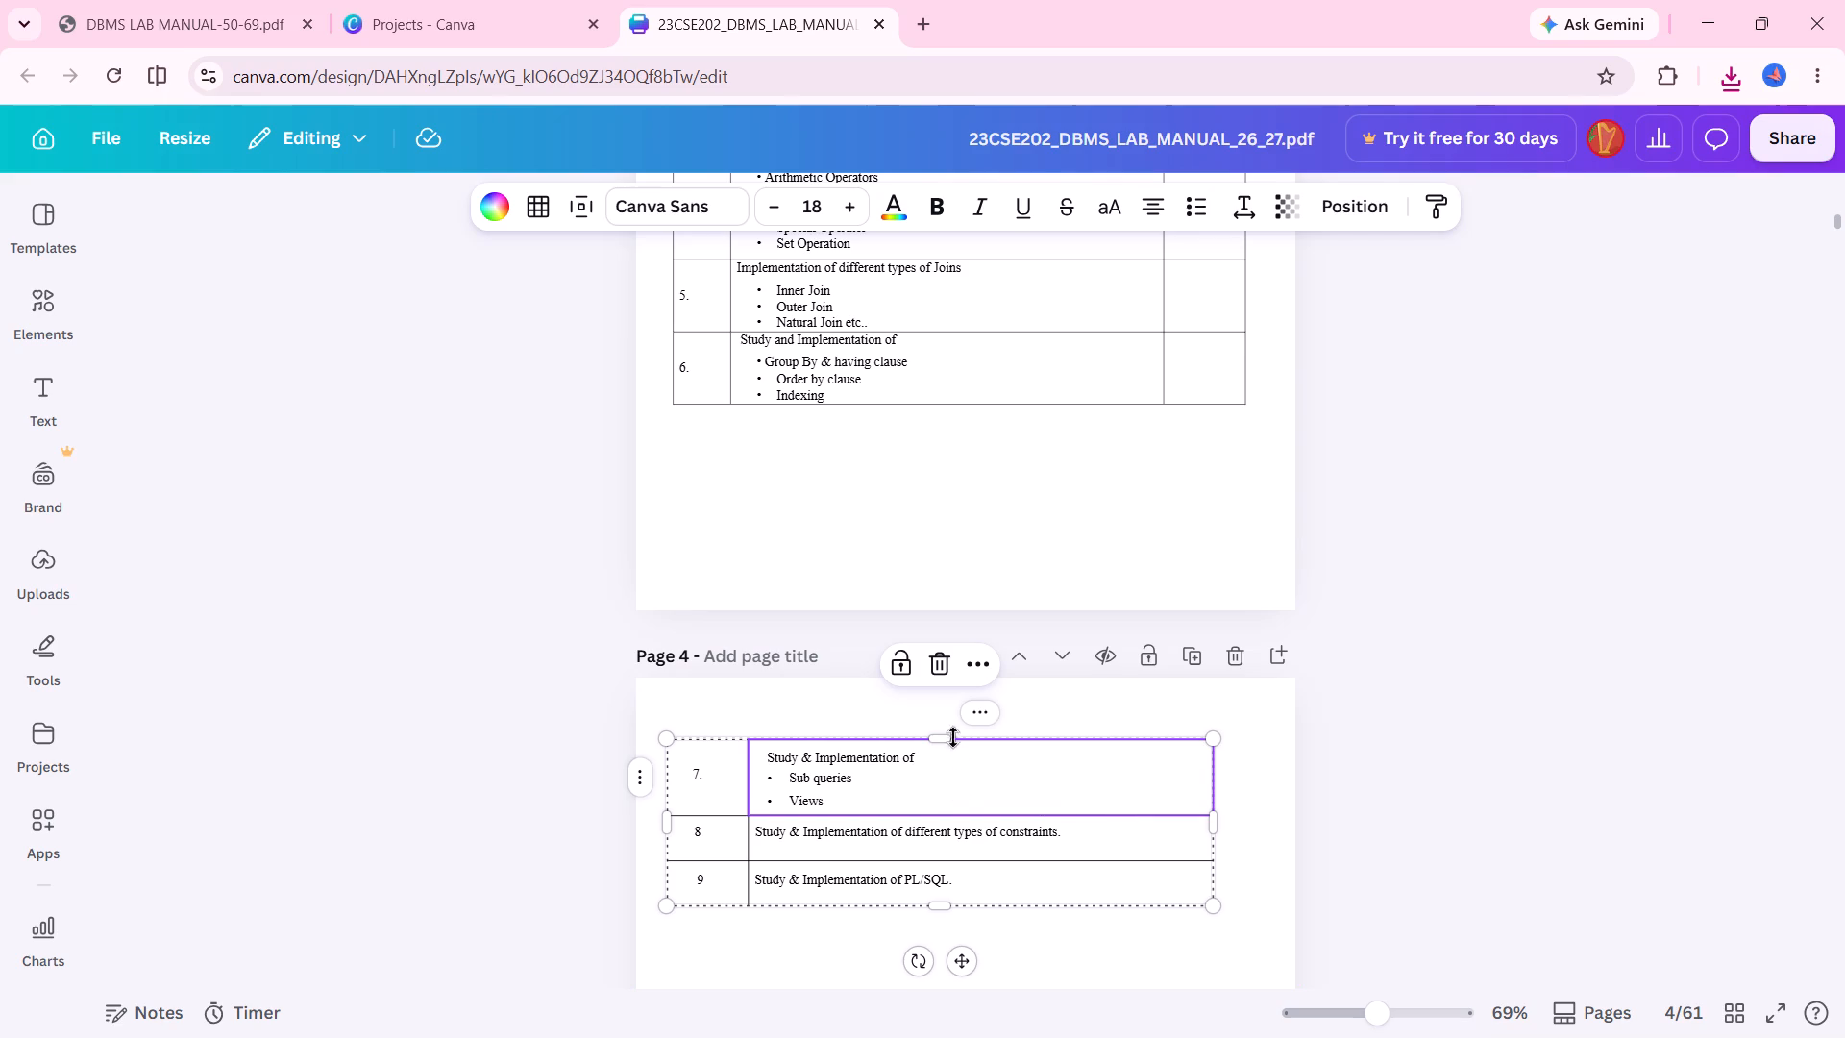
{"action": "left_click", "coordinate": [979, 658]}
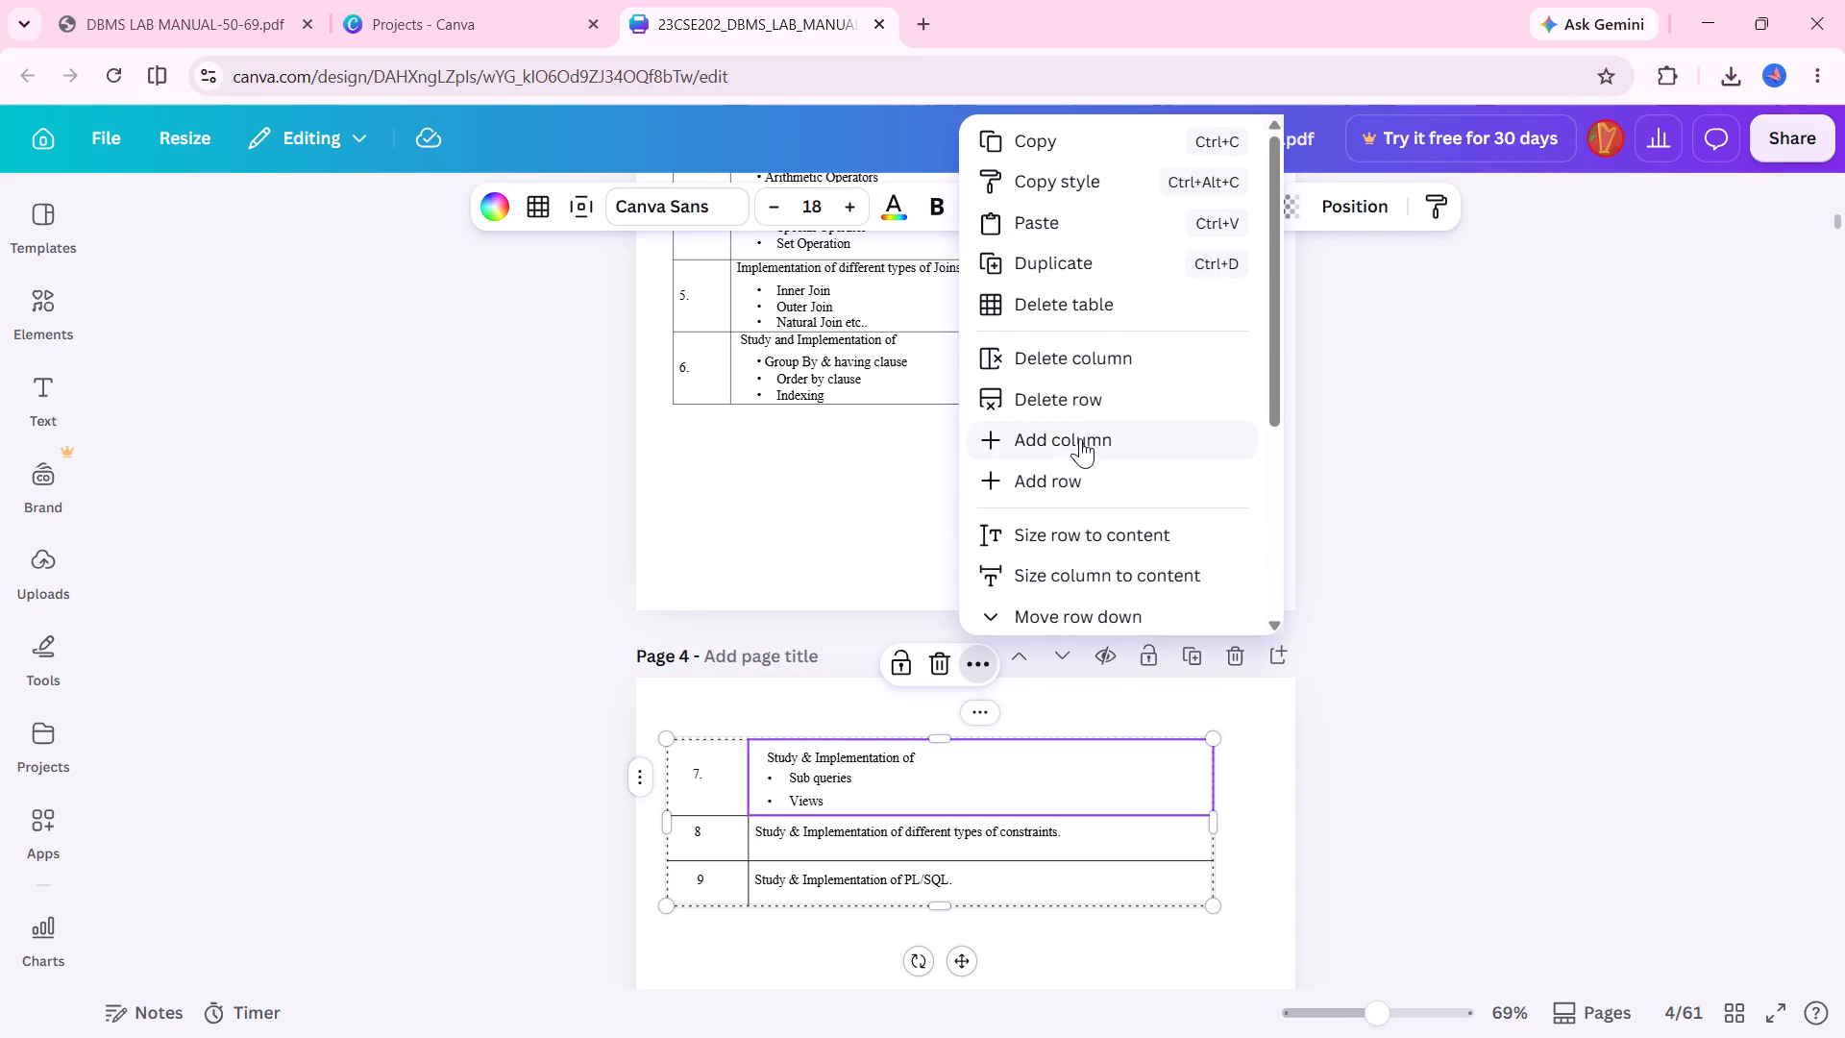
{"action": "left_click", "coordinate": [1080, 438]}
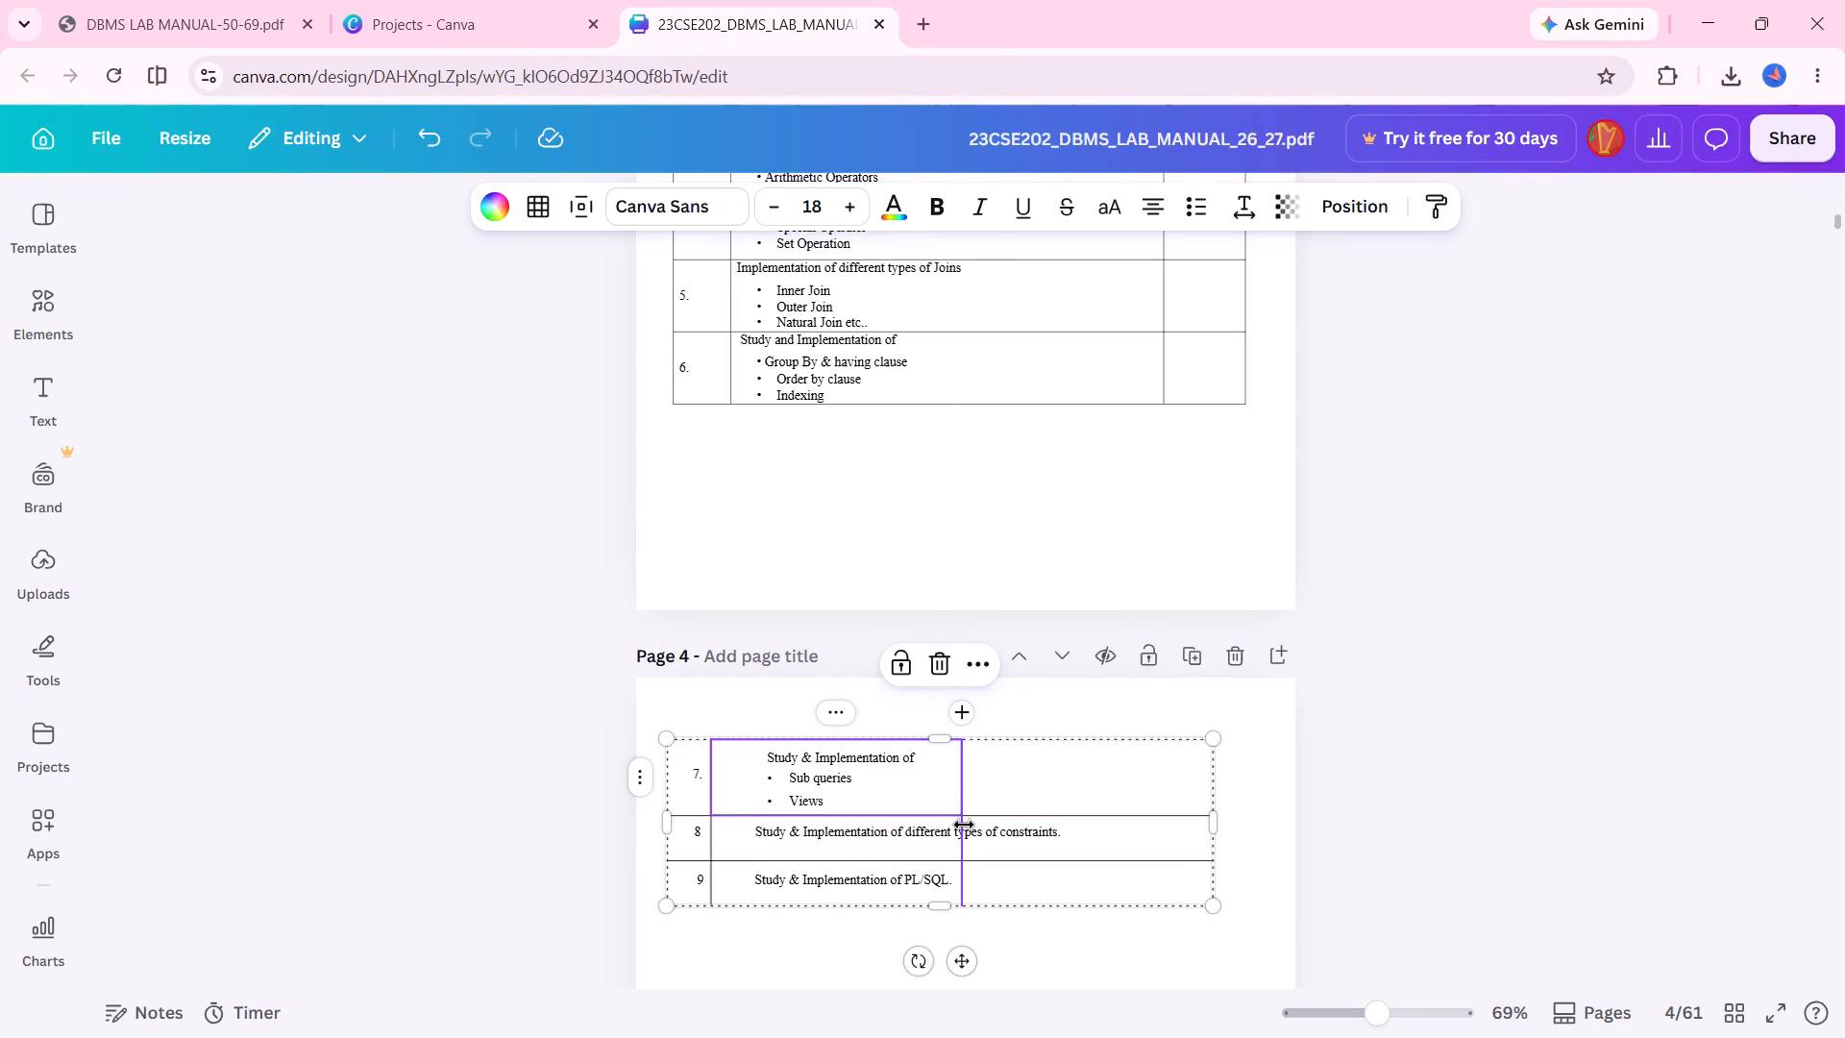
Widen the page 4 table slightly and narrow its new empty column to match the Page No column of the page 3 table.
{"action": "left_click_drag", "start_coordinate": [964, 824], "coordinate": [1107, 811]}
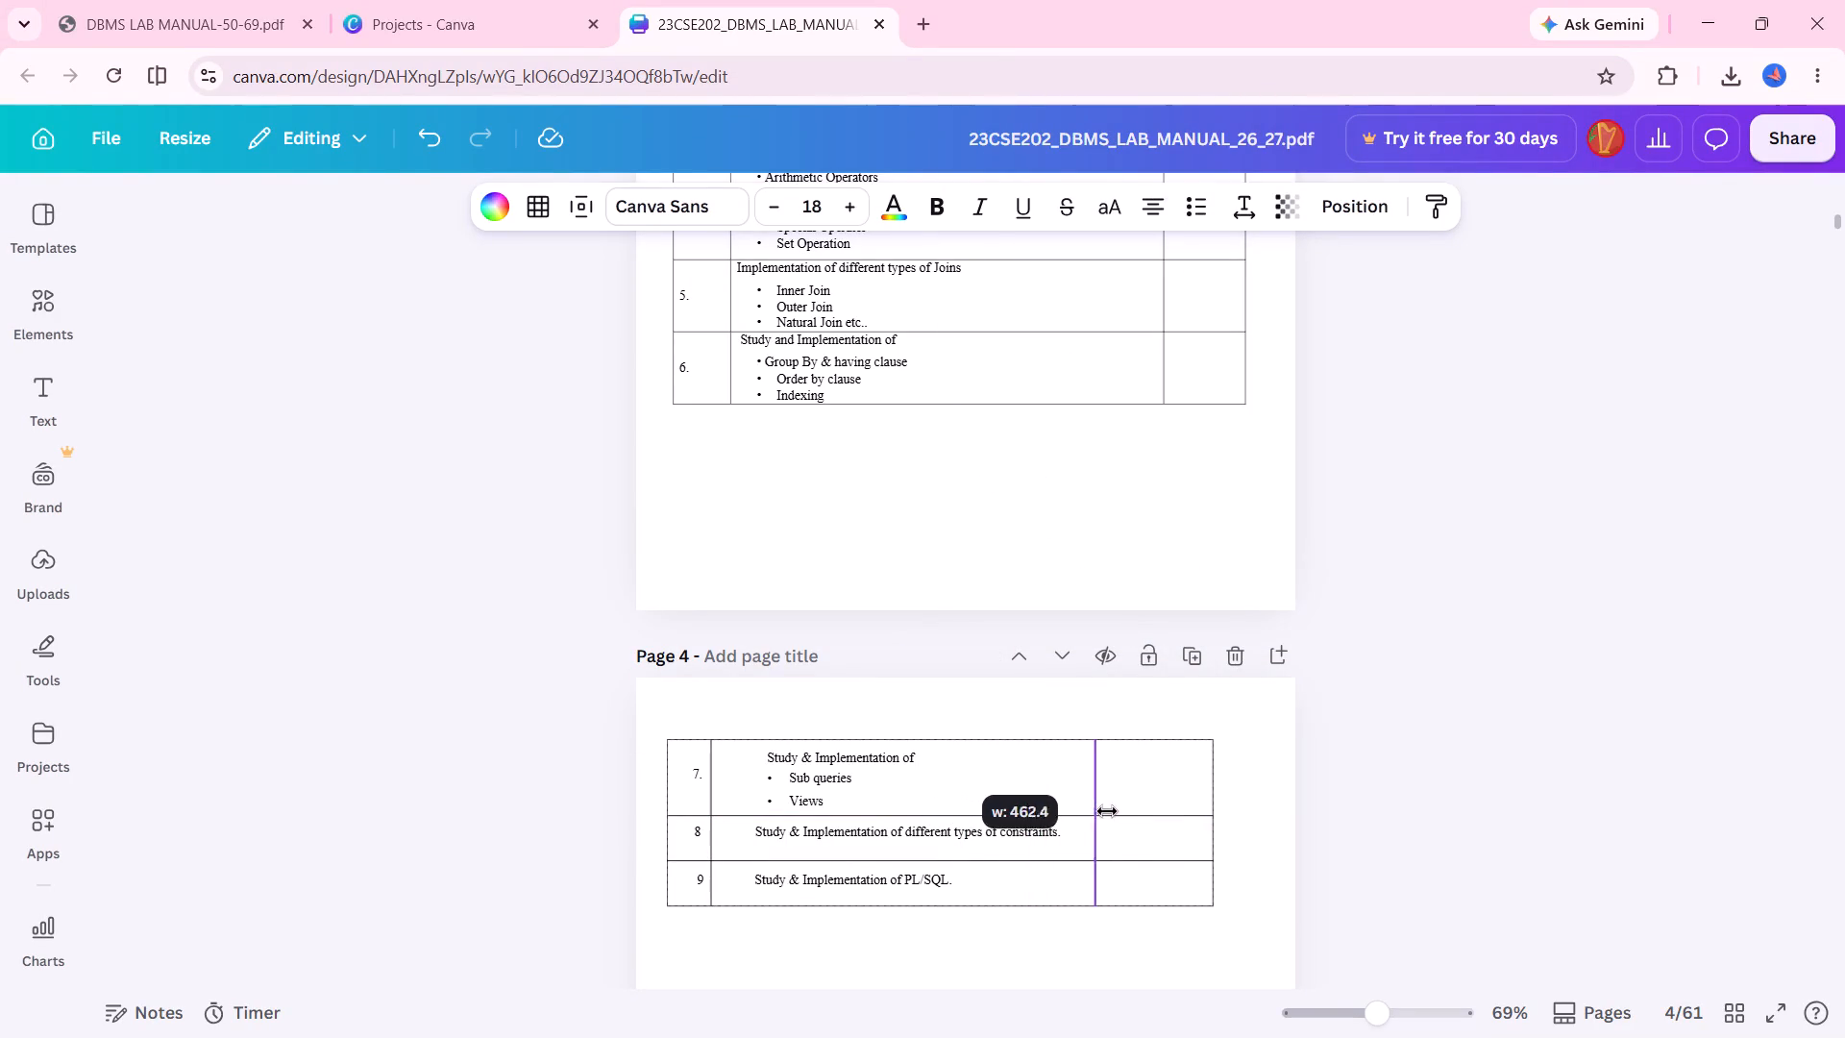
{"action": "left_click_drag", "start_coordinate": [1107, 811], "coordinate": [1134, 813]}
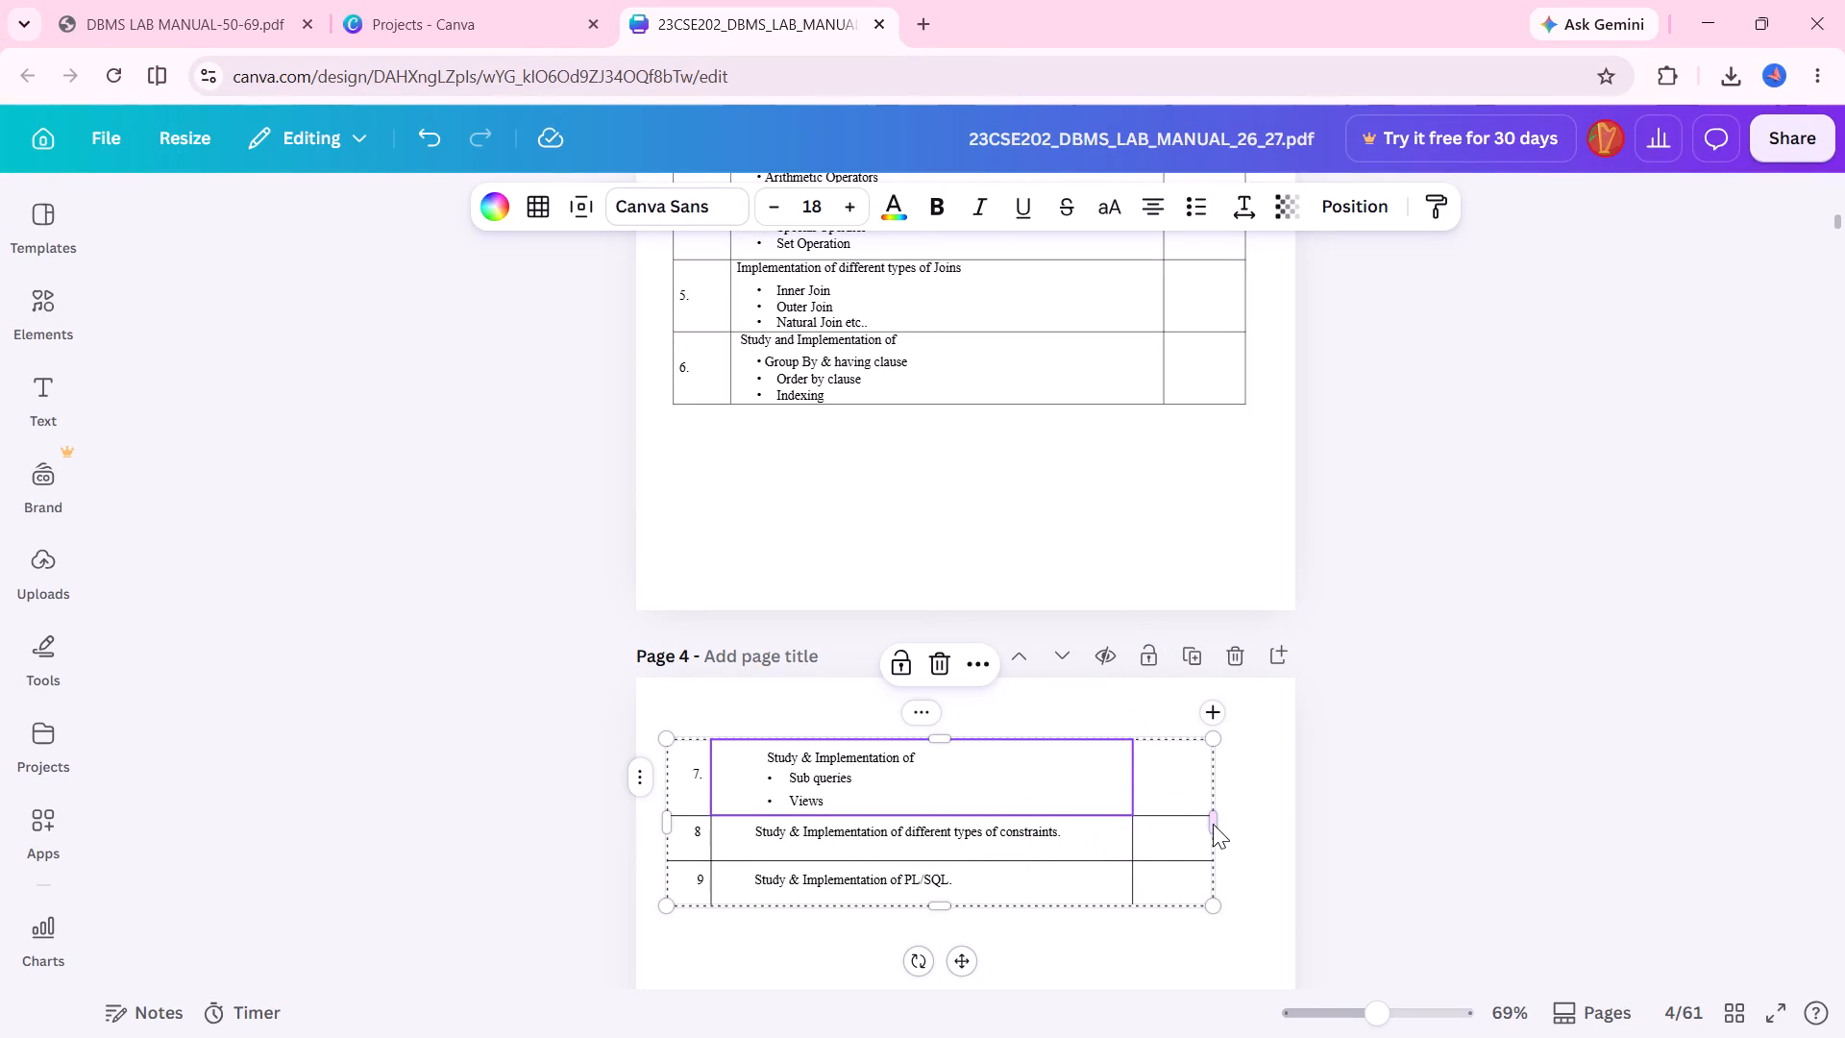
{"action": "left_click_drag", "start_coordinate": [1215, 819], "coordinate": [1262, 819]}
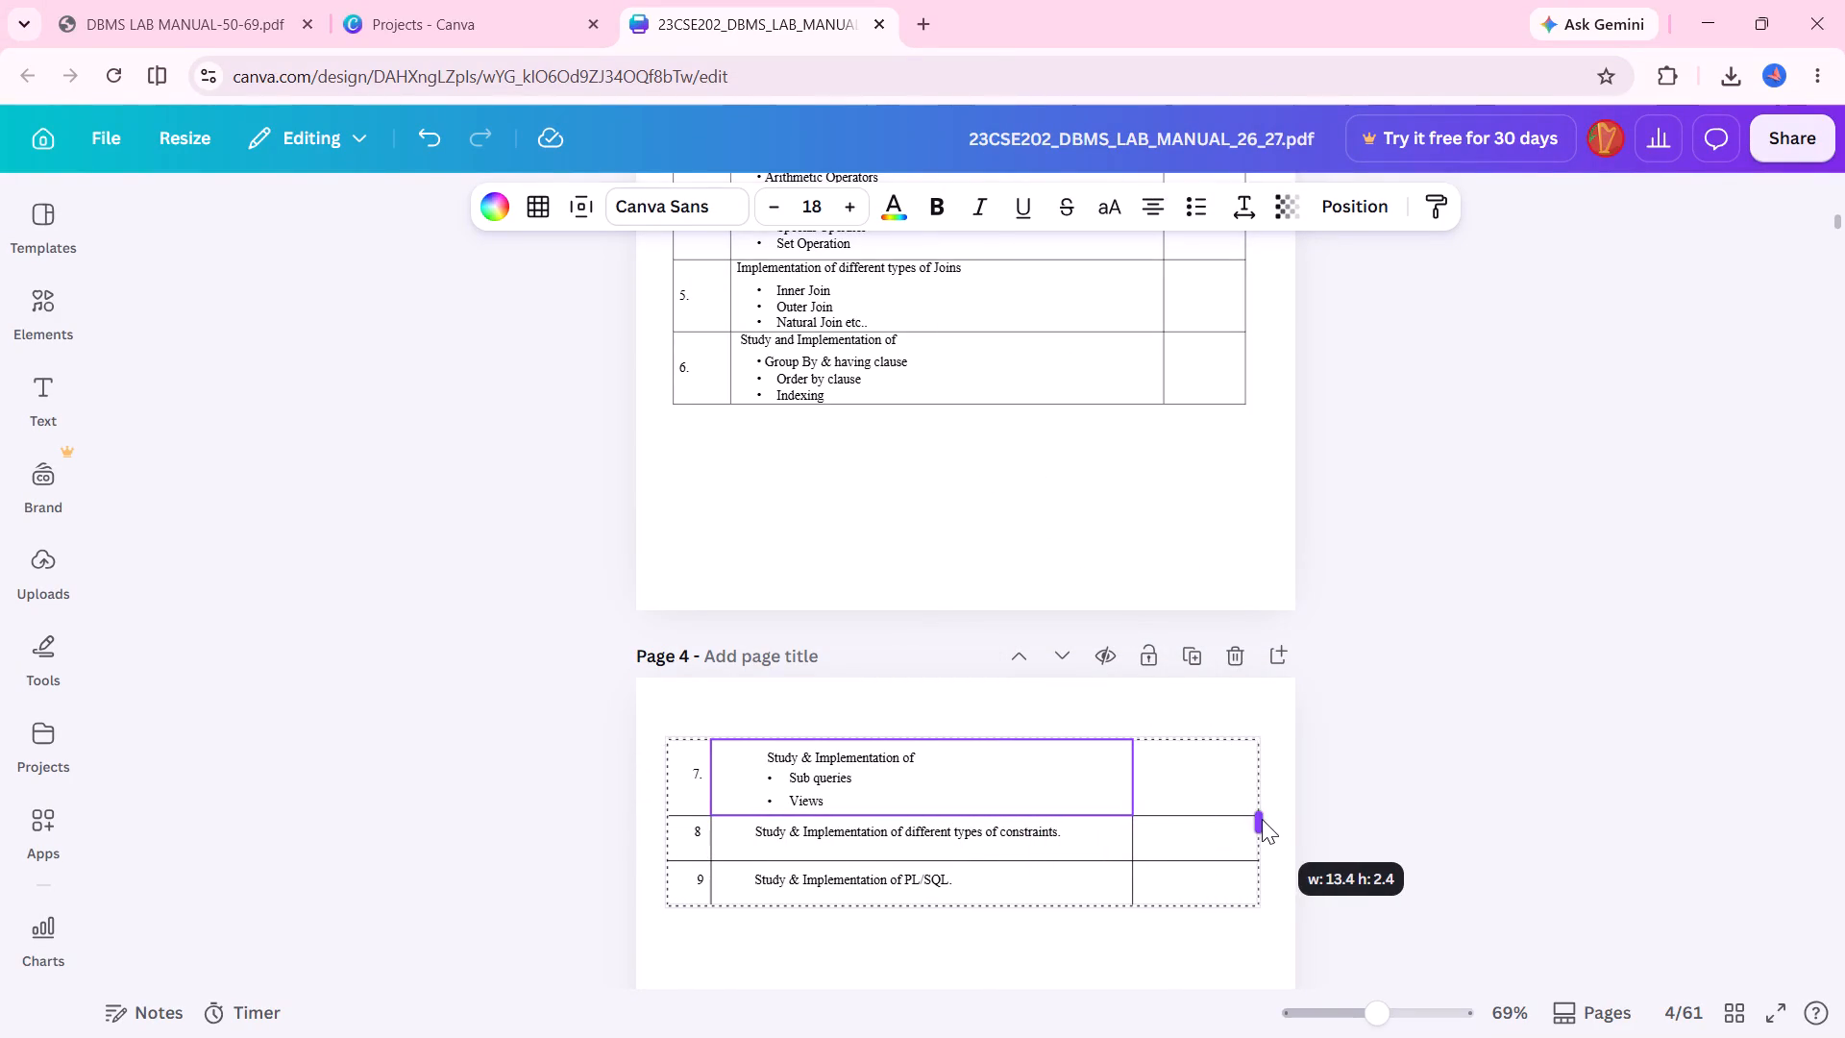
{"action": "left_click_drag", "start_coordinate": [1262, 819], "coordinate": [1251, 821]}
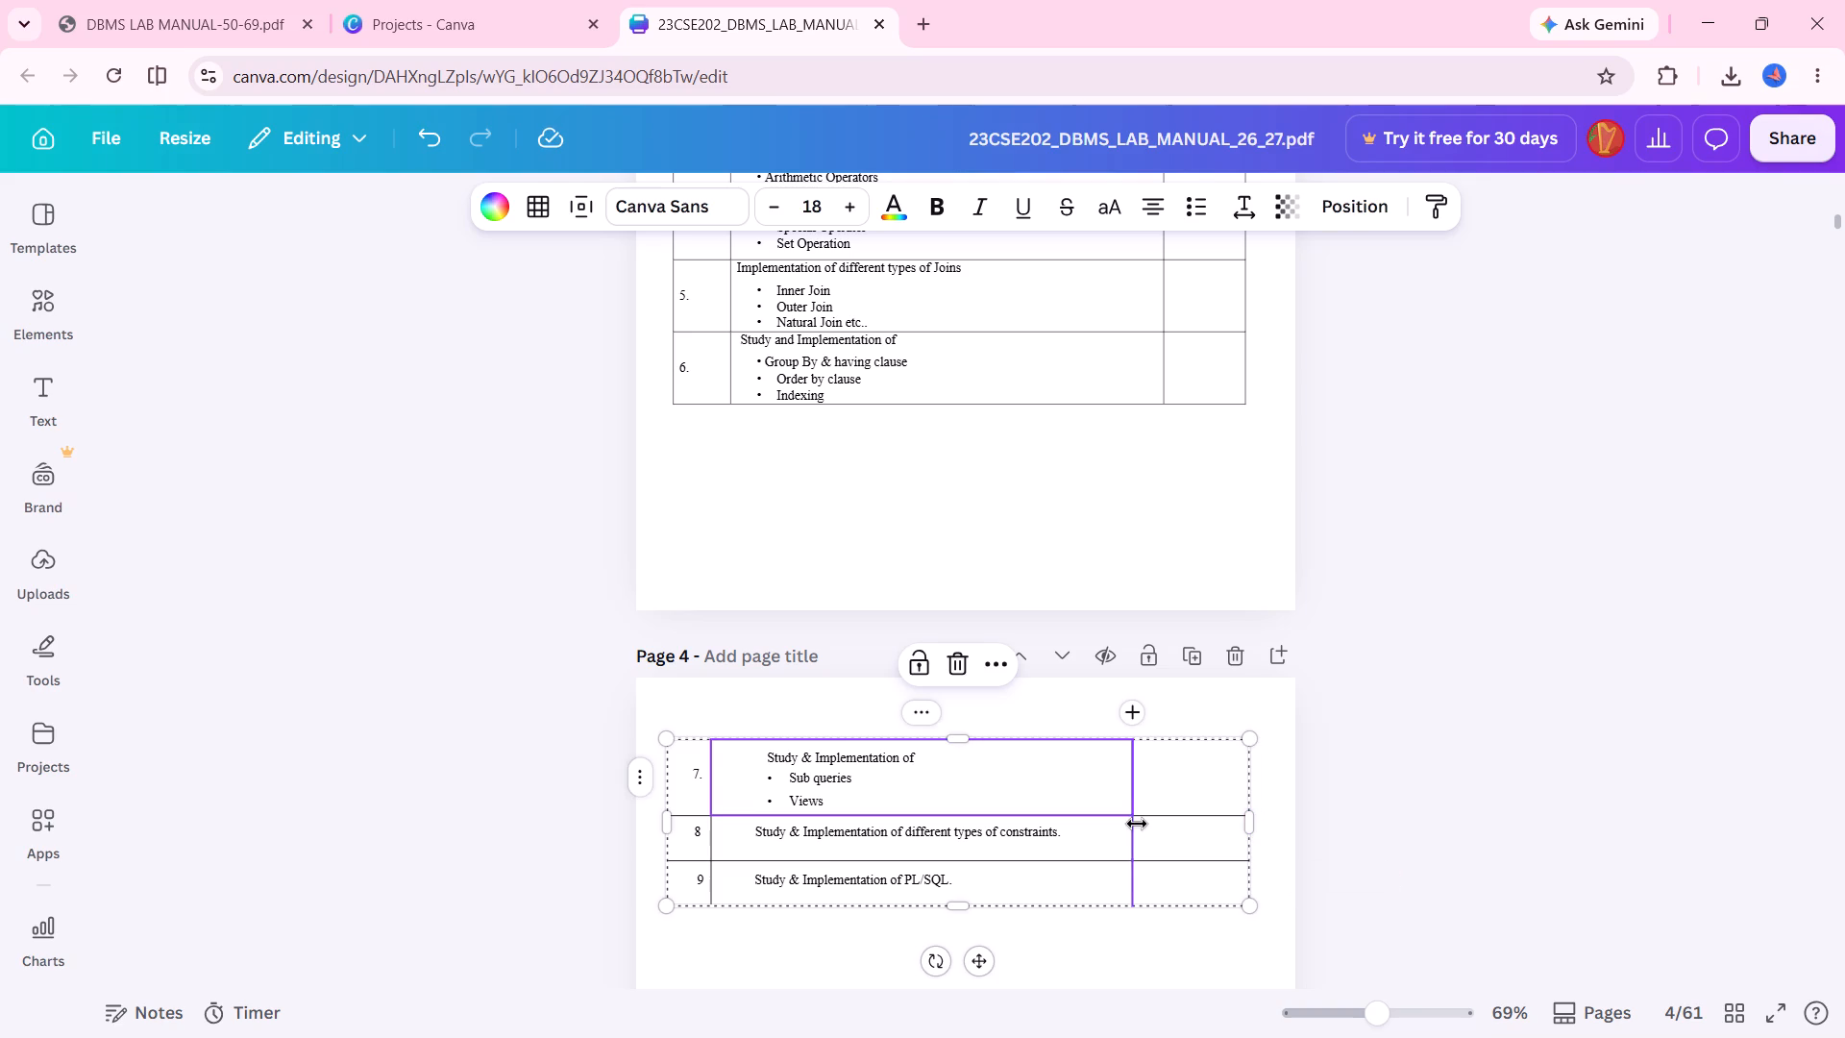
{"action": "left_click_drag", "start_coordinate": [1137, 824], "coordinate": [1164, 826]}
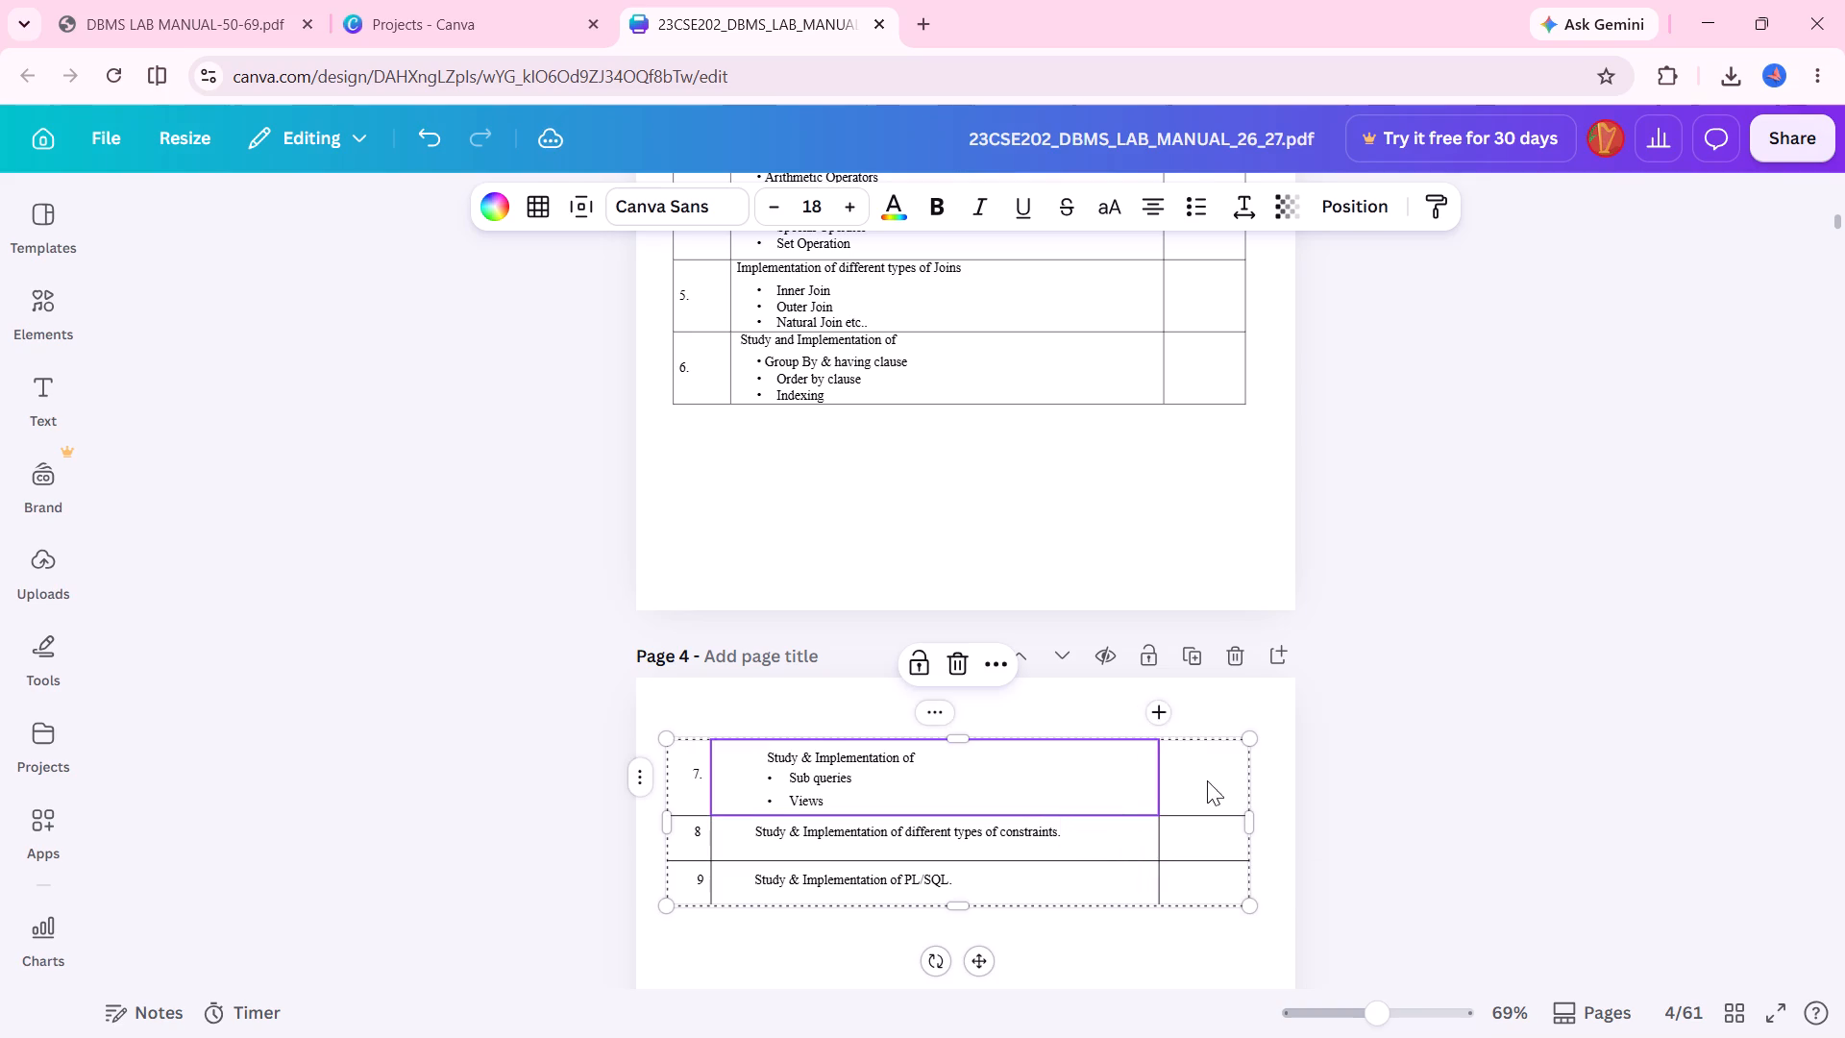
{"action": "left_click", "coordinate": [1420, 689]}
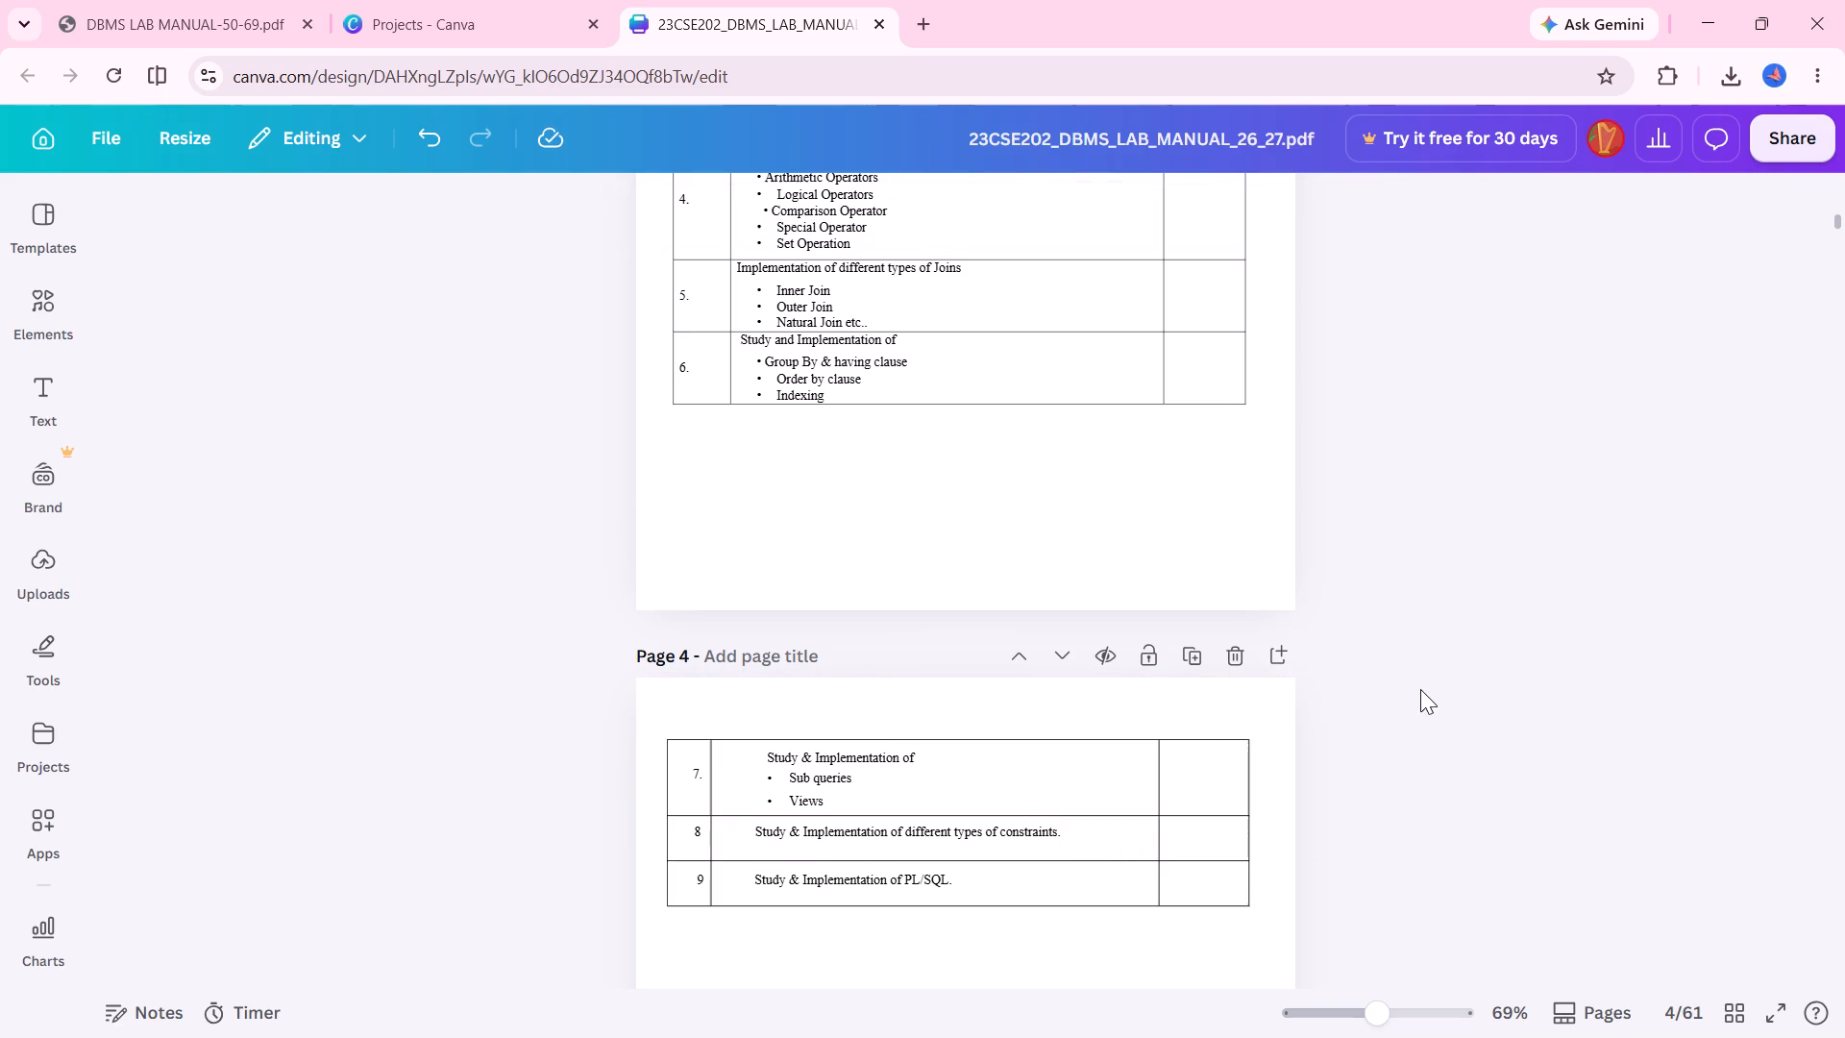
Look through the pages after the list of experiments to check which pages Experiment 1 covers.
{"action": "scroll", "coordinate": [1420, 689], "scroll_direction": "down", "scroll_amount": 10}
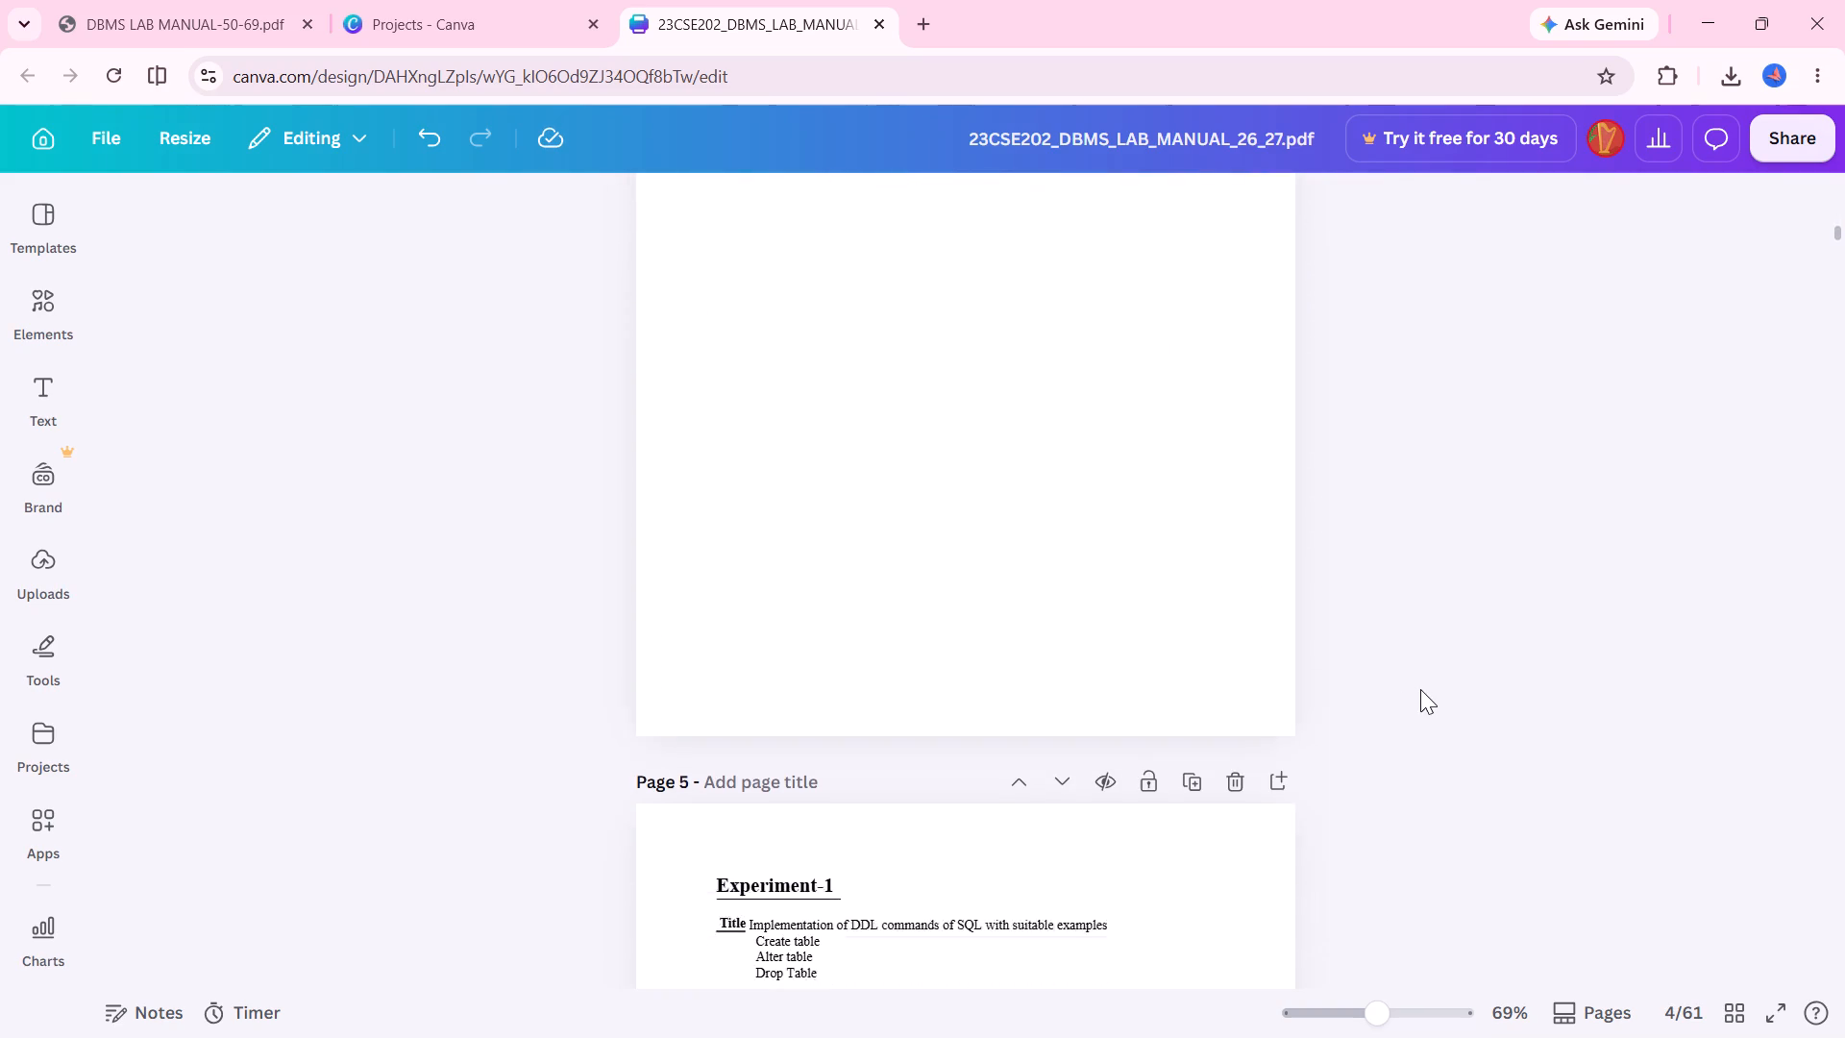
{"action": "scroll", "coordinate": [1420, 689], "scroll_direction": "down", "scroll_amount": 3}
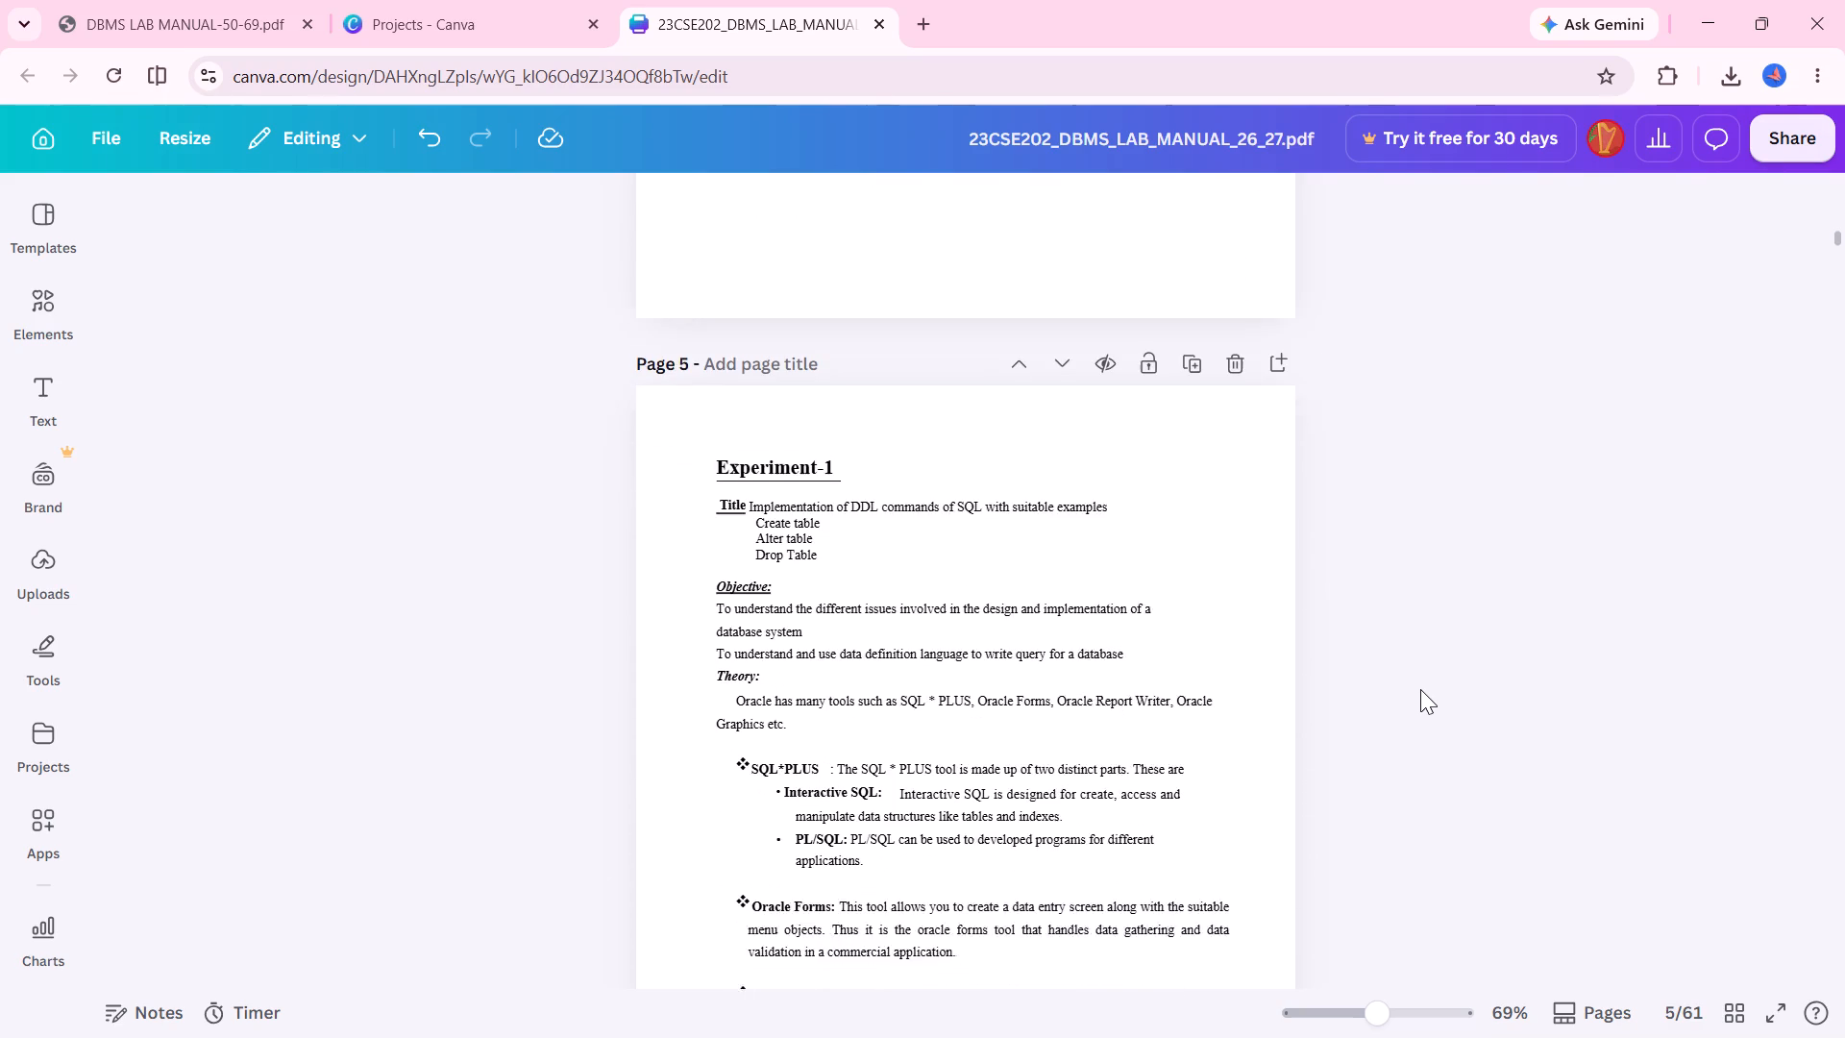
{"action": "scroll", "coordinate": [1420, 689], "scroll_direction": "down", "scroll_amount": 6}
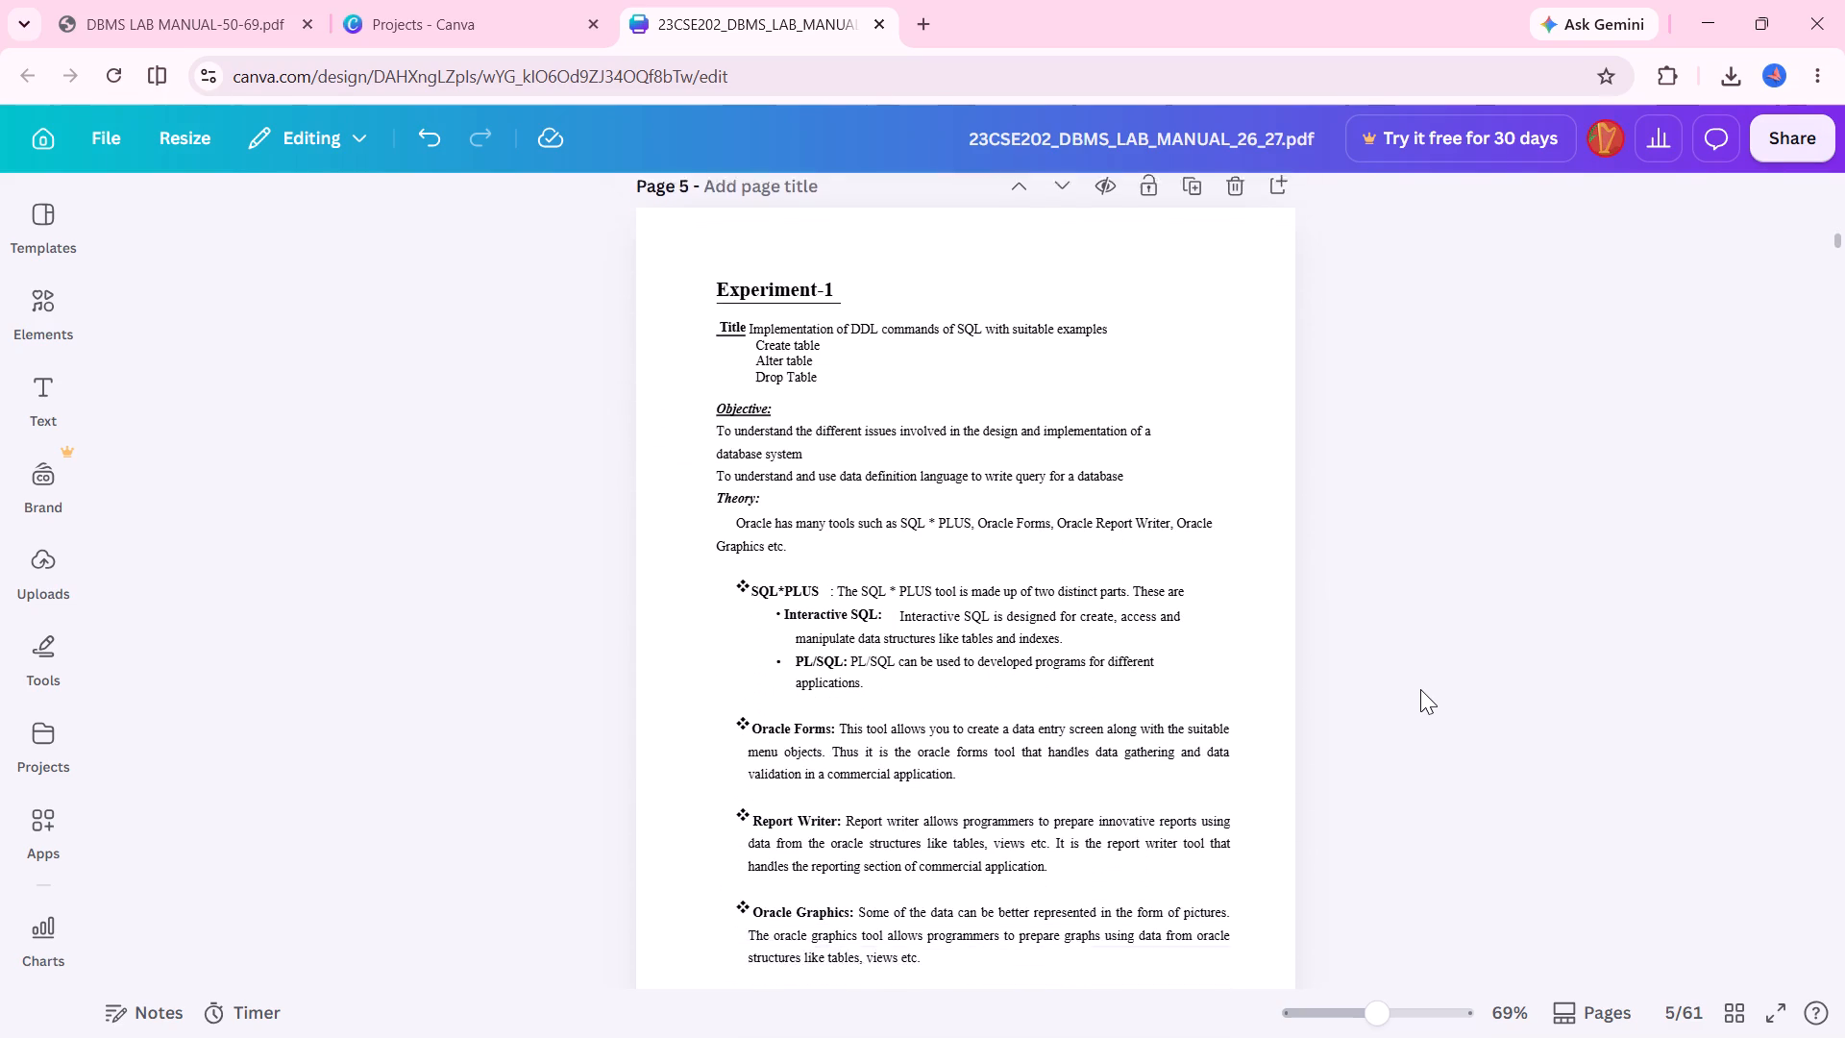
{"action": "scroll", "coordinate": [1420, 689], "scroll_direction": "down", "scroll_amount": 12}
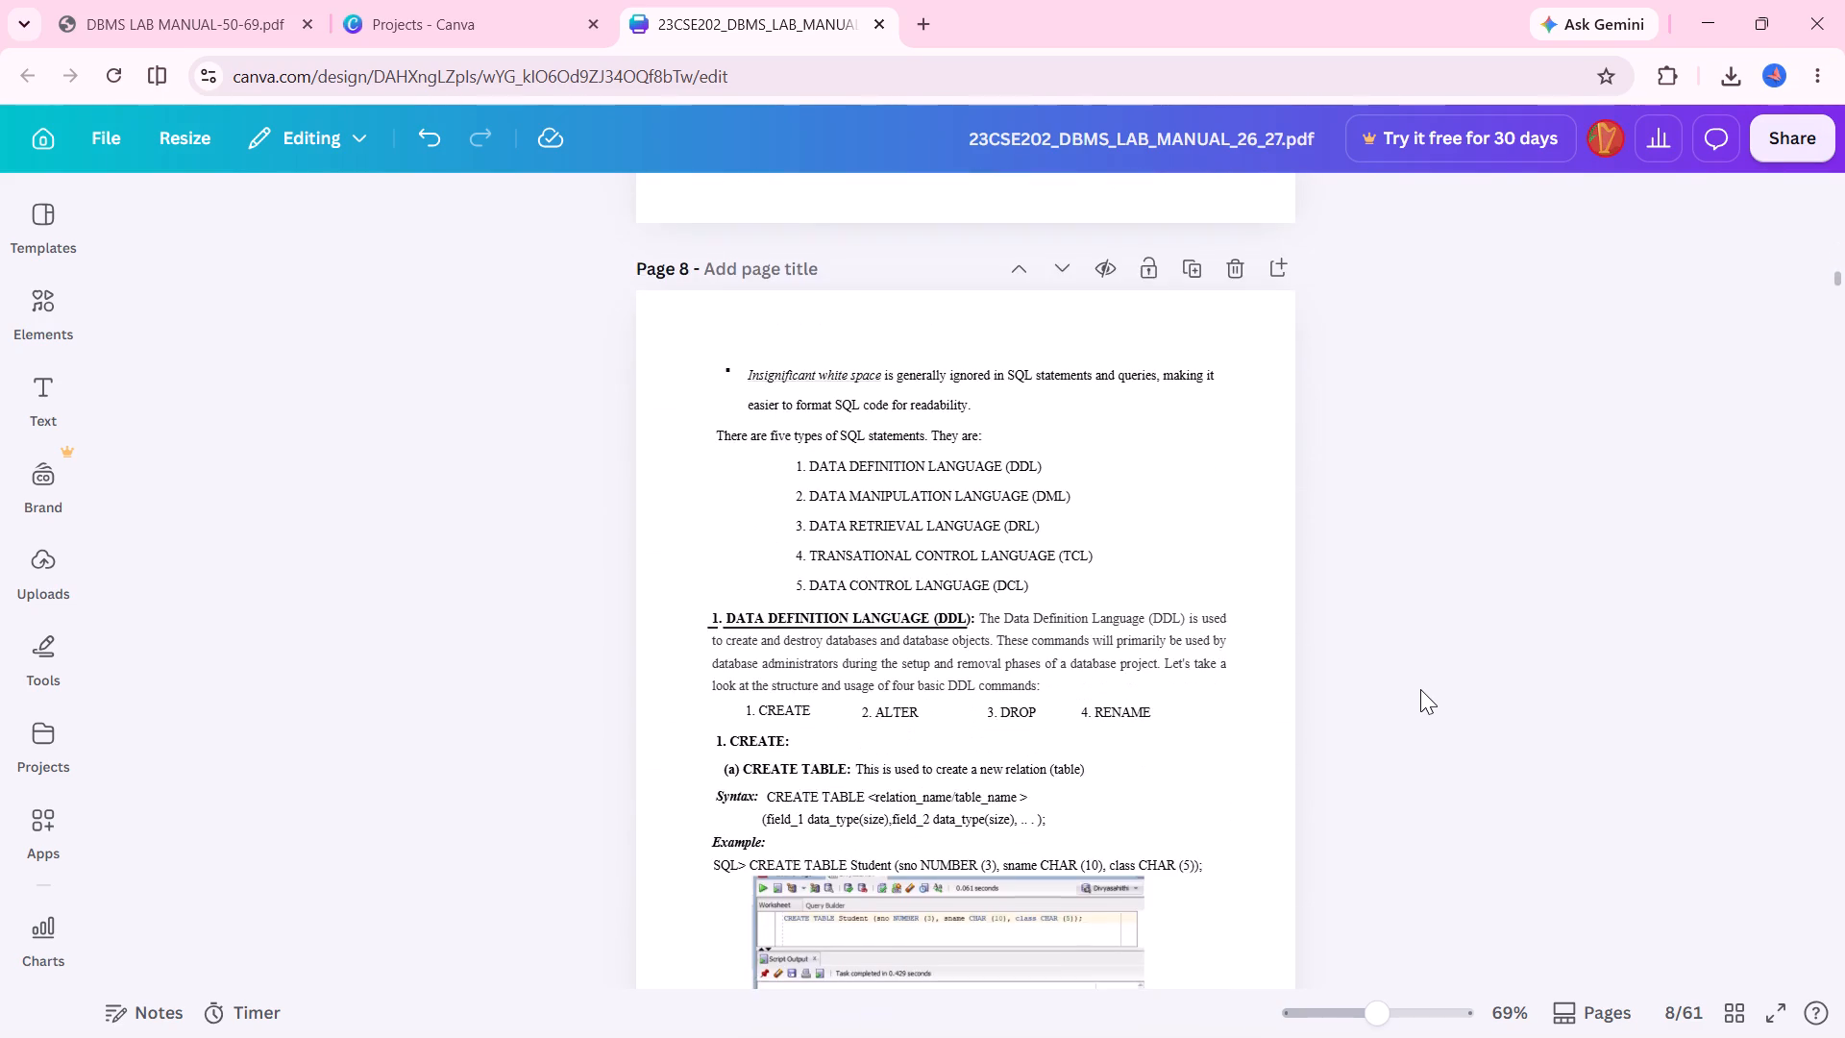
{"action": "scroll", "coordinate": [1420, 689], "scroll_direction": "down", "scroll_amount": 11}
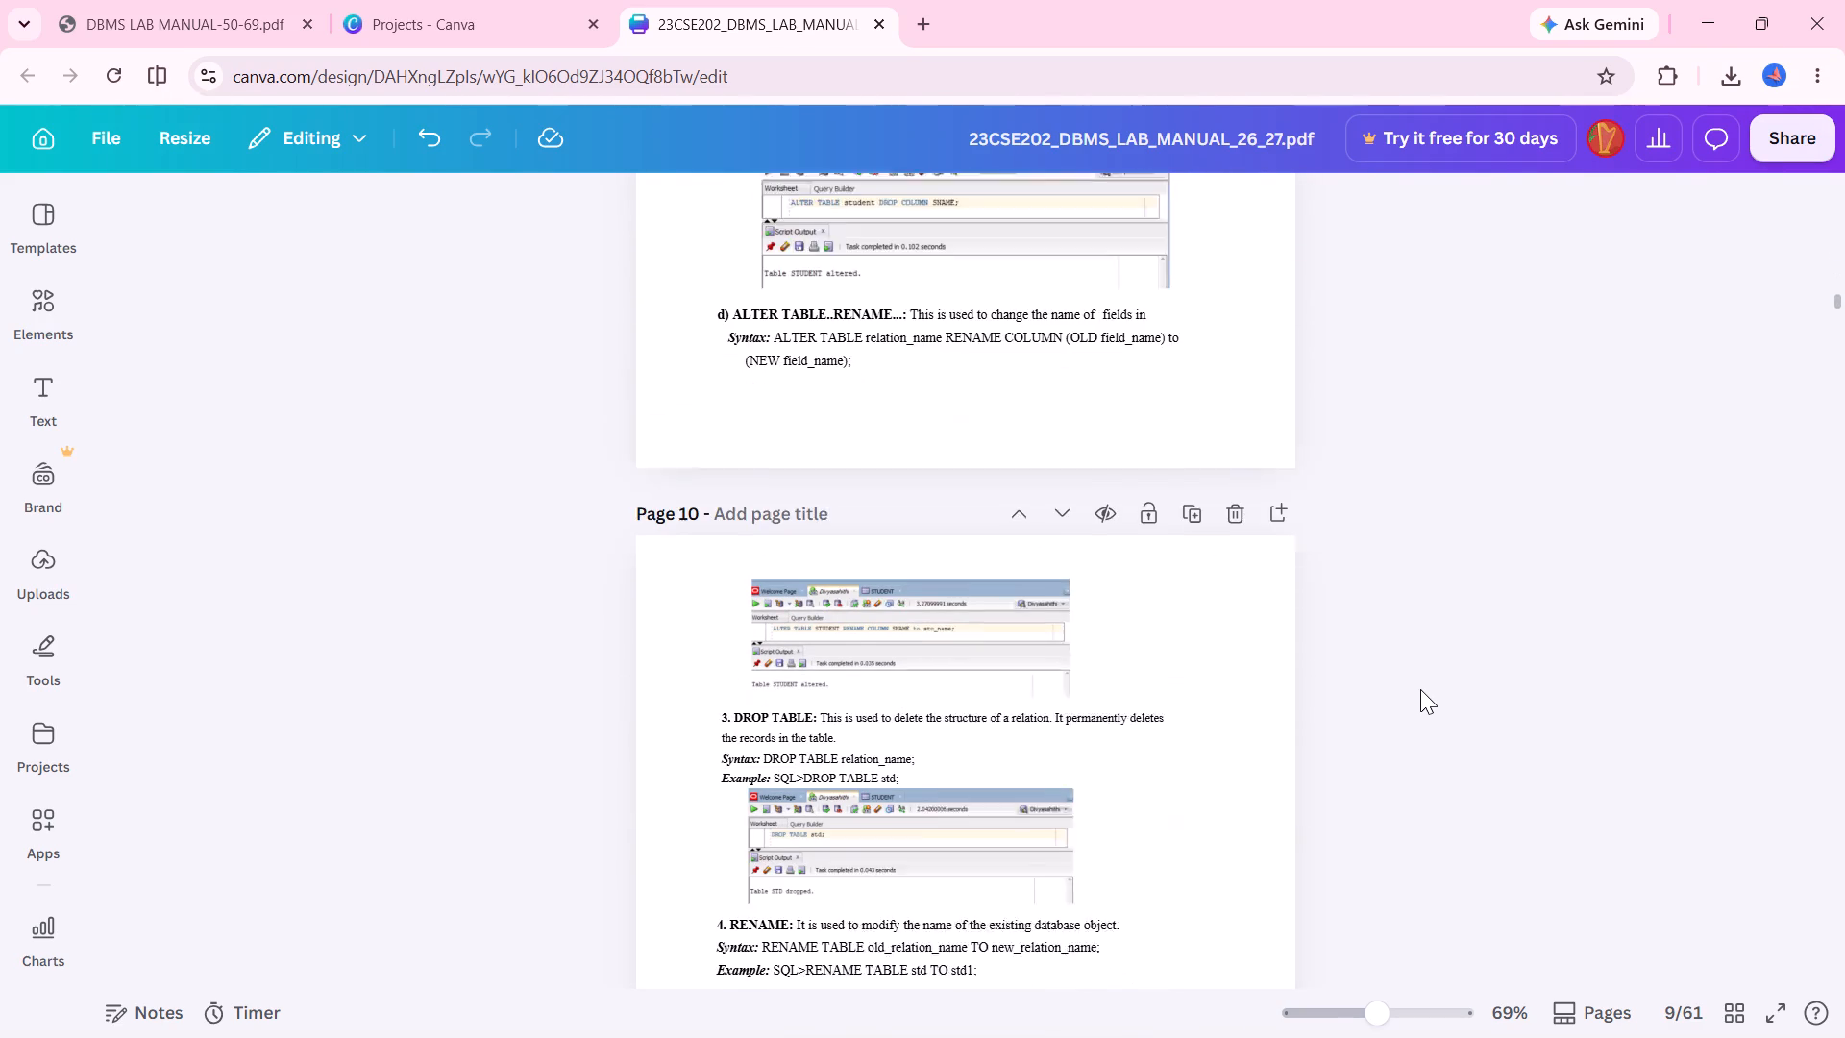
{"action": "scroll", "coordinate": [1420, 689], "scroll_direction": "down", "scroll_amount": 7}
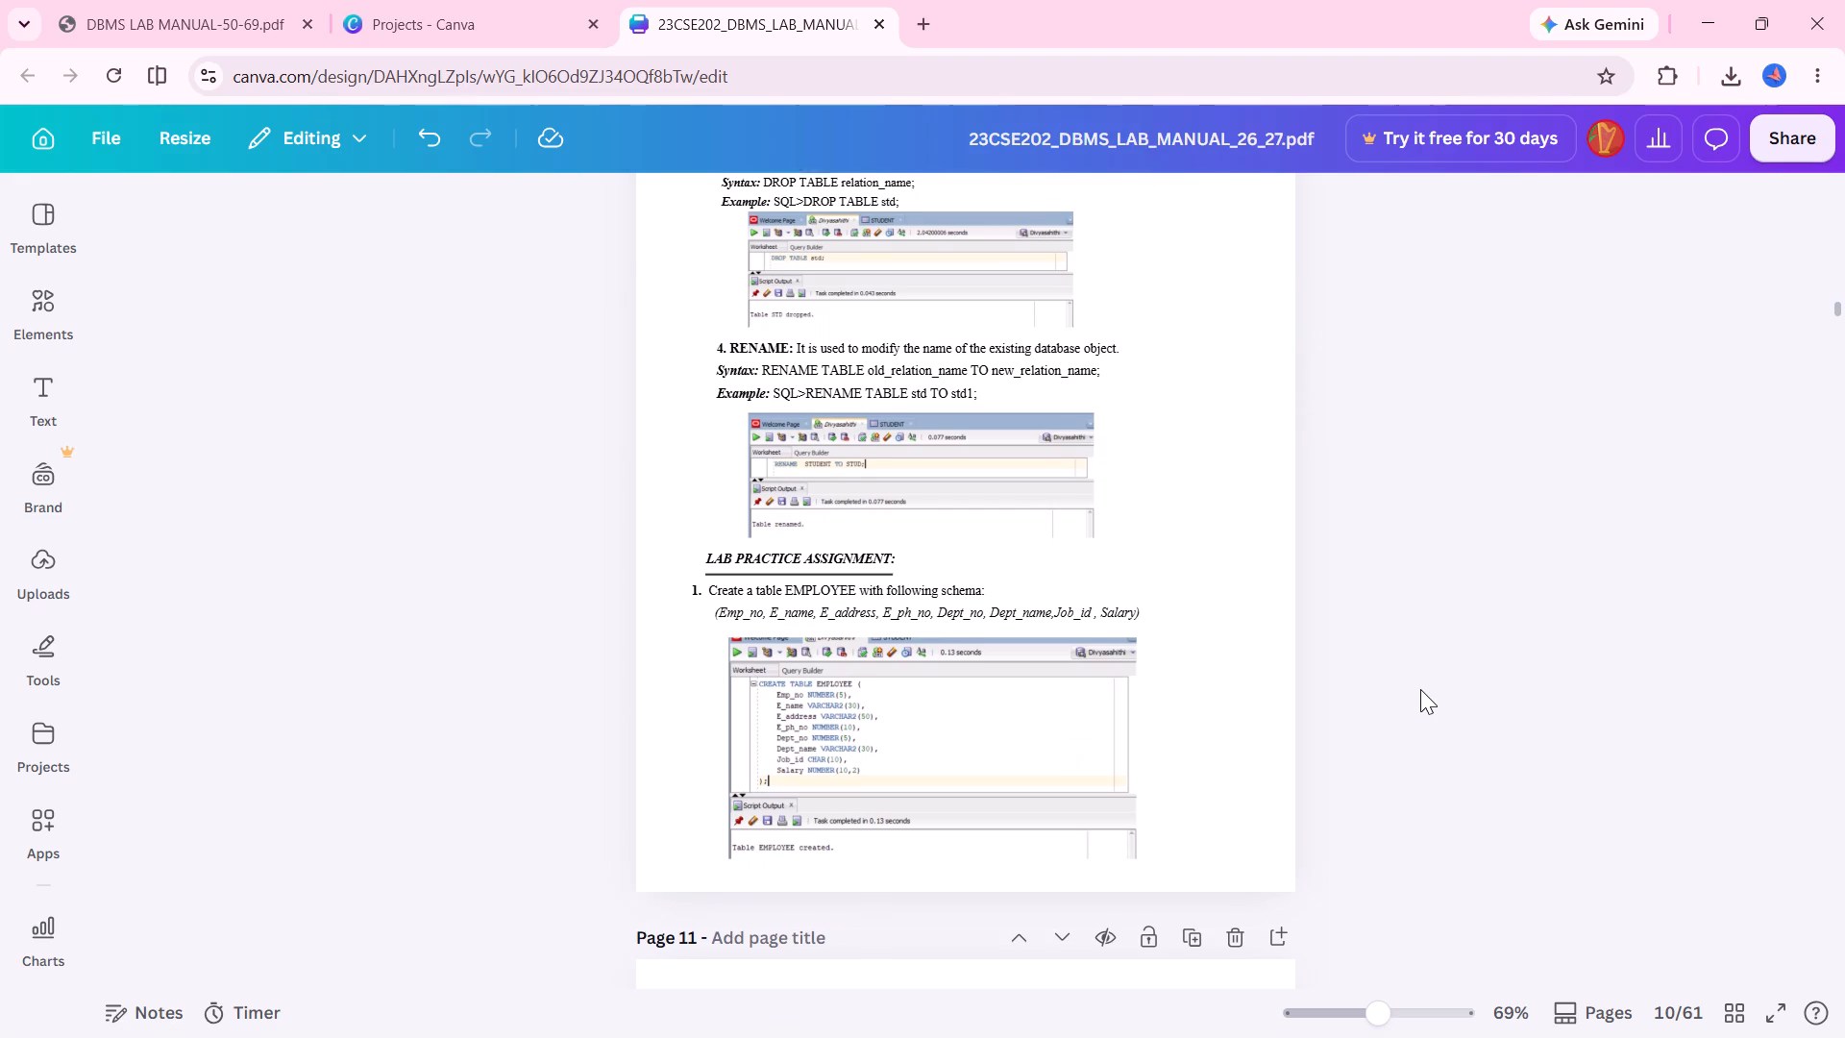
{"action": "scroll", "coordinate": [1420, 689], "scroll_direction": "down", "scroll_amount": 7}
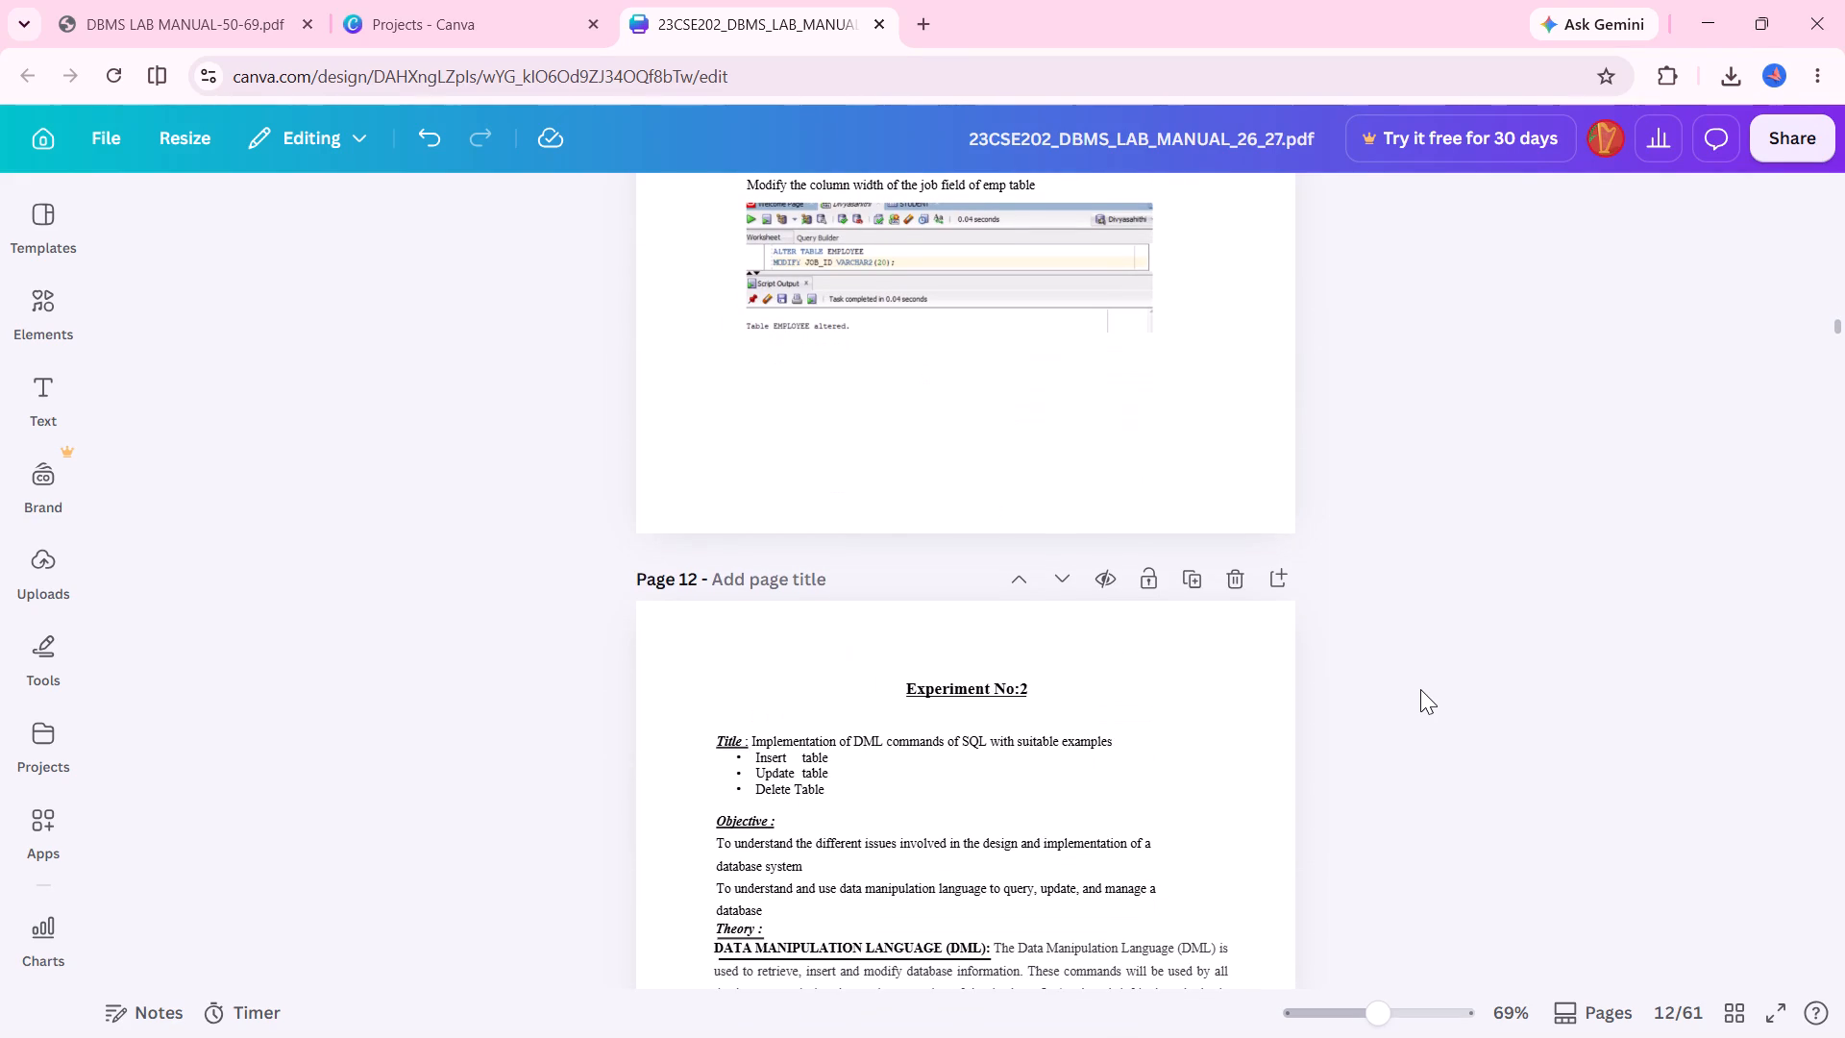
Add a text box reading 5-11 and place it in the Page No cell of experiment 1 in the page 3 table.
{"action": "scroll", "coordinate": [1420, 689], "scroll_direction": "up", "scroll_amount": 17}
{"action": "scroll", "coordinate": [1420, 689], "scroll_direction": "up", "scroll_amount": 8}
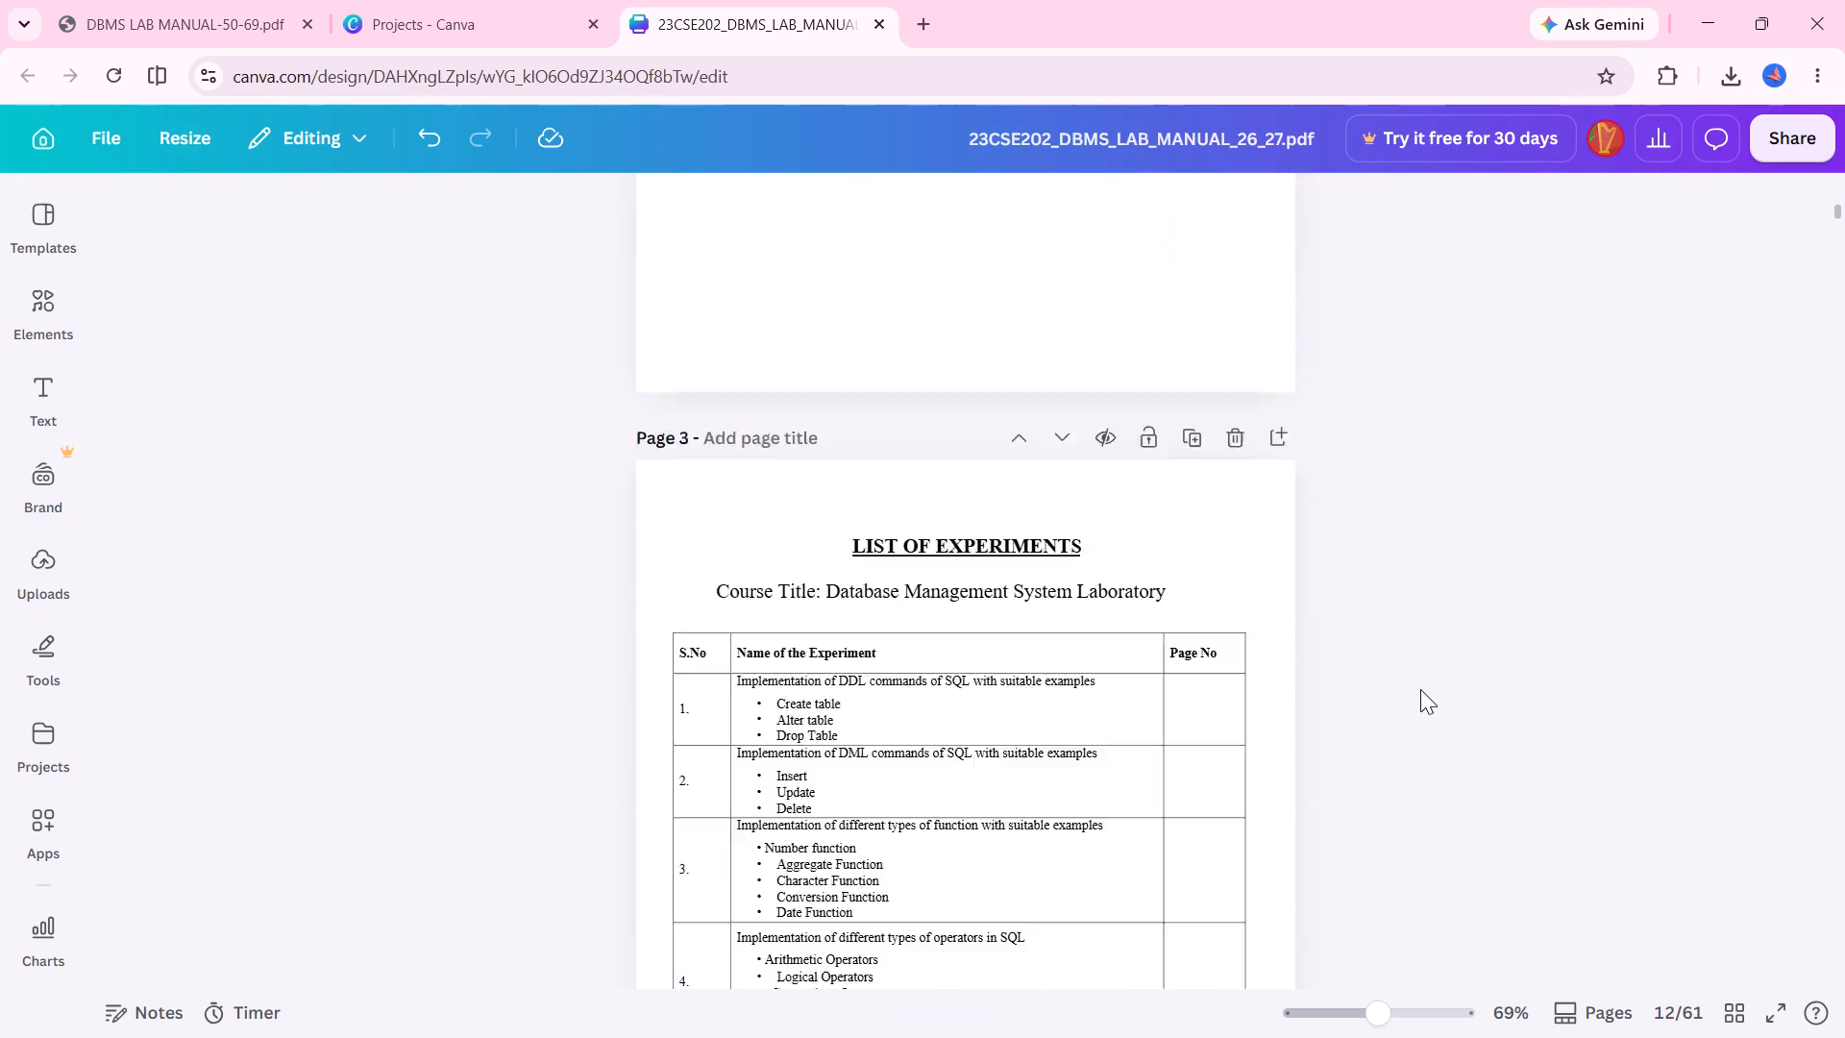
{"action": "scroll", "coordinate": [1420, 689], "scroll_direction": "down", "scroll_amount": 7}
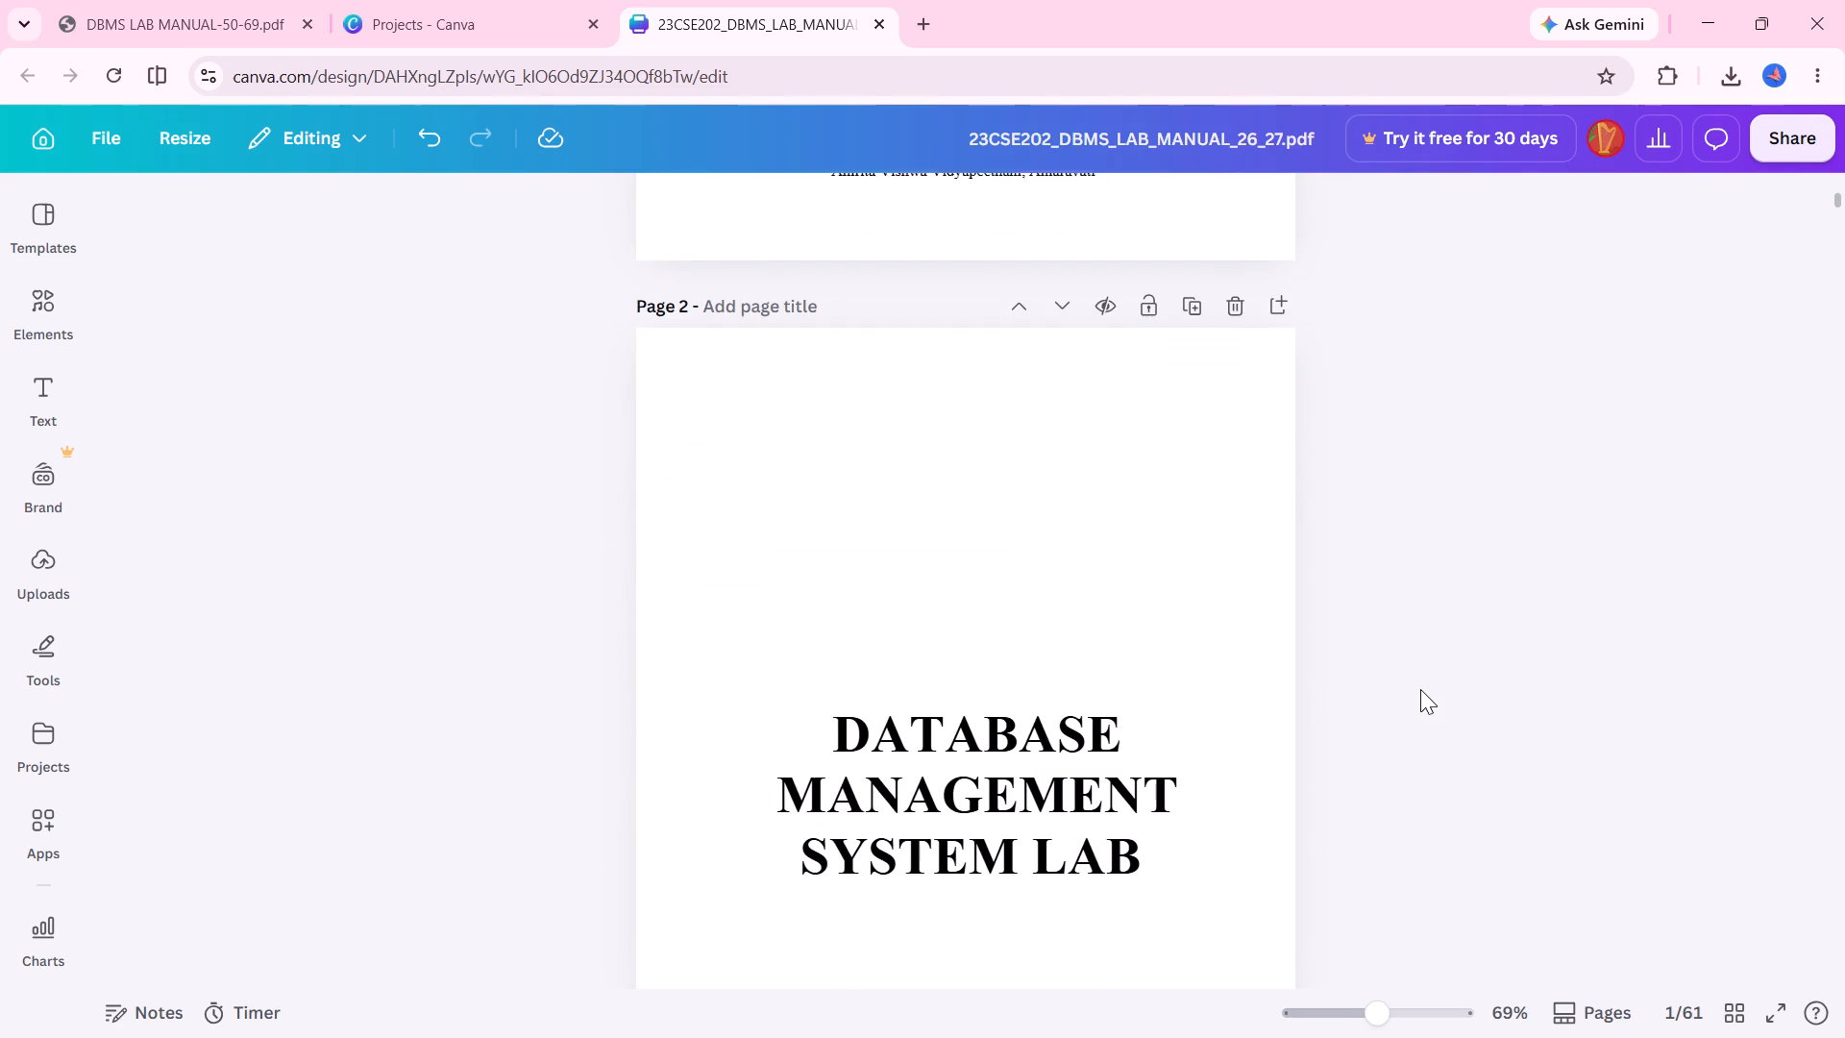
{"action": "scroll", "coordinate": [1420, 689], "scroll_direction": "down", "scroll_amount": 5}
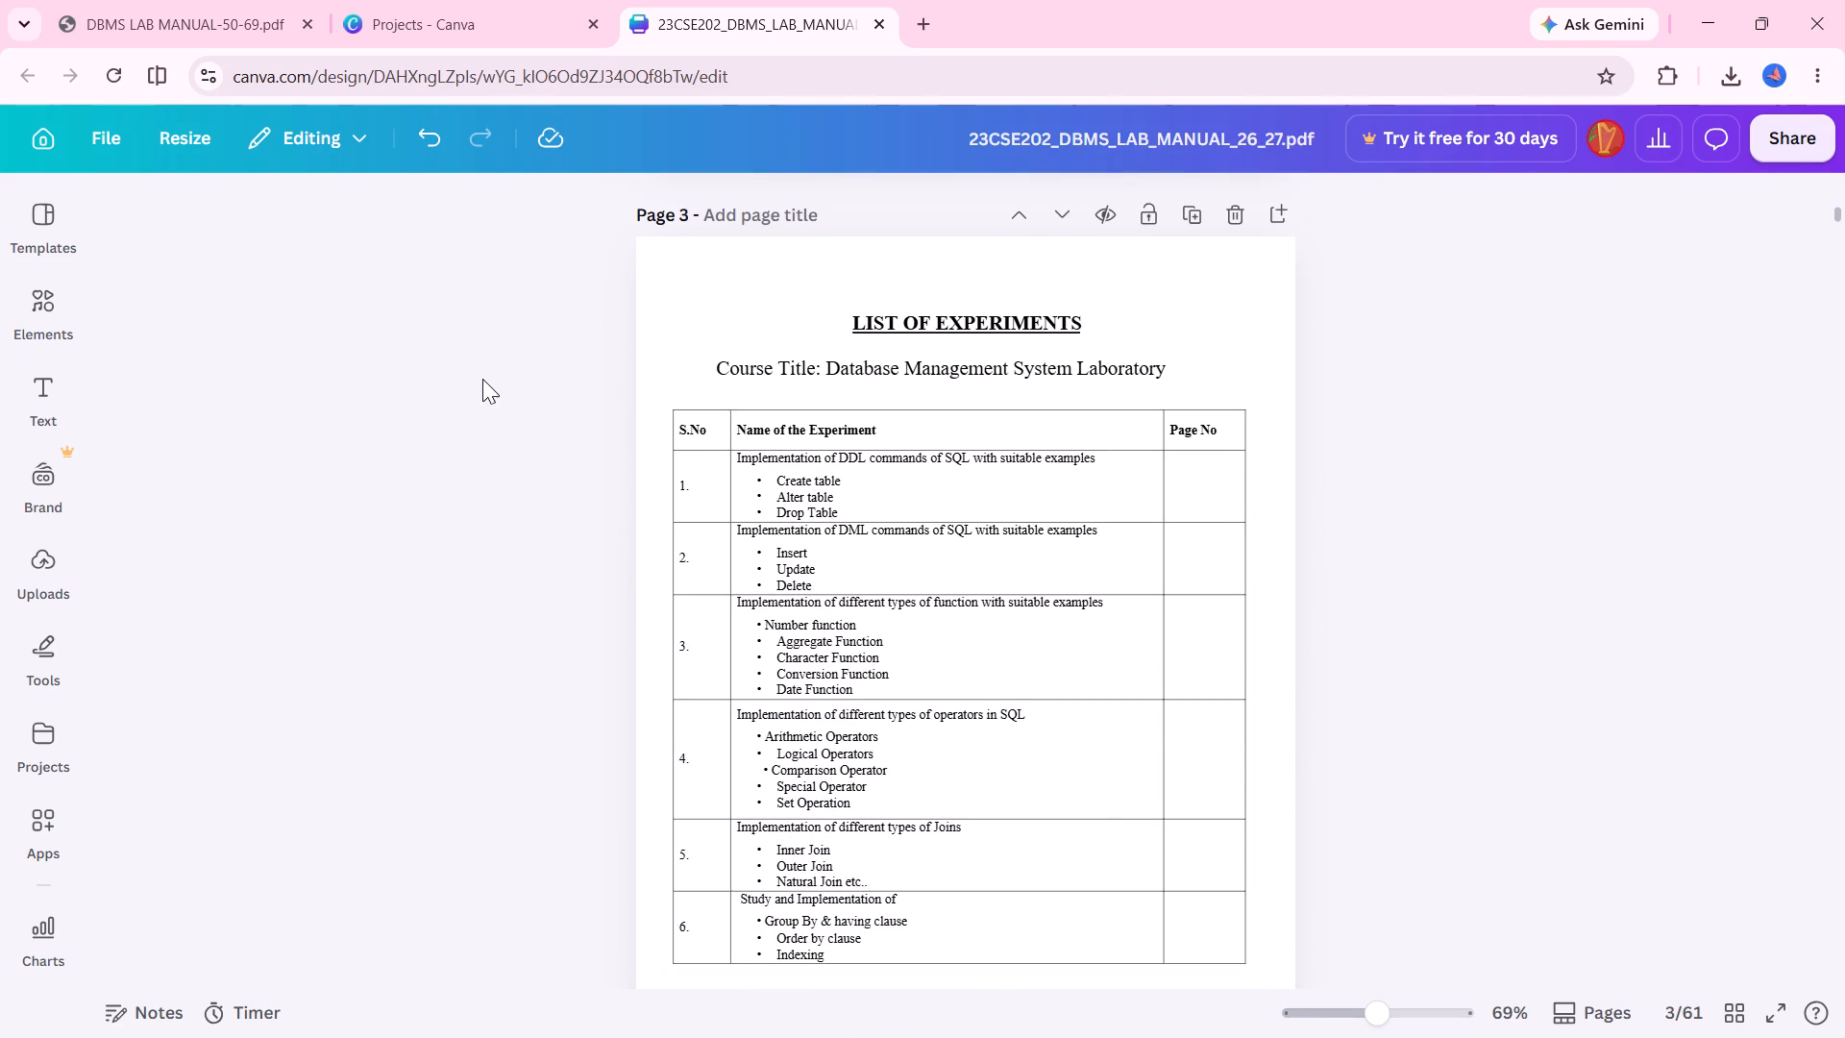
{"action": "left_click", "coordinate": [35, 391]}
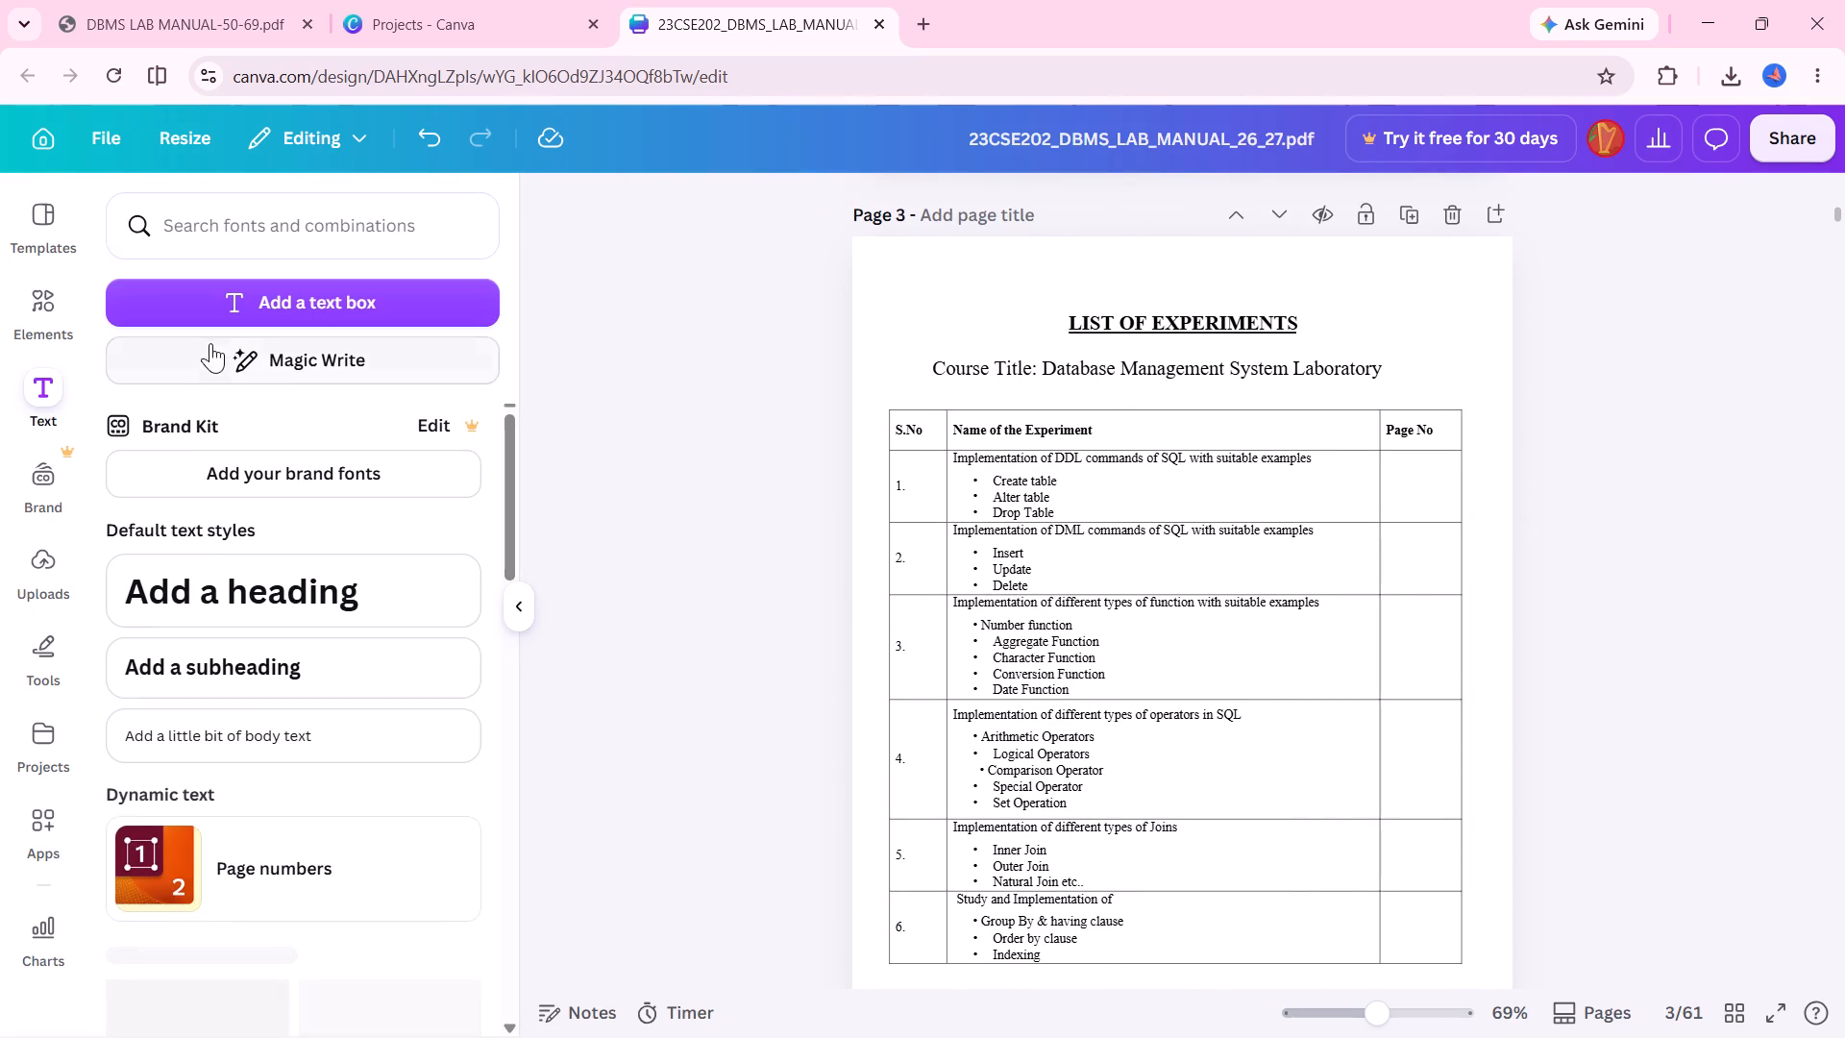
{"action": "left_click", "coordinate": [265, 311]}
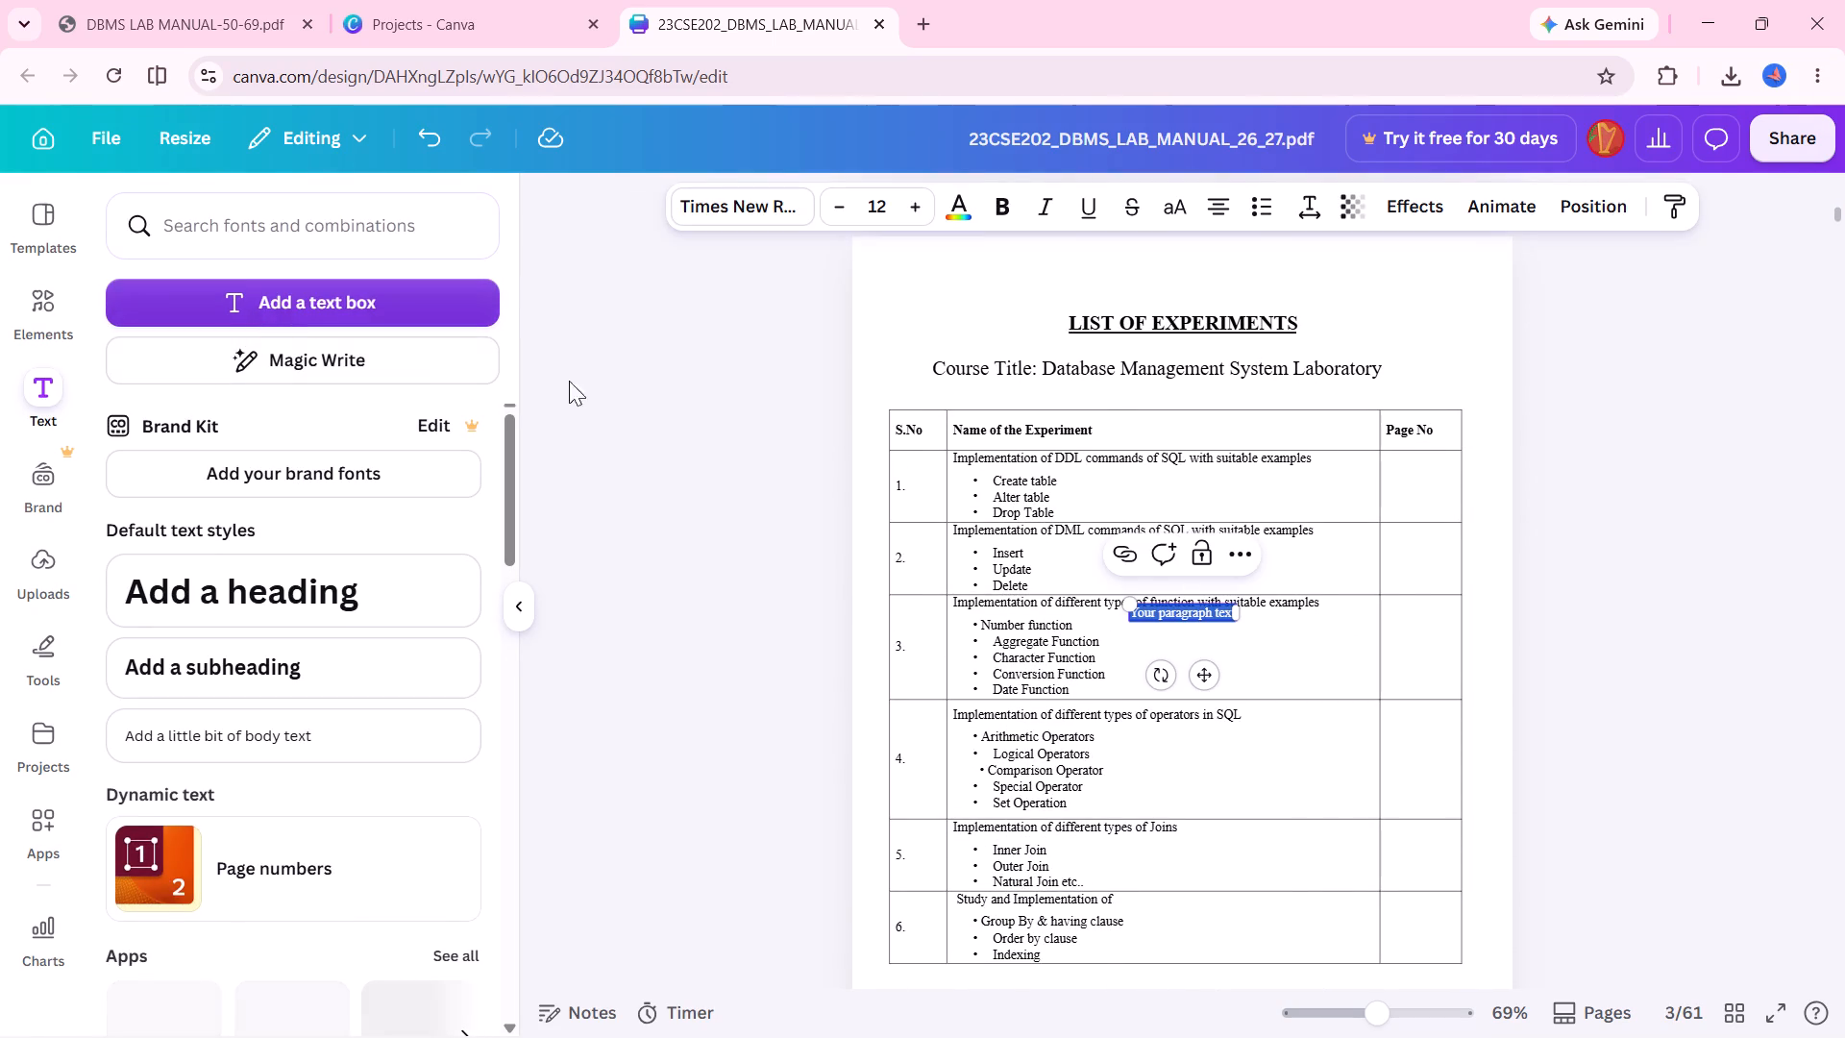
{"action": "key", "text": "BackSpace"}
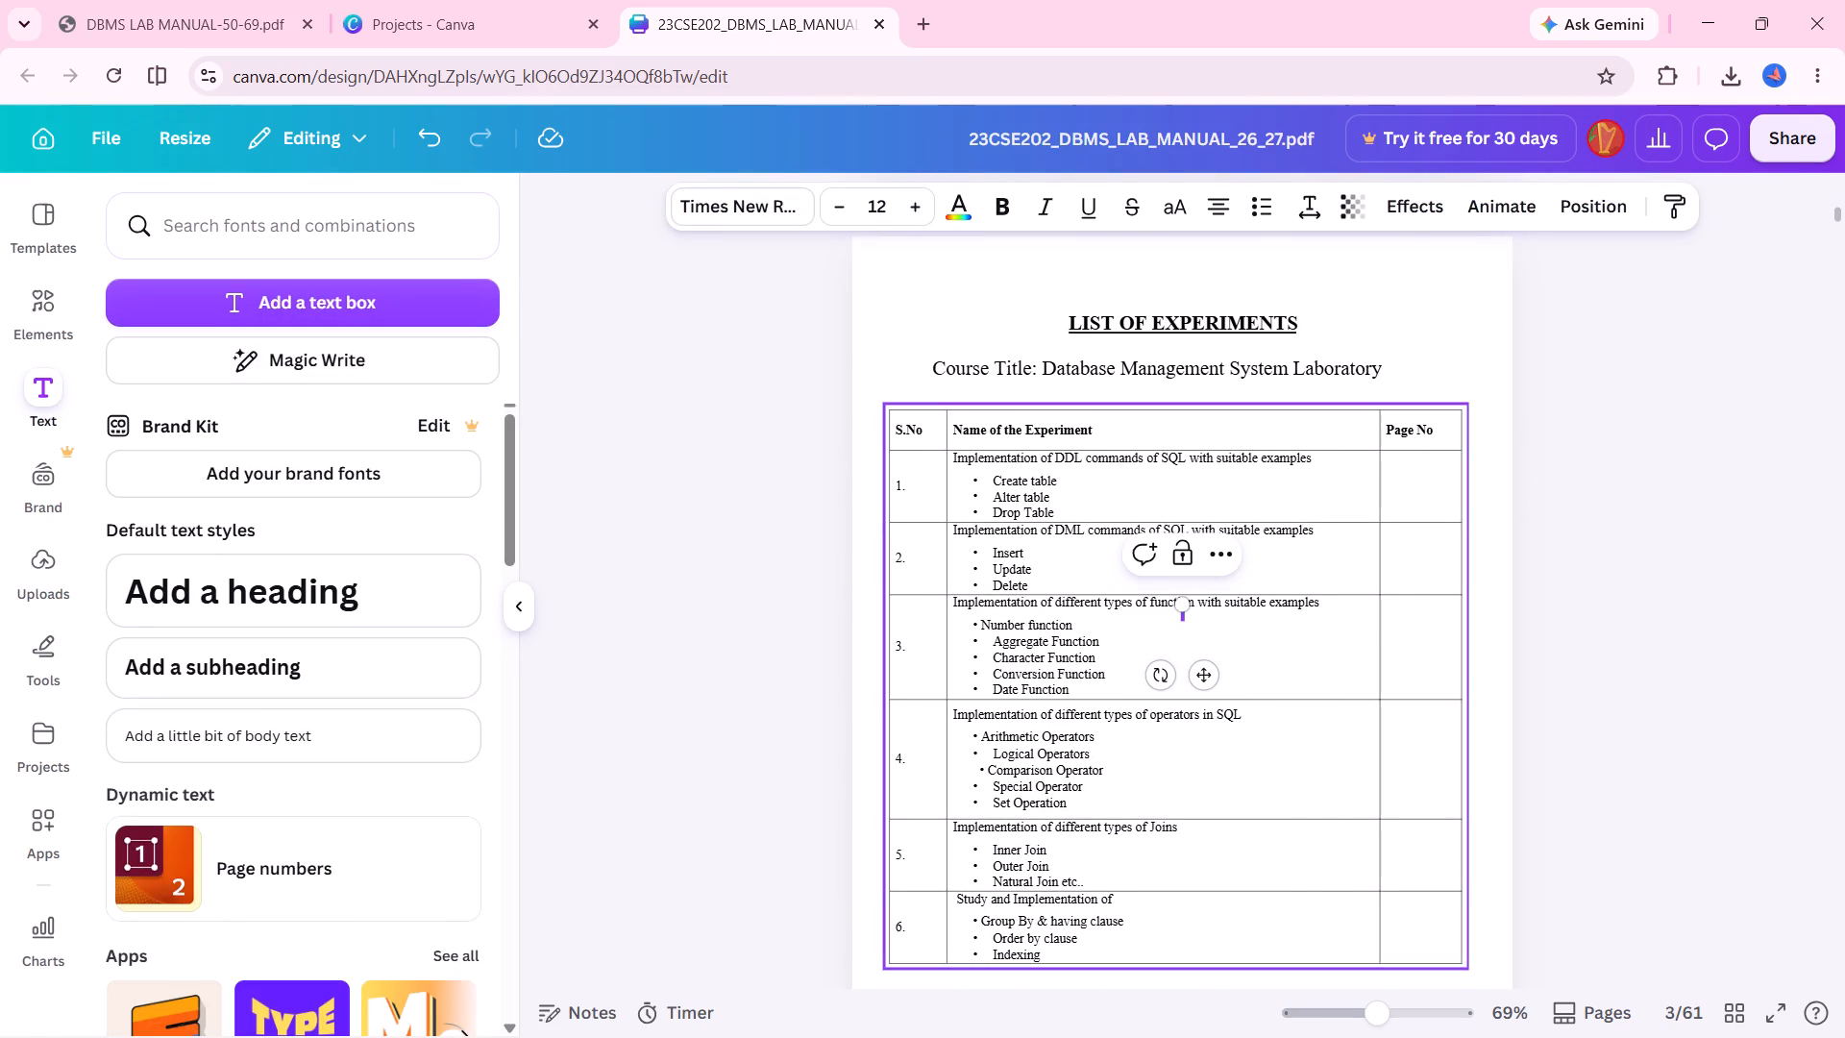
{"action": "key", "text": "5"}
{"action": "type", "text": "-11"}
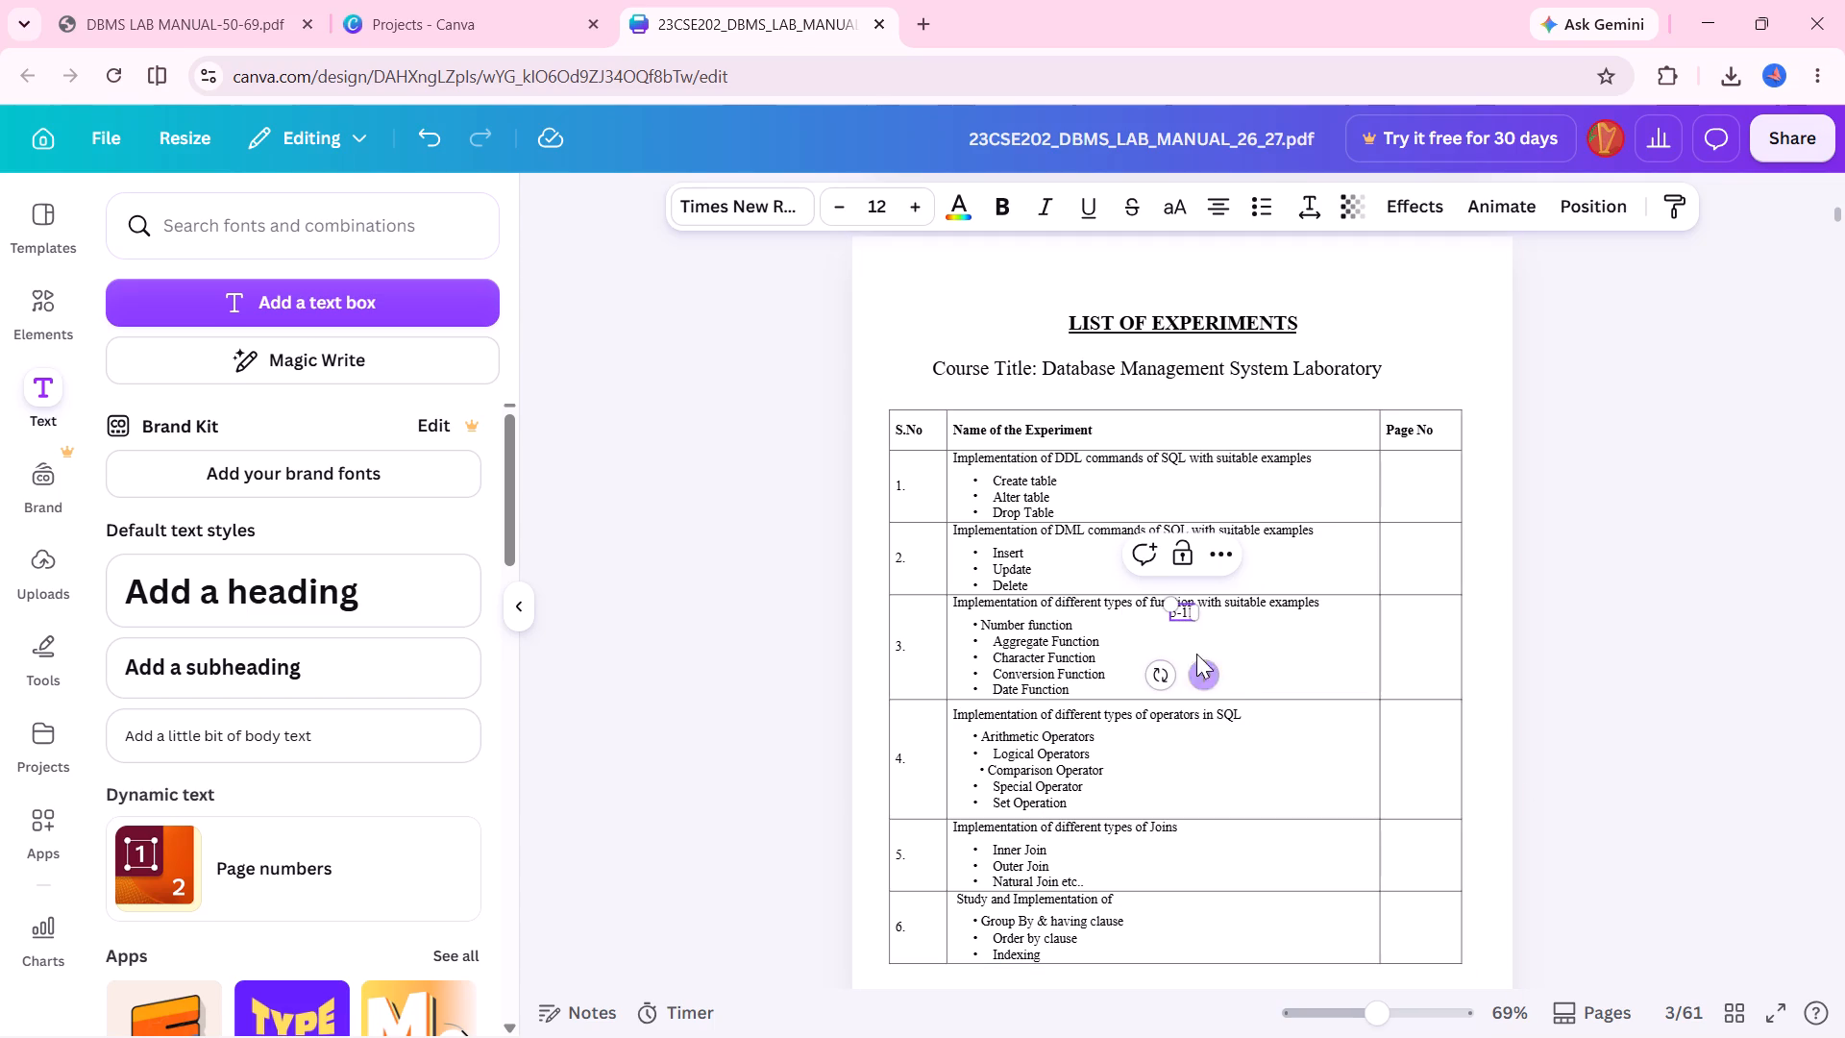
{"action": "double_click", "coordinate": [1193, 612]}
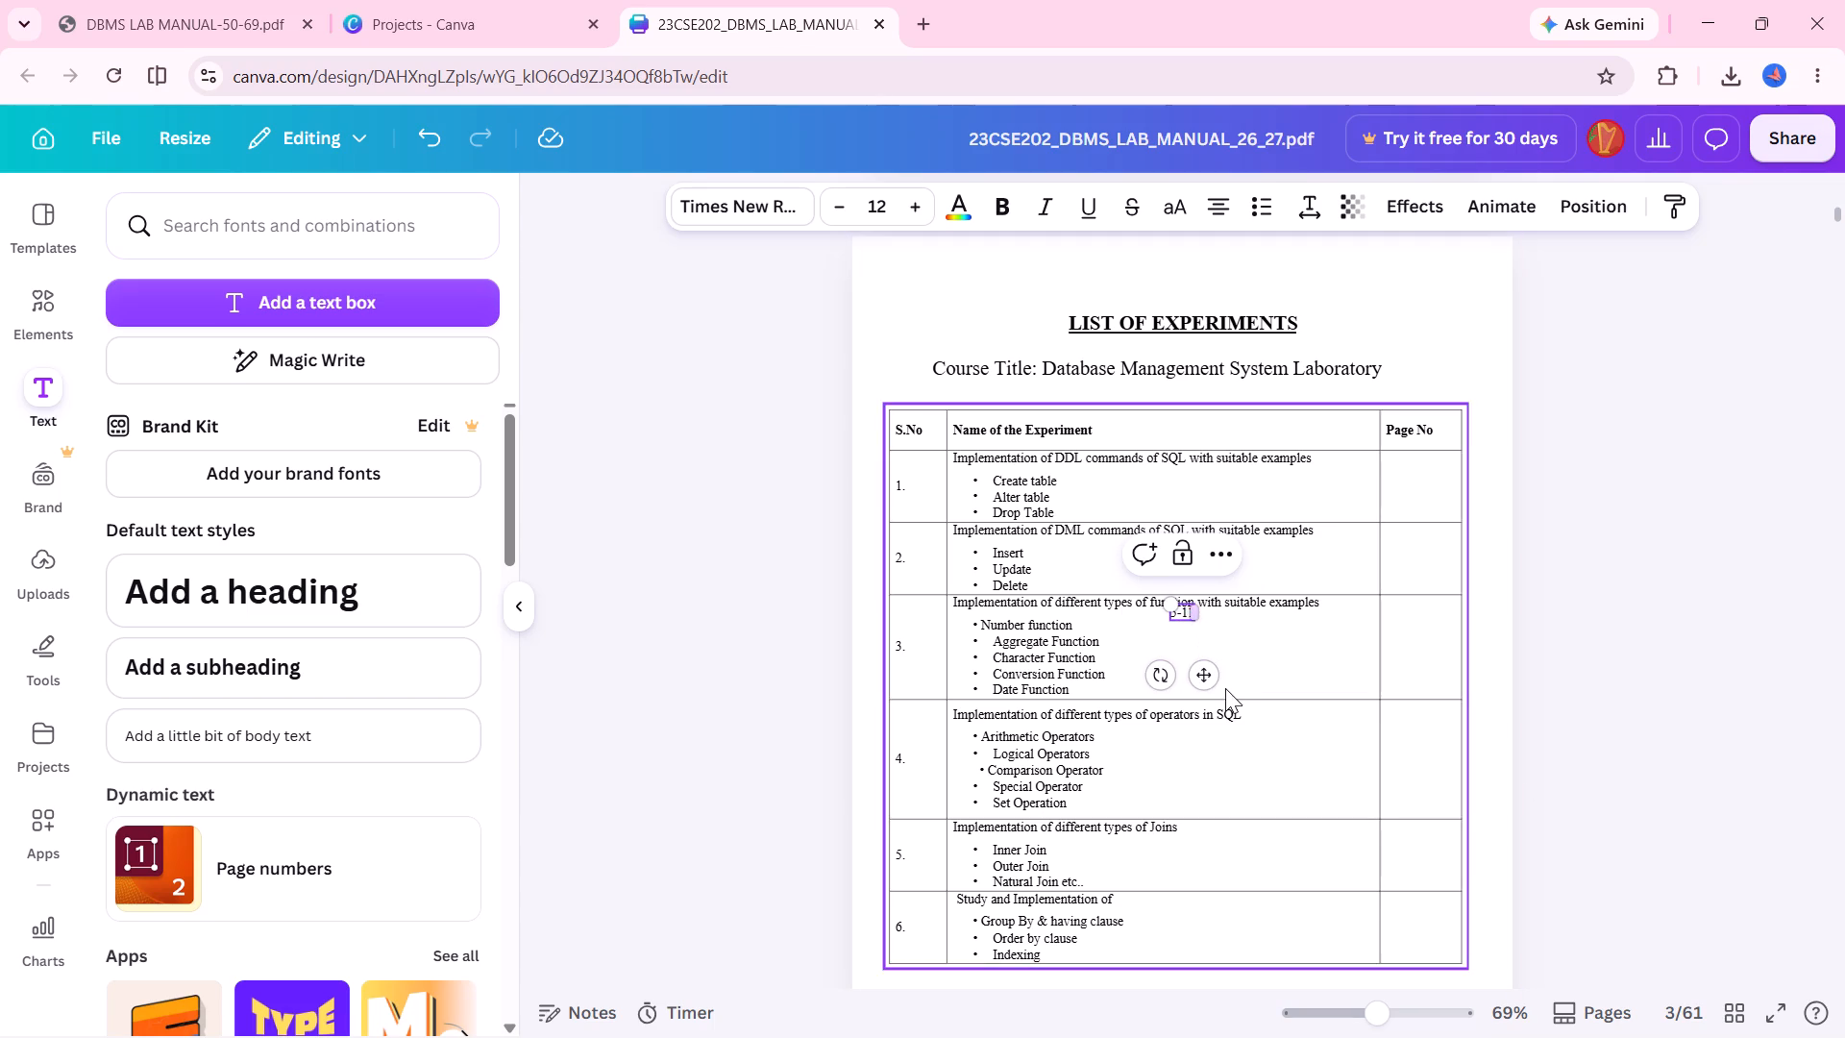
{"action": "left_click_drag", "start_coordinate": [1207, 673], "coordinate": [1438, 546]}
{"action": "left_click", "coordinate": [1413, 564]}
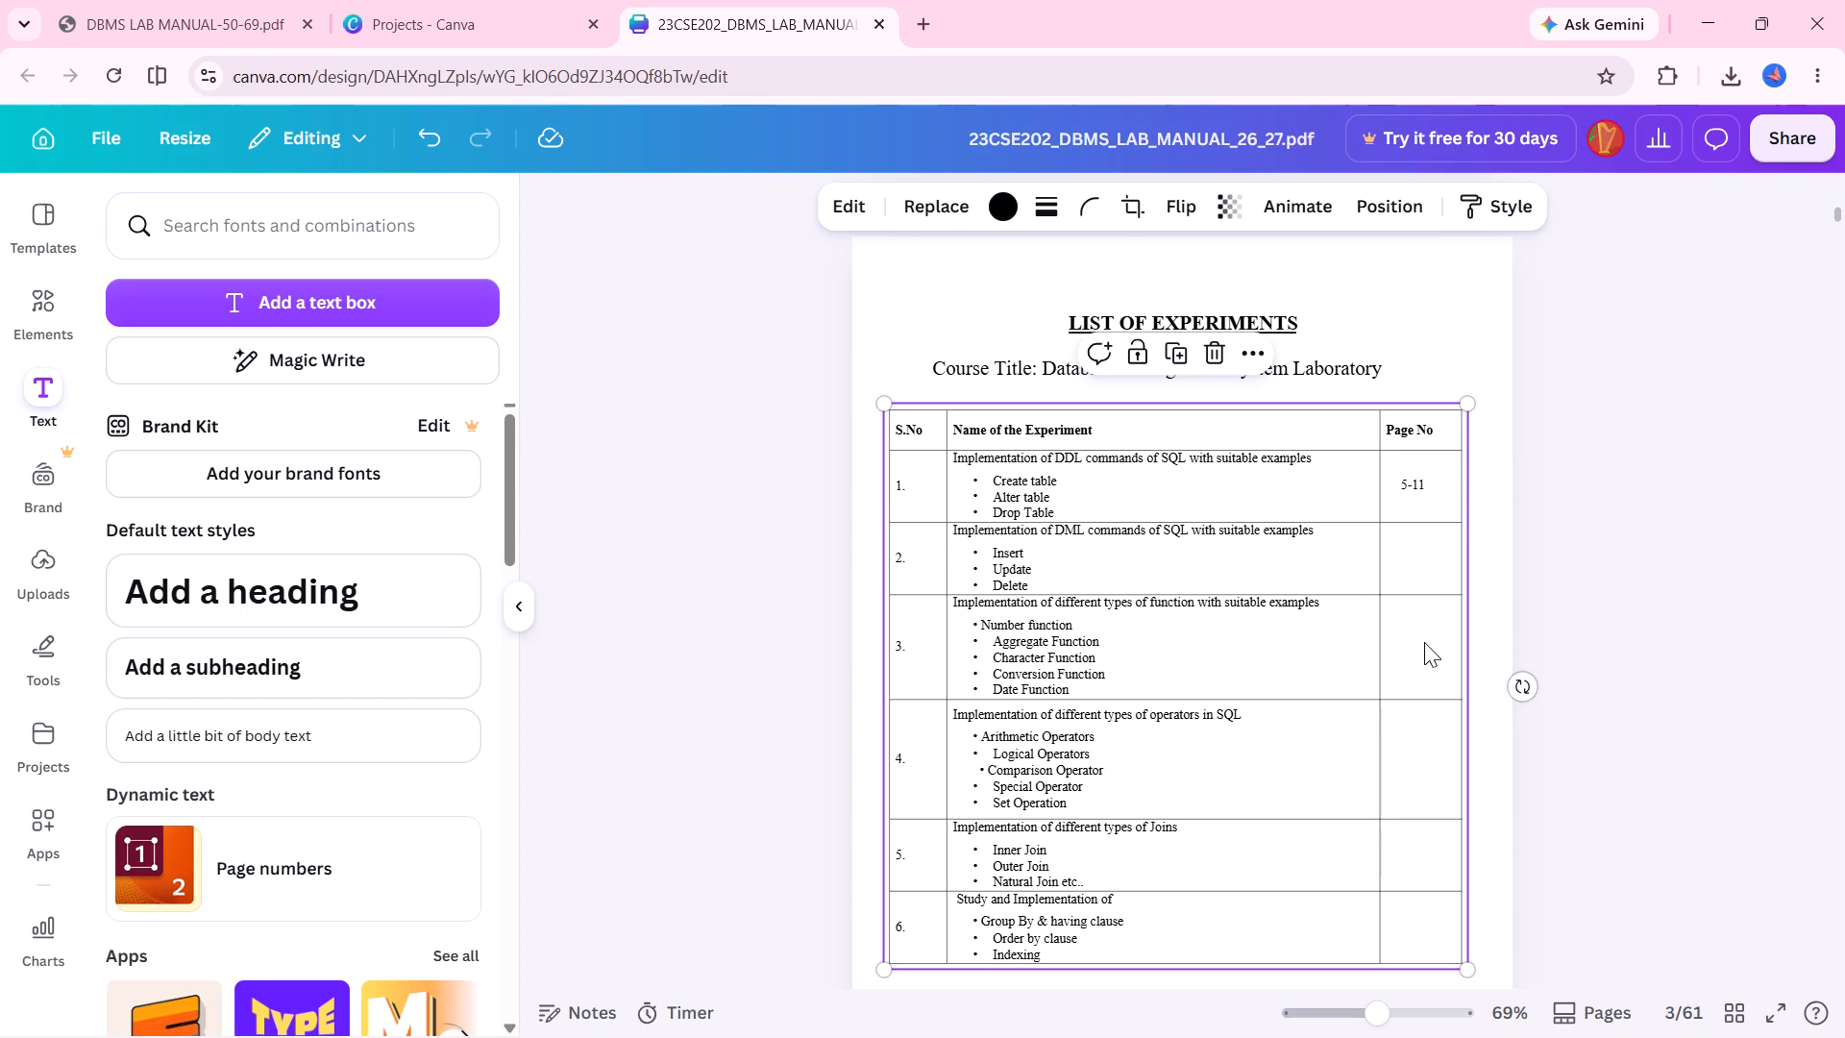
Look through the pages following Experiment 1 to check where Experiment 2 starts and ends.
{"action": "scroll", "coordinate": [1542, 757], "scroll_direction": "down", "scroll_amount": 6}
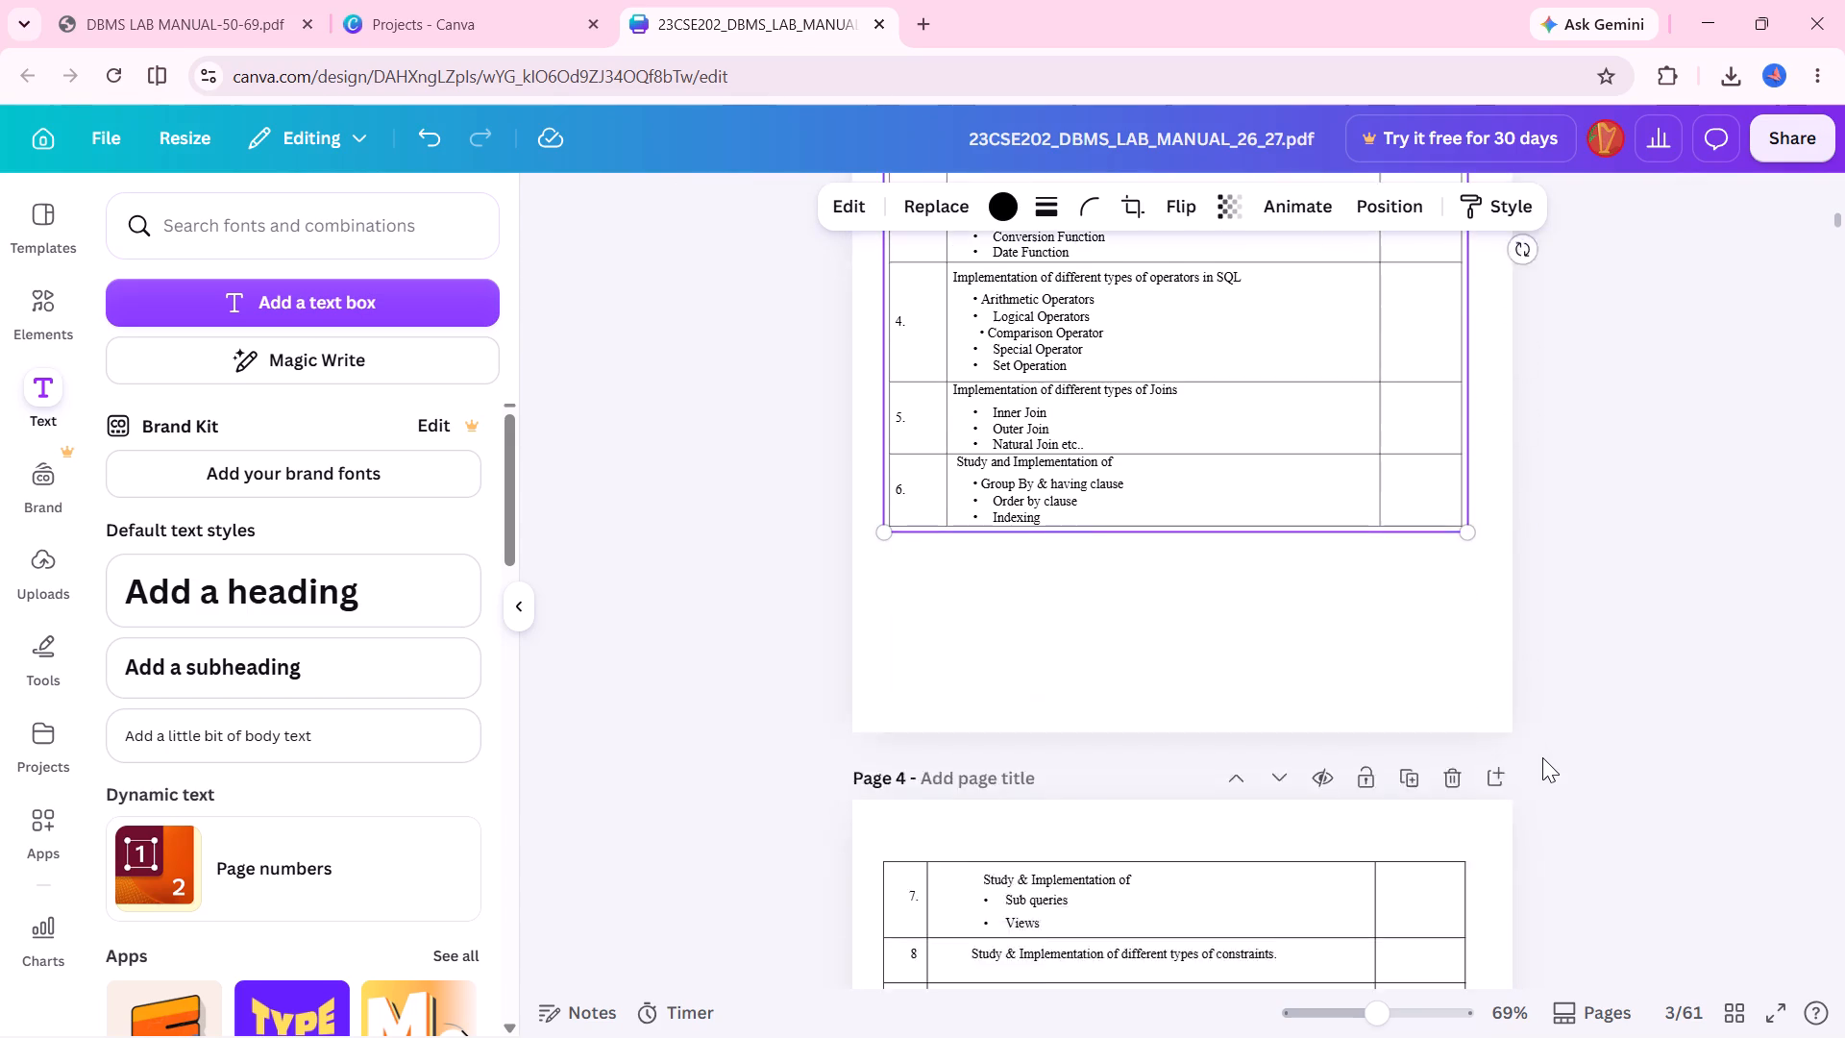
{"action": "scroll", "coordinate": [1542, 757], "scroll_direction": "down", "scroll_amount": 18}
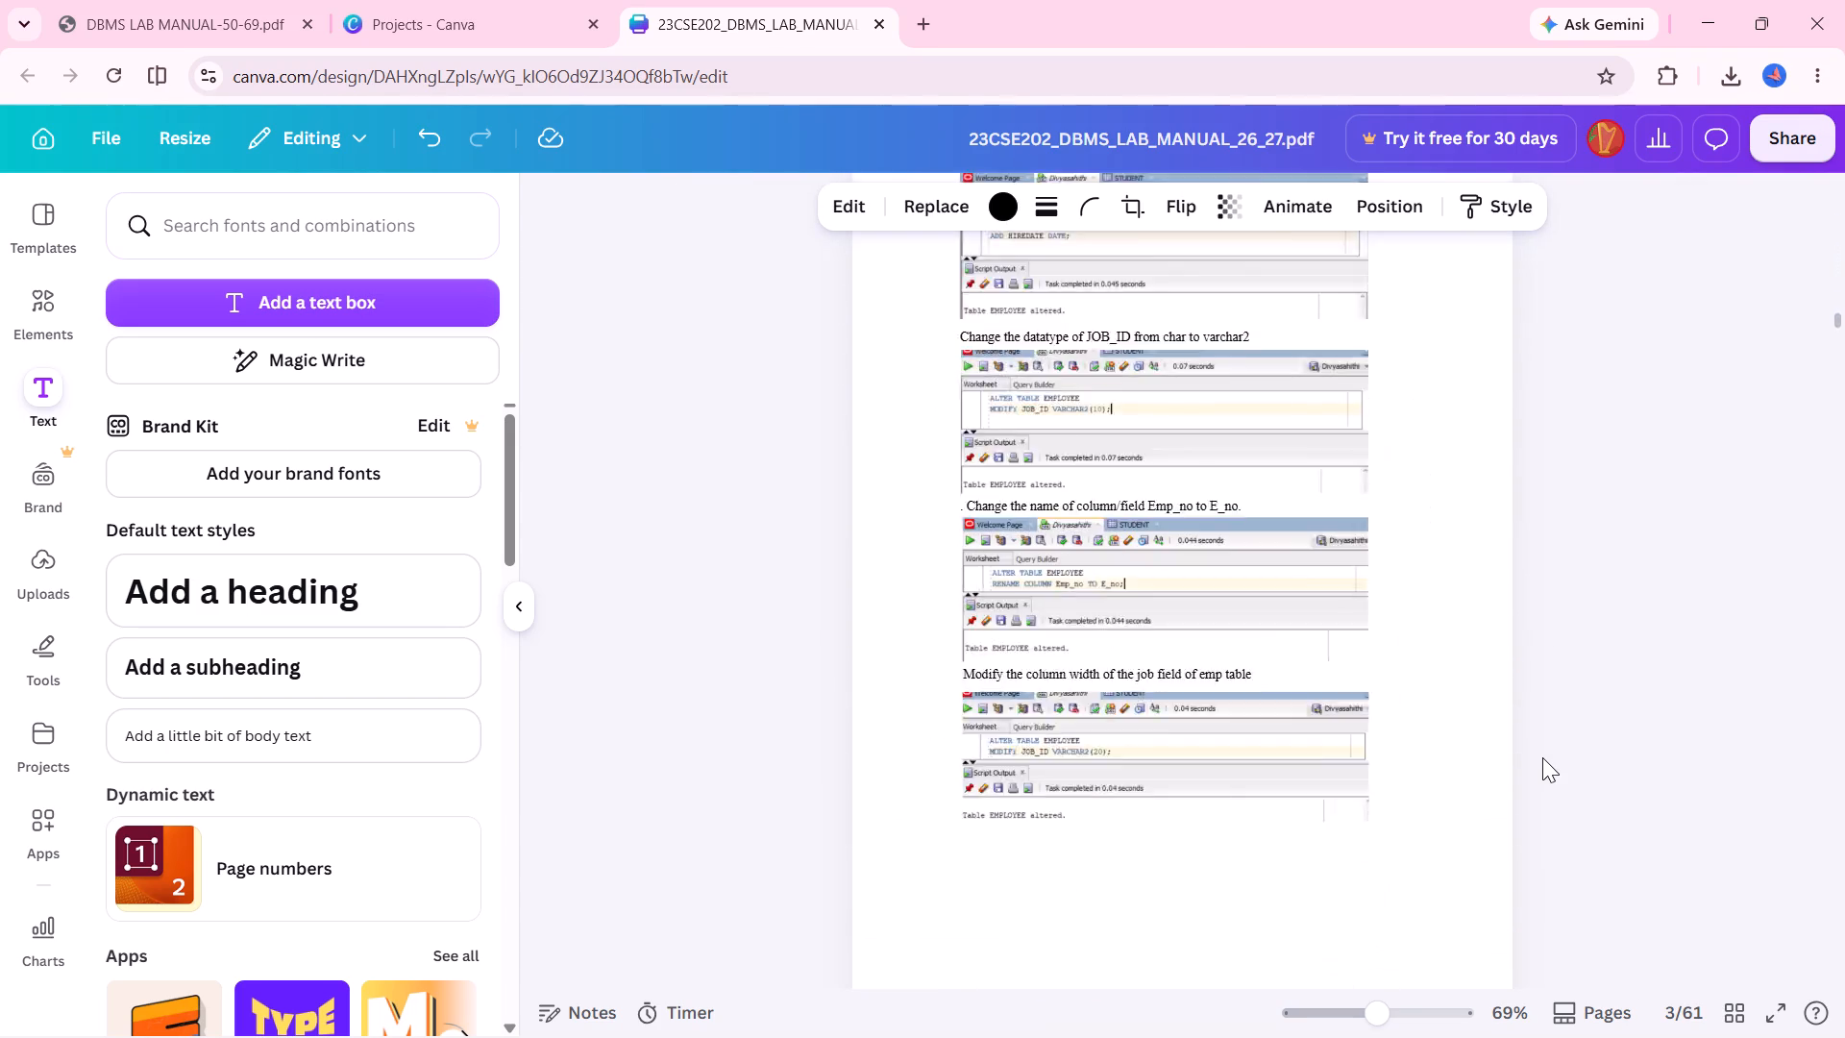
{"action": "scroll", "coordinate": [1542, 757], "scroll_direction": "down", "scroll_amount": 4}
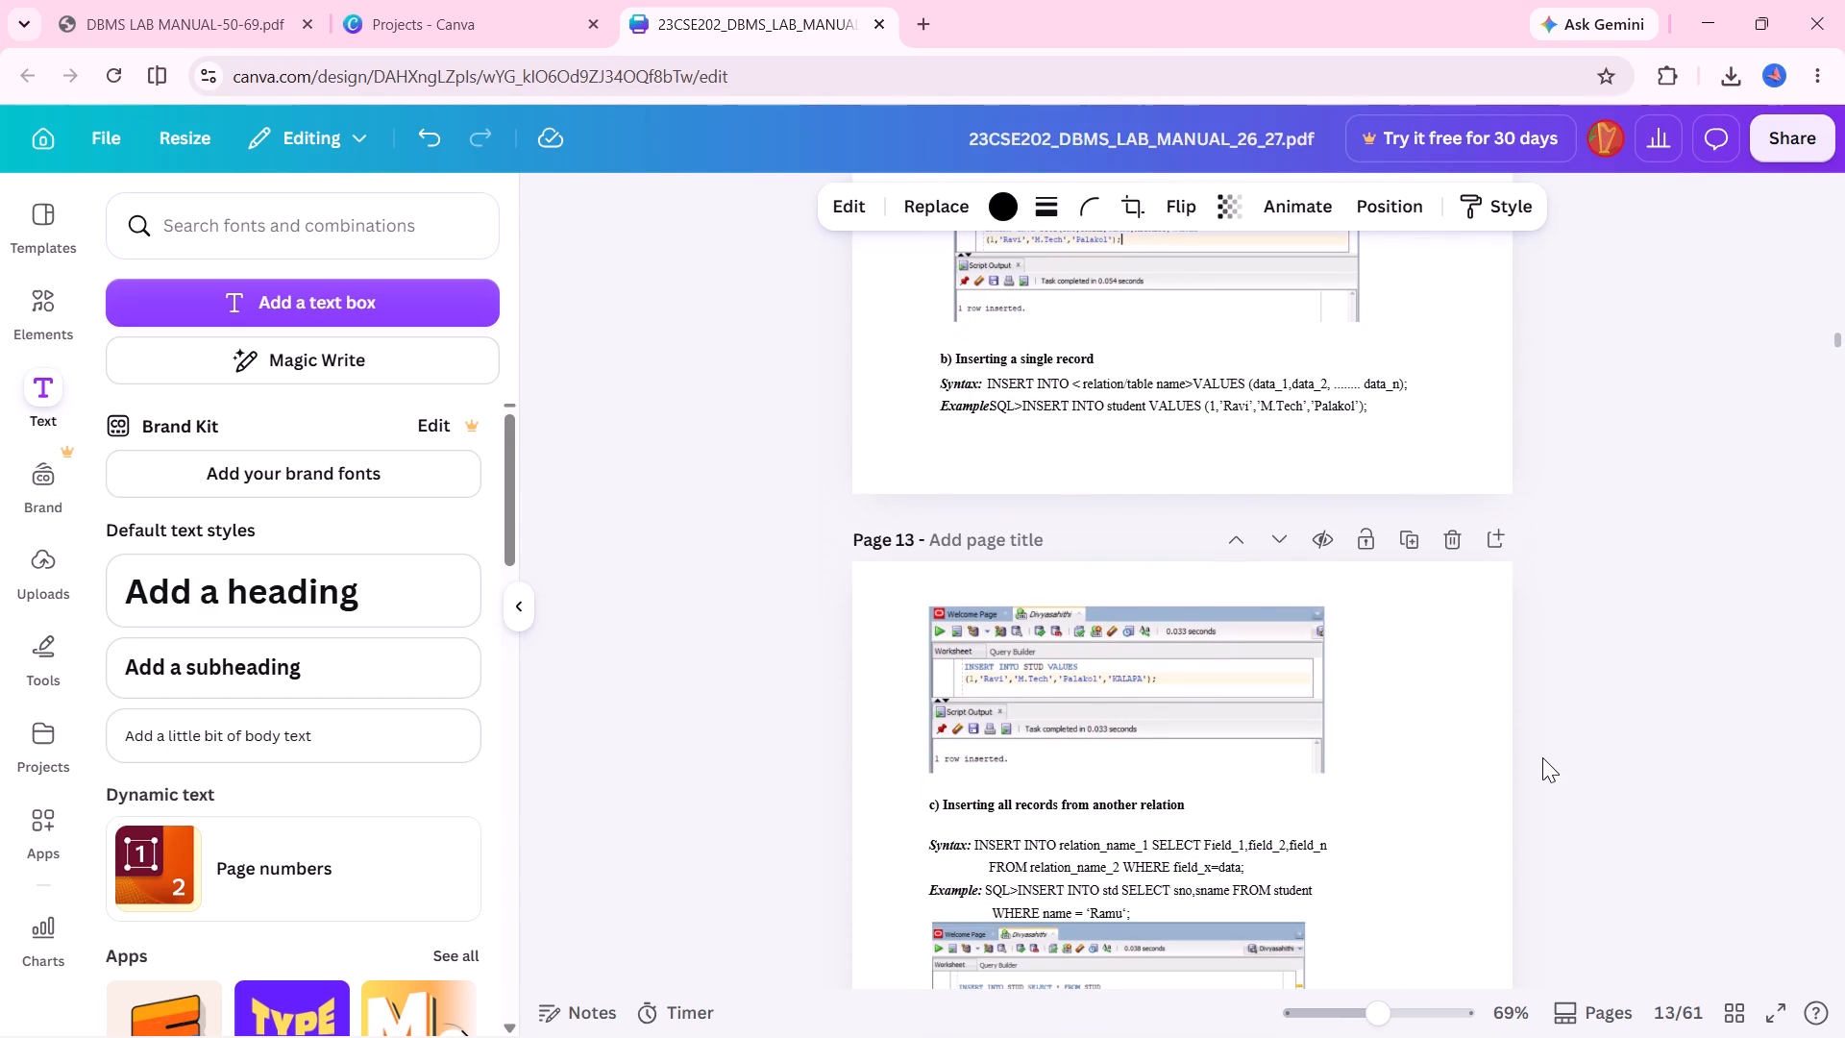
{"action": "scroll", "coordinate": [1542, 757], "scroll_direction": "up", "scroll_amount": 2}
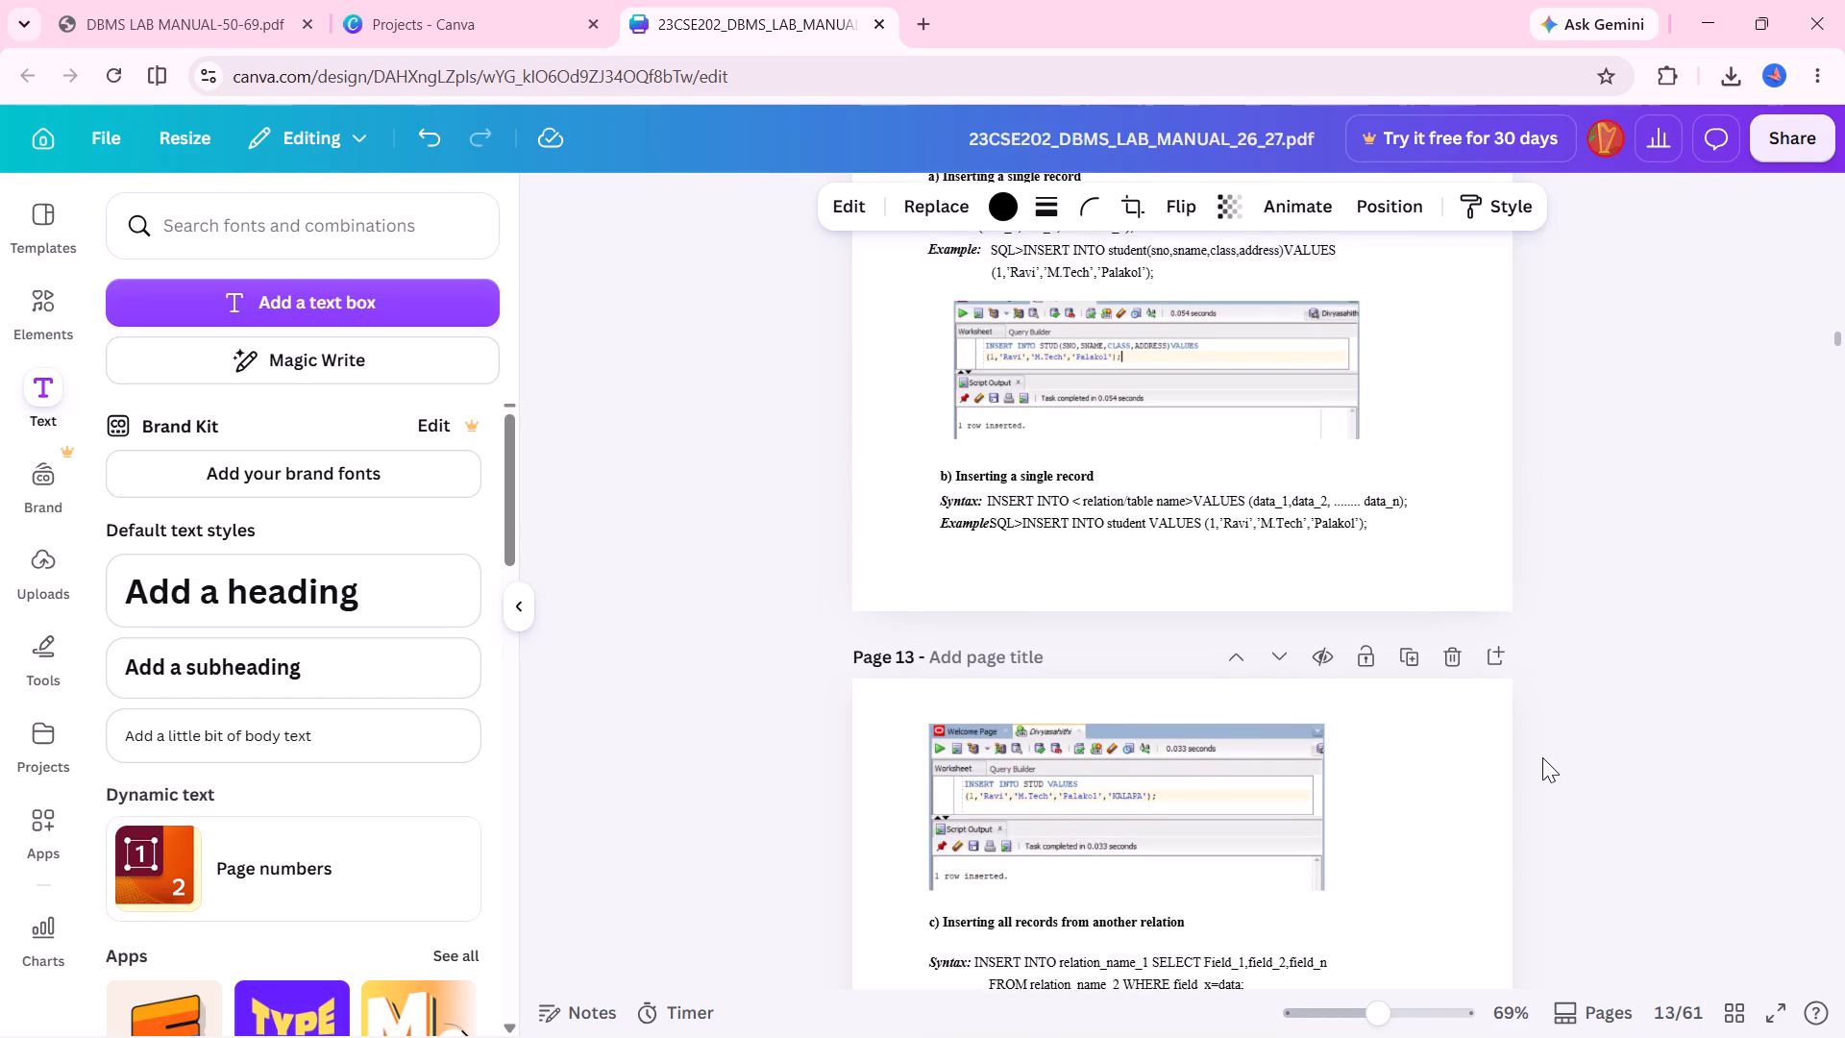
{"action": "scroll", "coordinate": [1542, 757], "scroll_direction": "up", "scroll_amount": 2}
{"action": "scroll", "coordinate": [1542, 757], "scroll_direction": "down", "scroll_amount": 1}
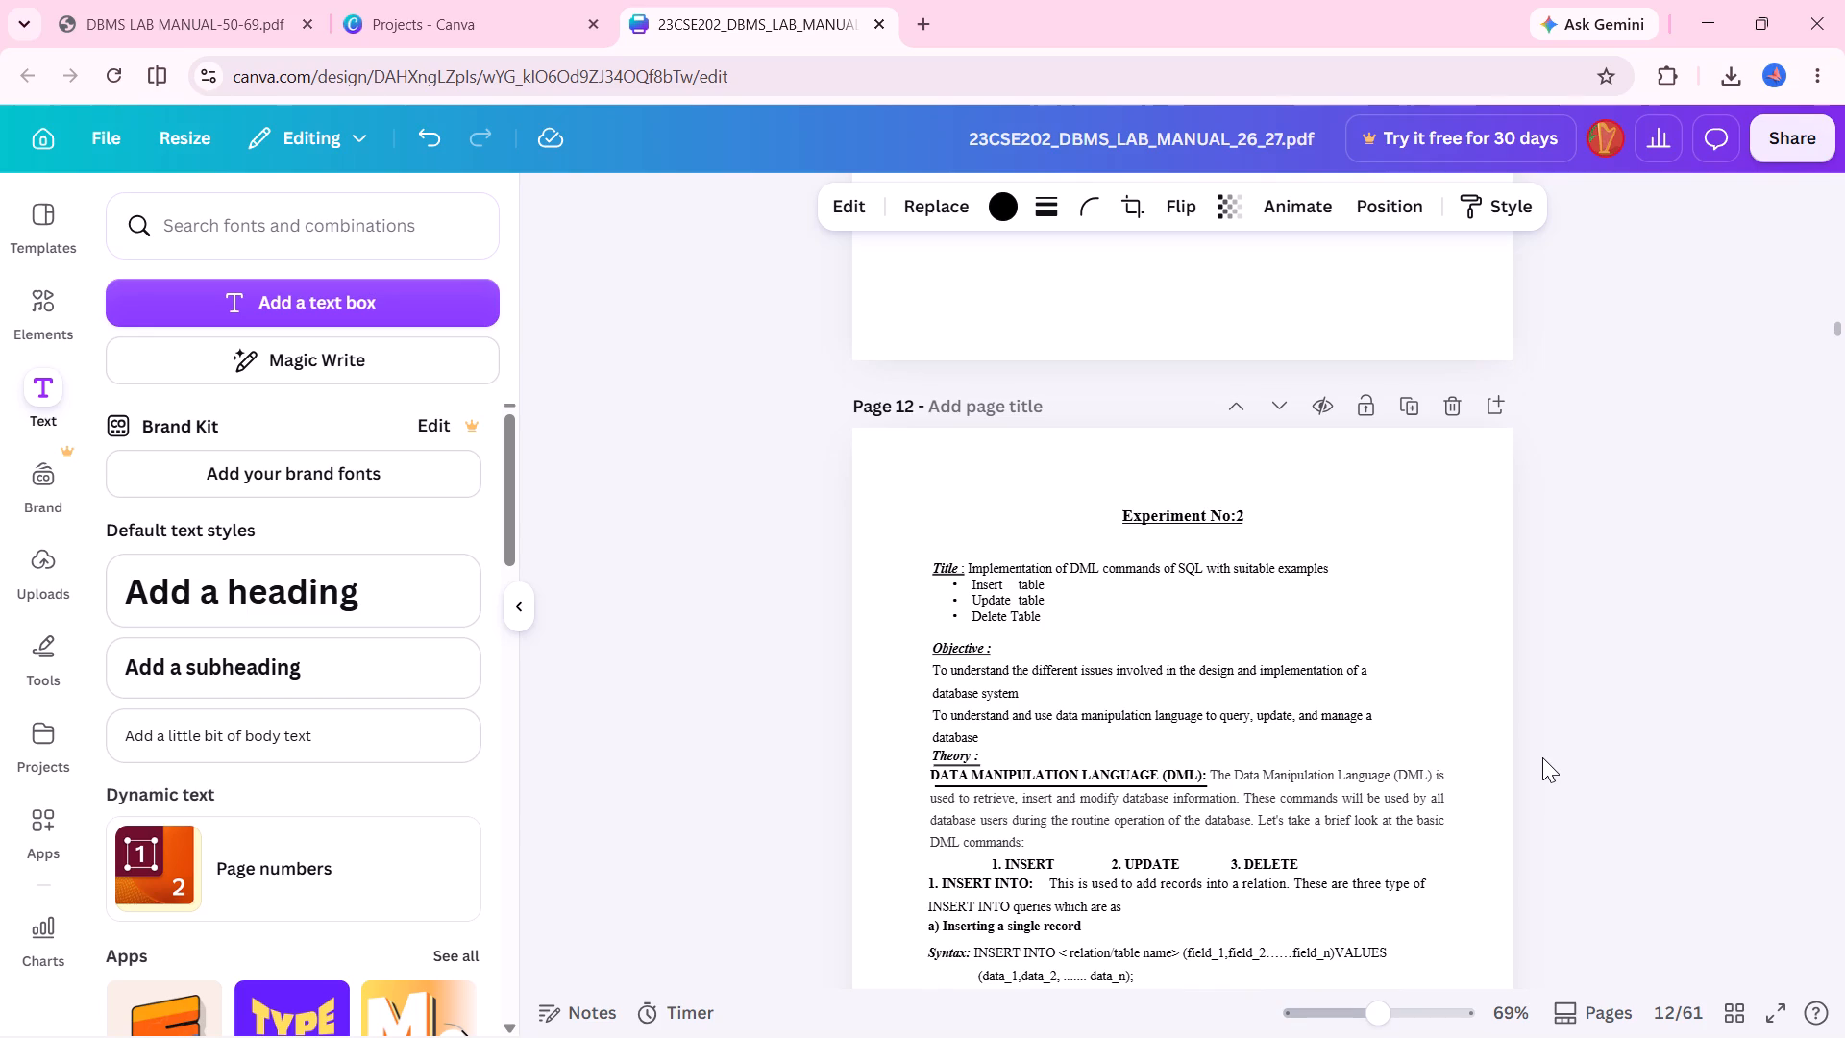
{"action": "scroll", "coordinate": [1542, 757], "scroll_direction": "down", "scroll_amount": 1}
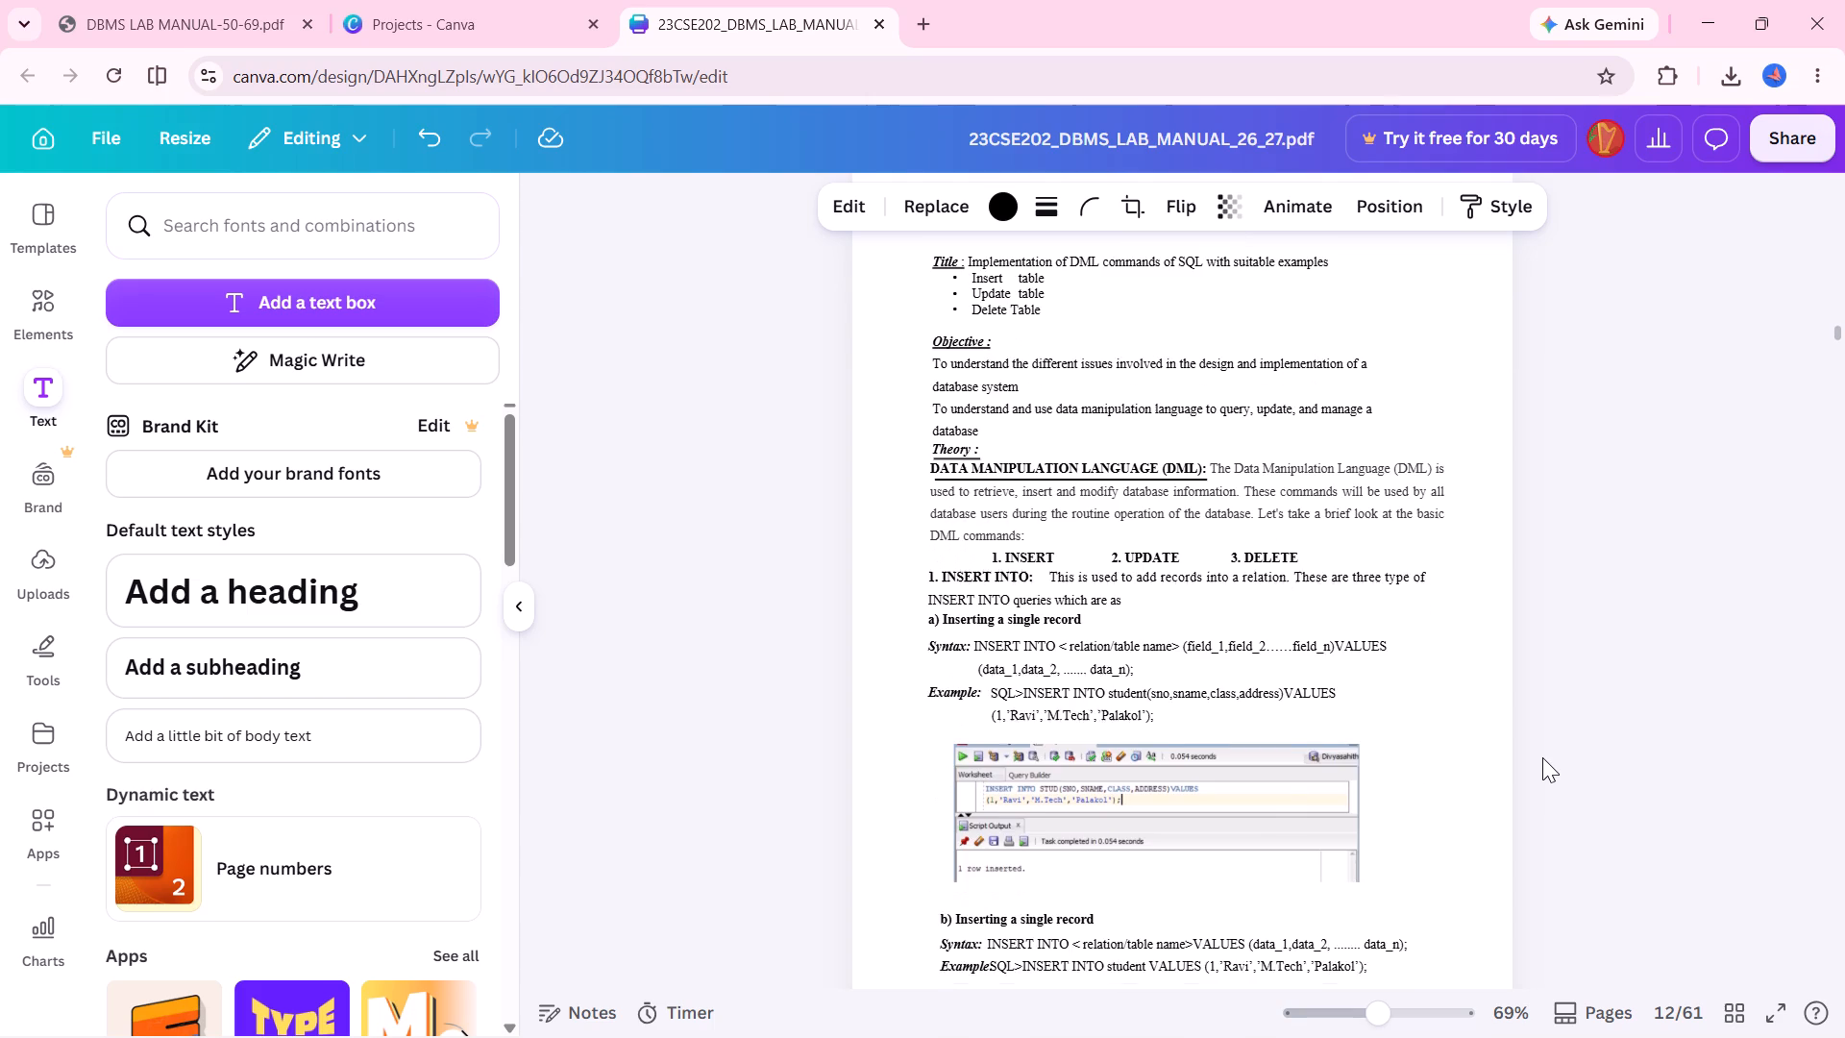
{"action": "scroll", "coordinate": [1542, 757], "scroll_direction": "down", "scroll_amount": 1}
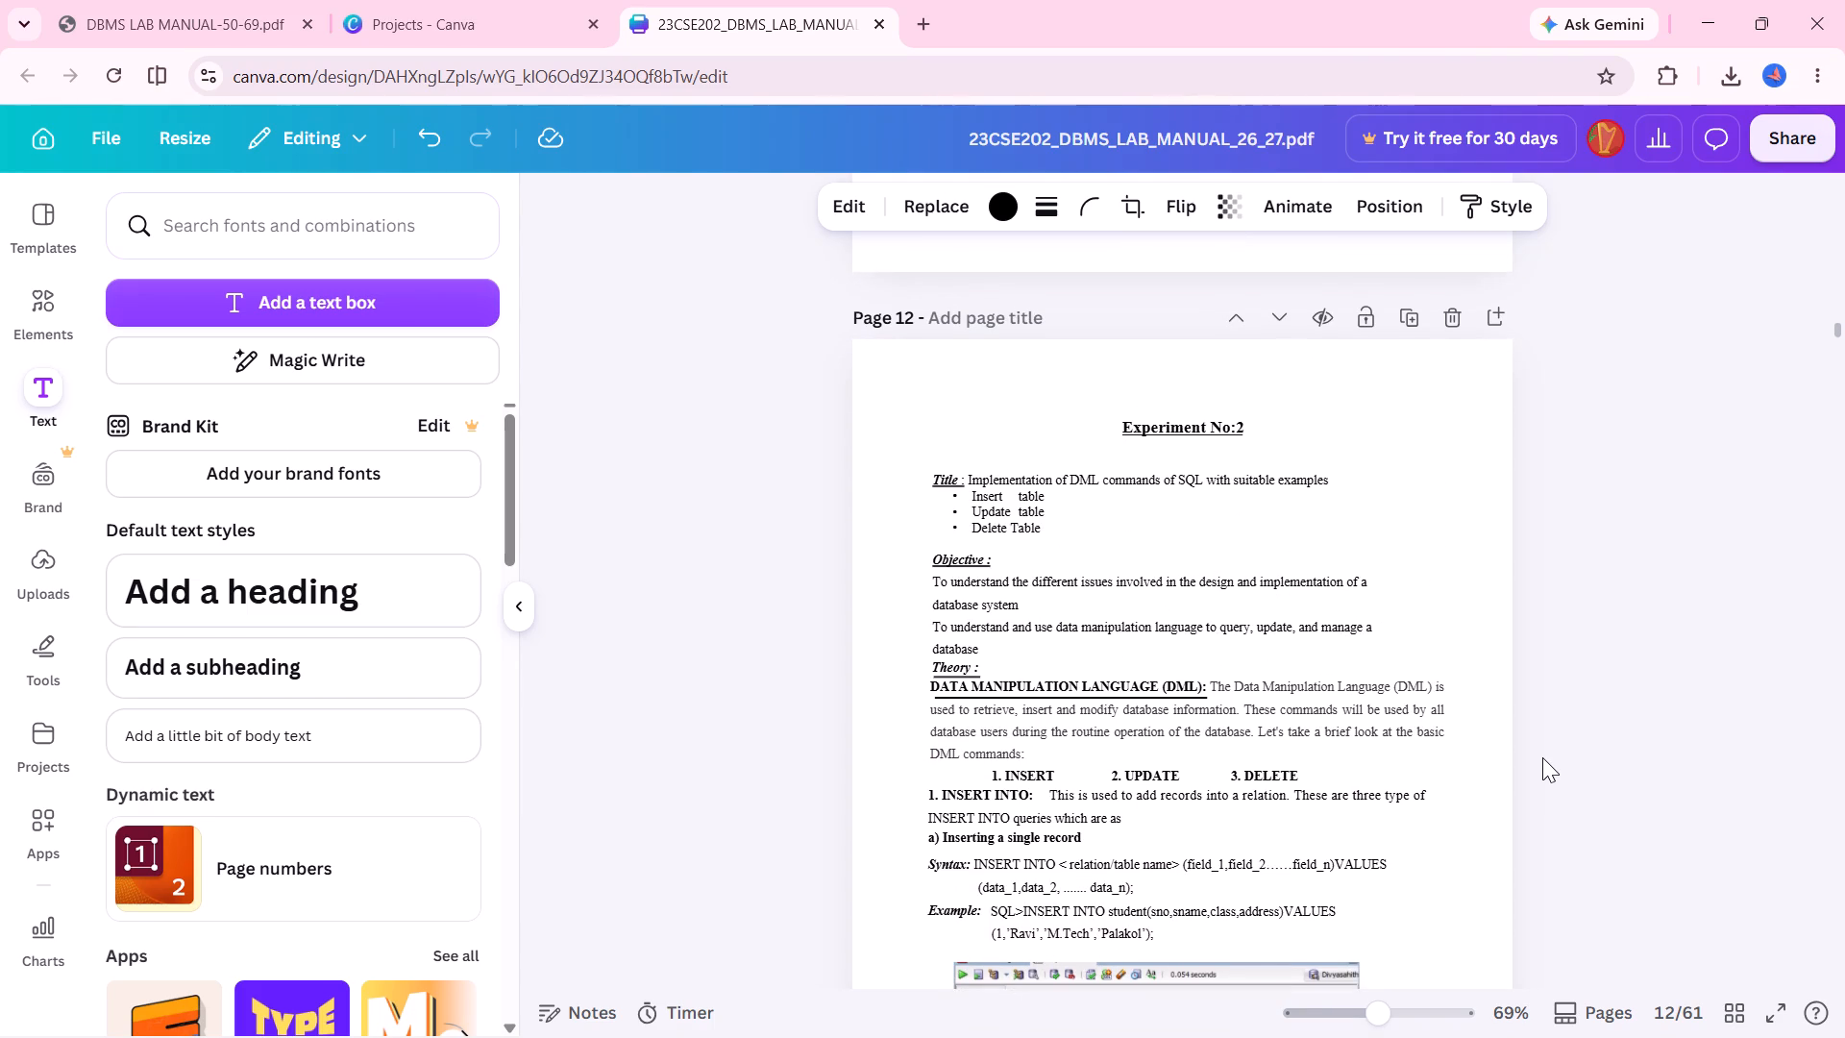
{"action": "scroll", "coordinate": [1542, 757], "scroll_direction": "down", "scroll_amount": 4}
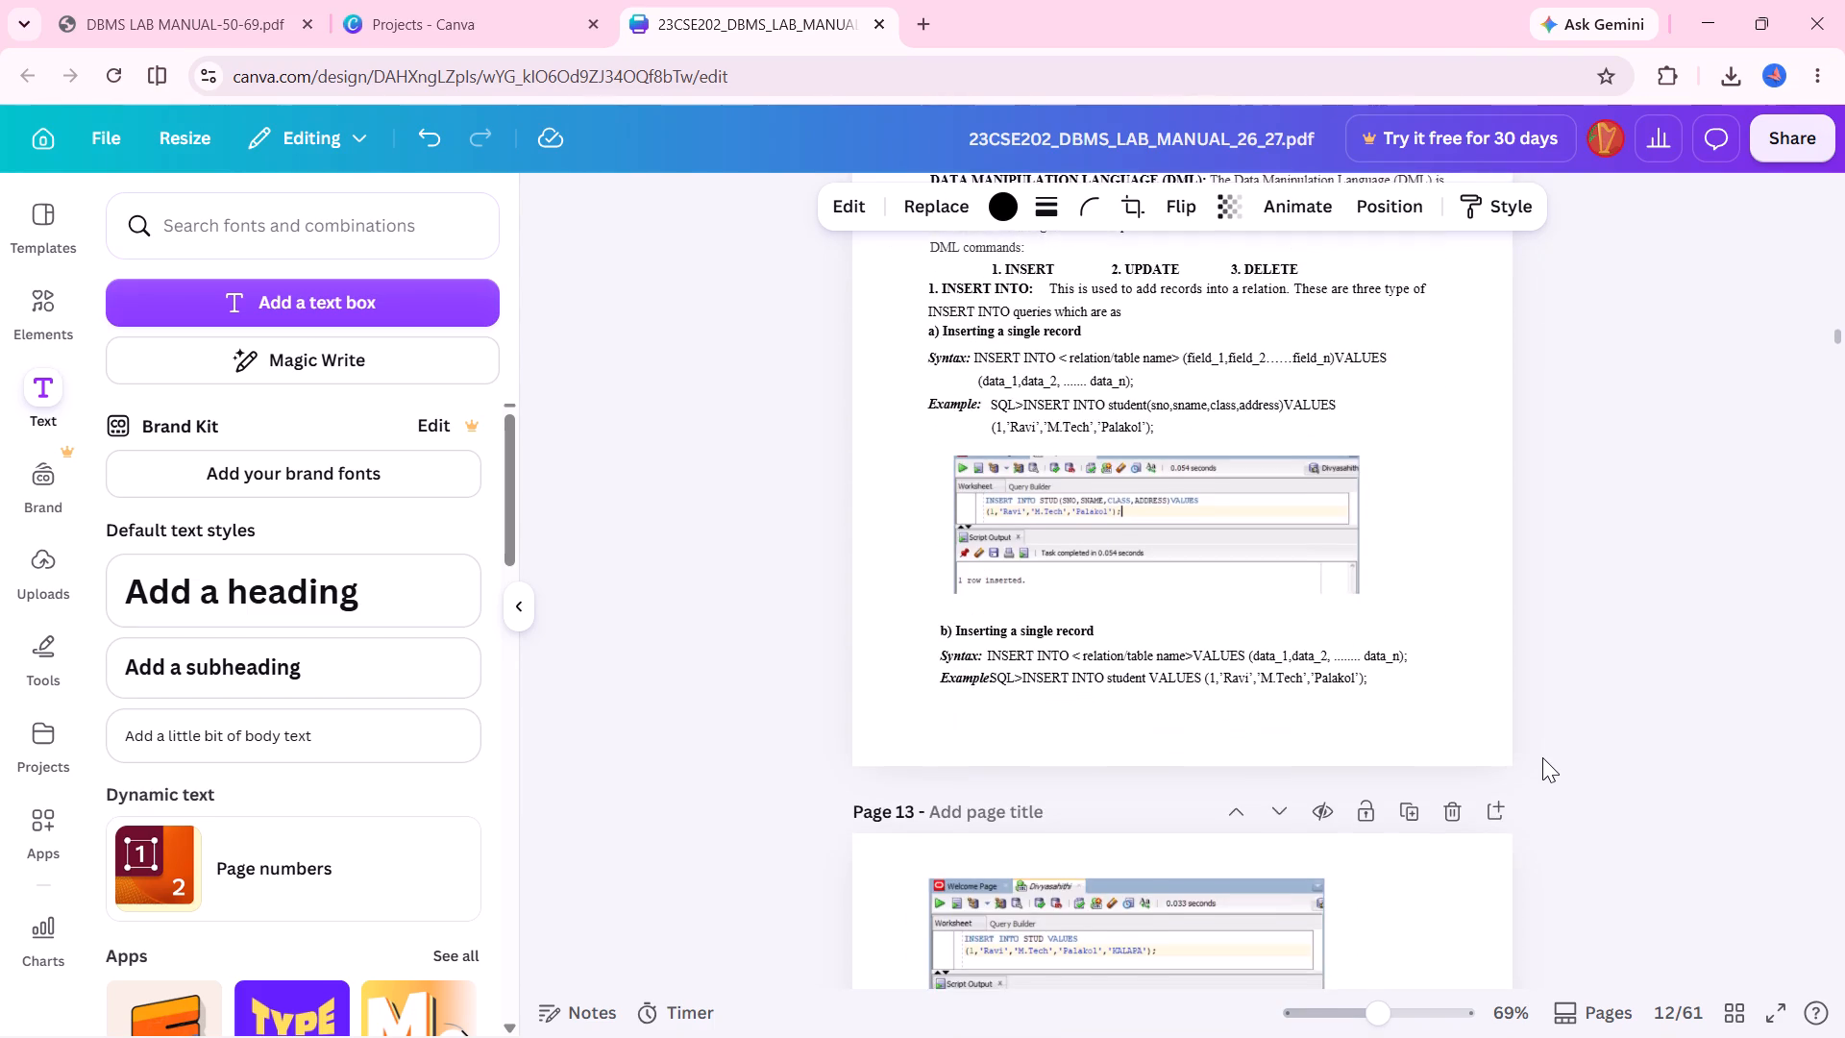
{"action": "scroll", "coordinate": [1542, 757], "scroll_direction": "down", "scroll_amount": 10}
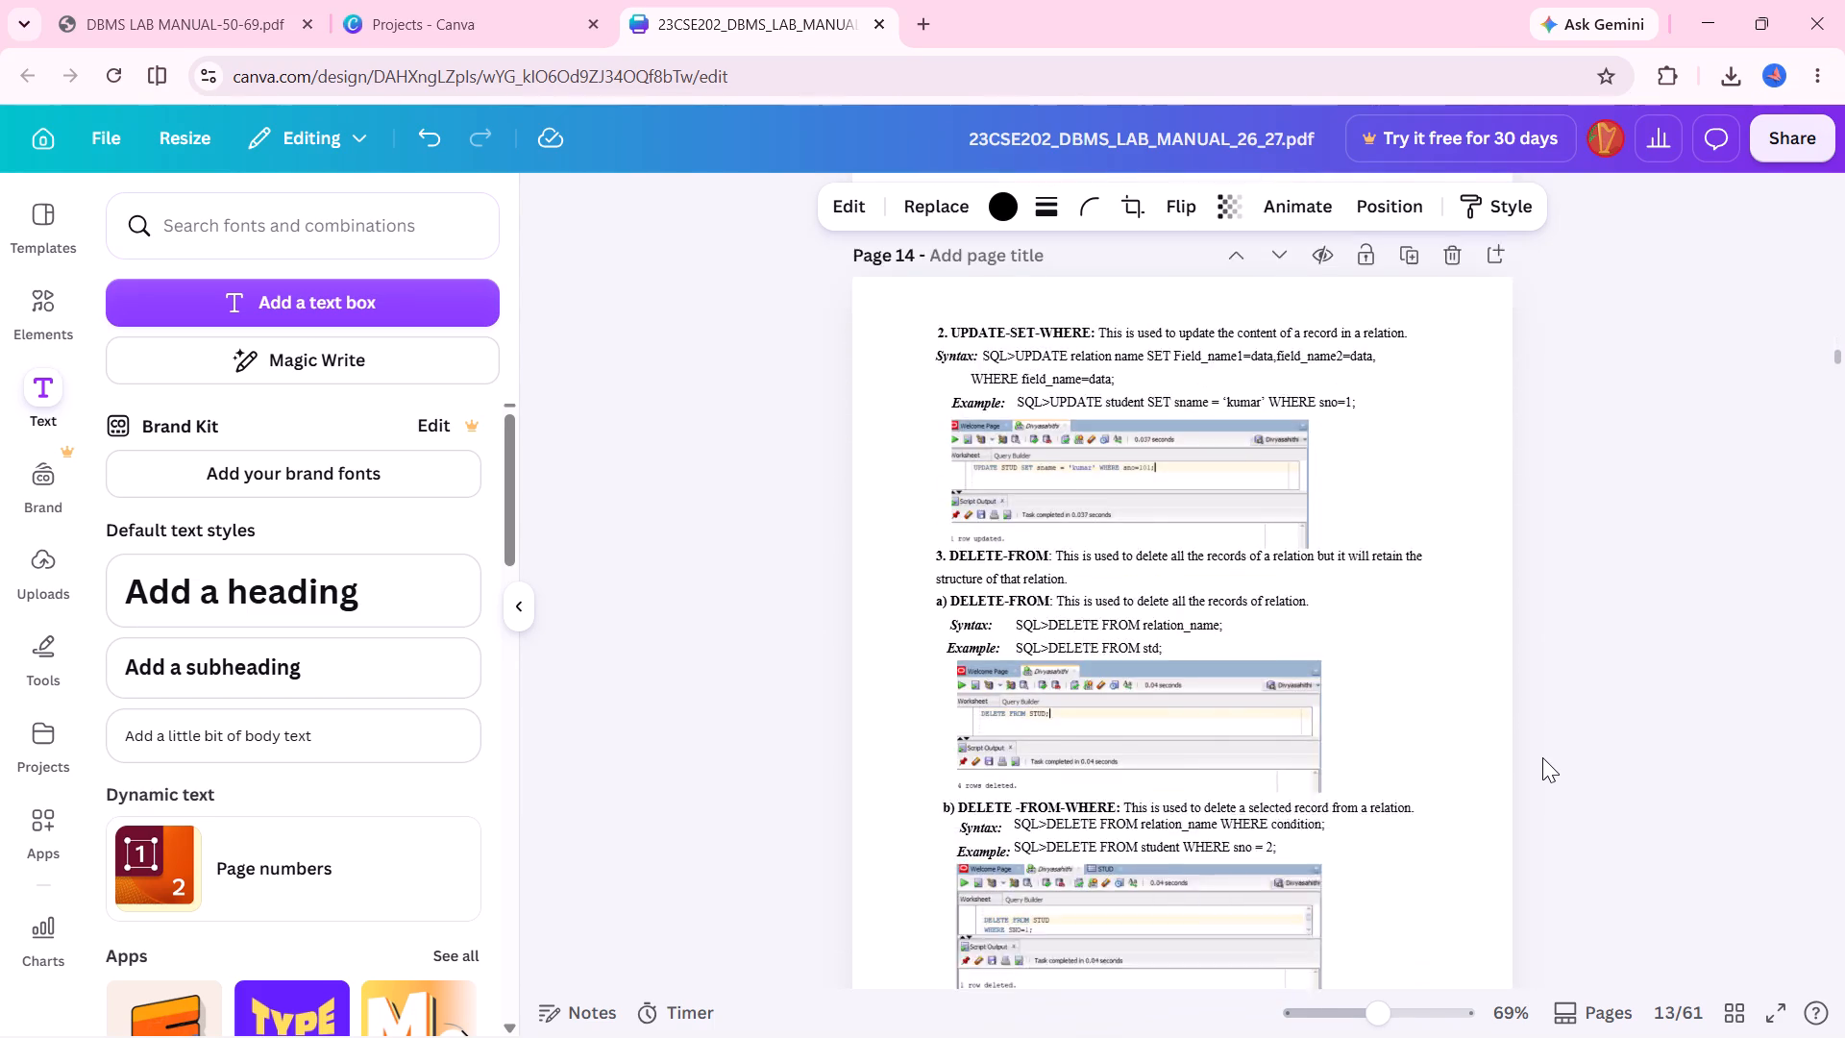
{"action": "scroll", "coordinate": [1542, 757], "scroll_direction": "down", "scroll_amount": 13}
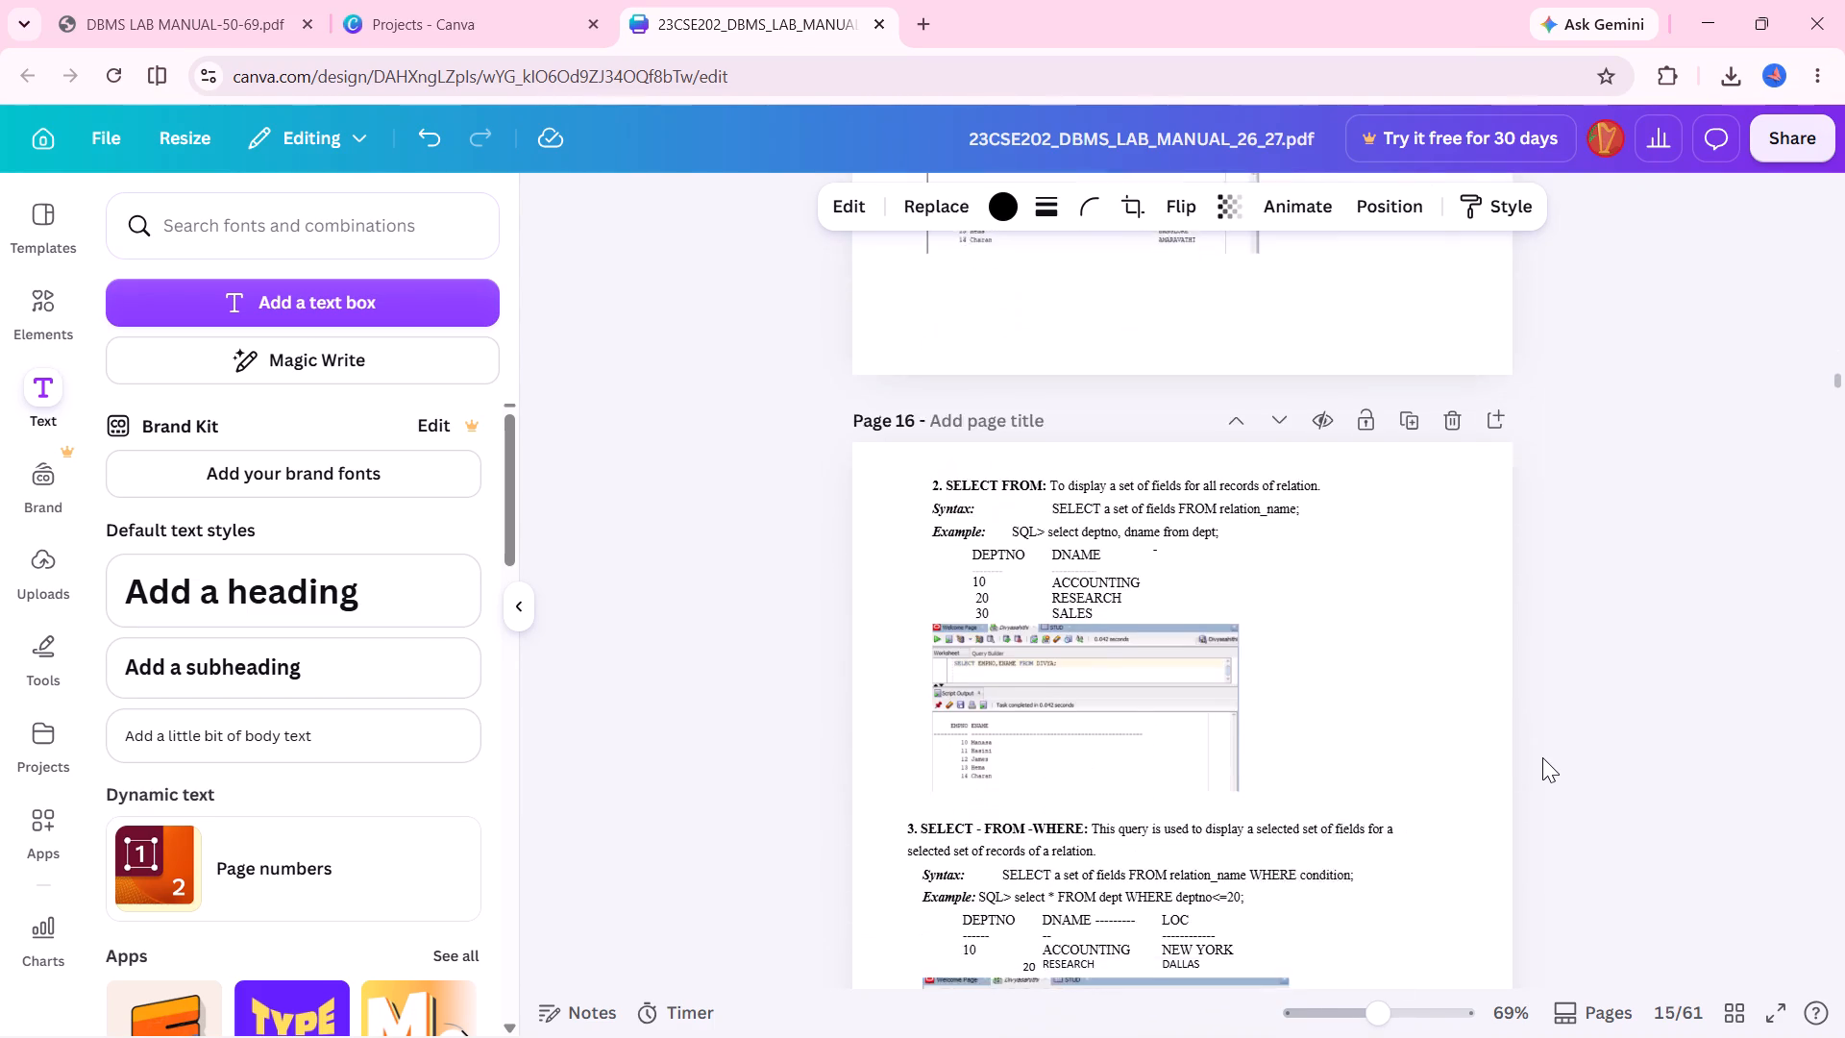
{"action": "scroll", "coordinate": [1542, 757], "scroll_direction": "down", "scroll_amount": 4}
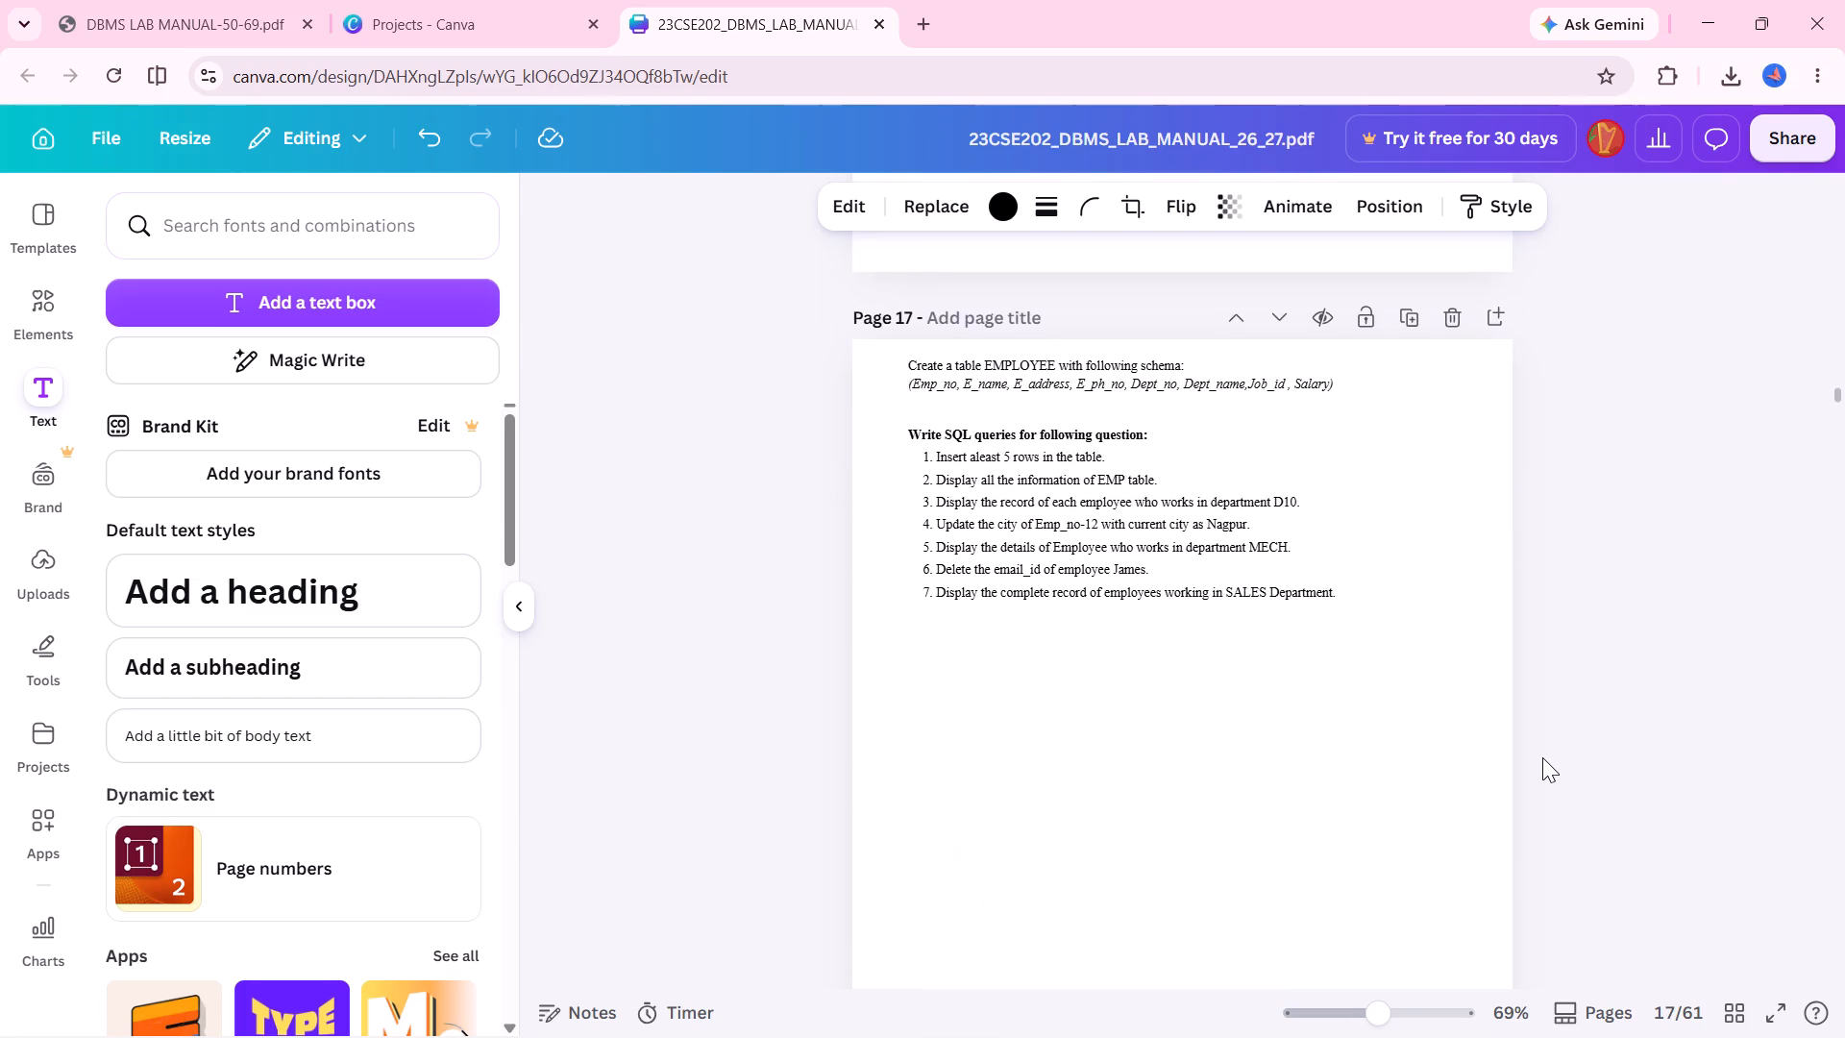
{"action": "scroll", "coordinate": [1542, 757], "scroll_direction": "down", "scroll_amount": 3}
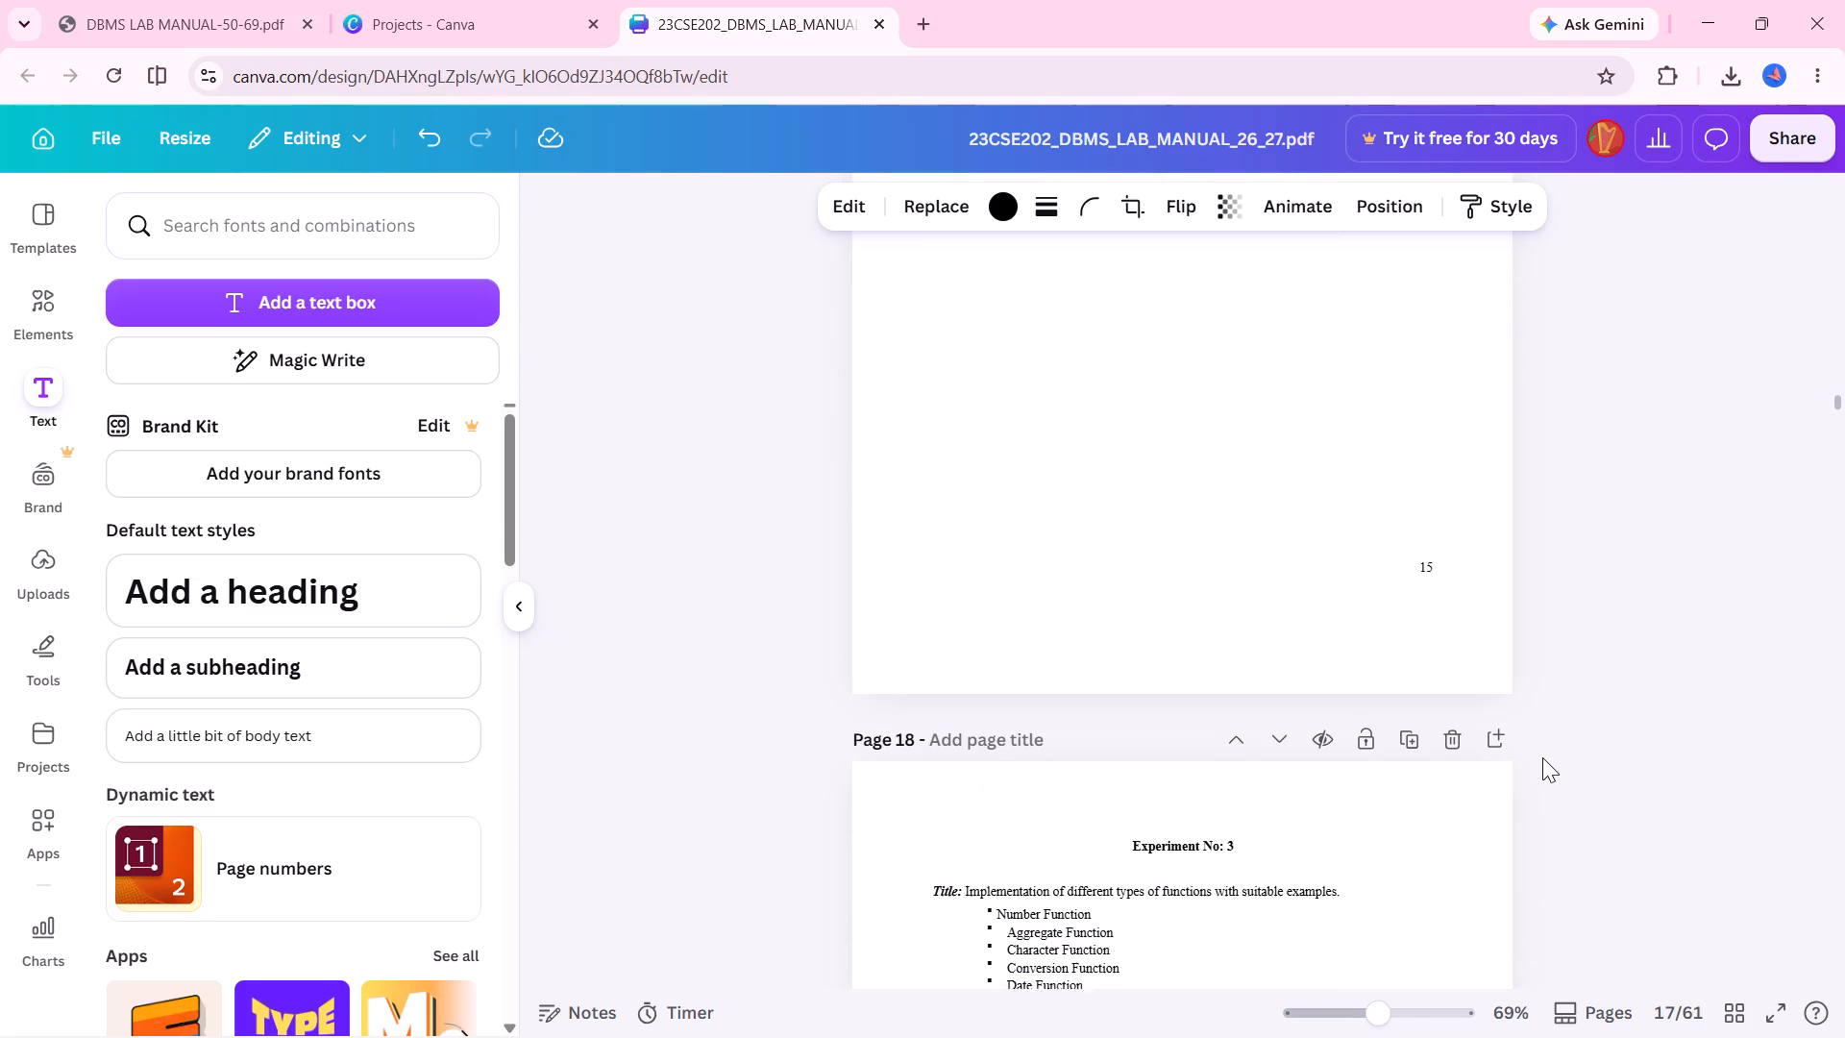
{"action": "scroll", "coordinate": [1542, 757], "scroll_direction": "down", "scroll_amount": 1}
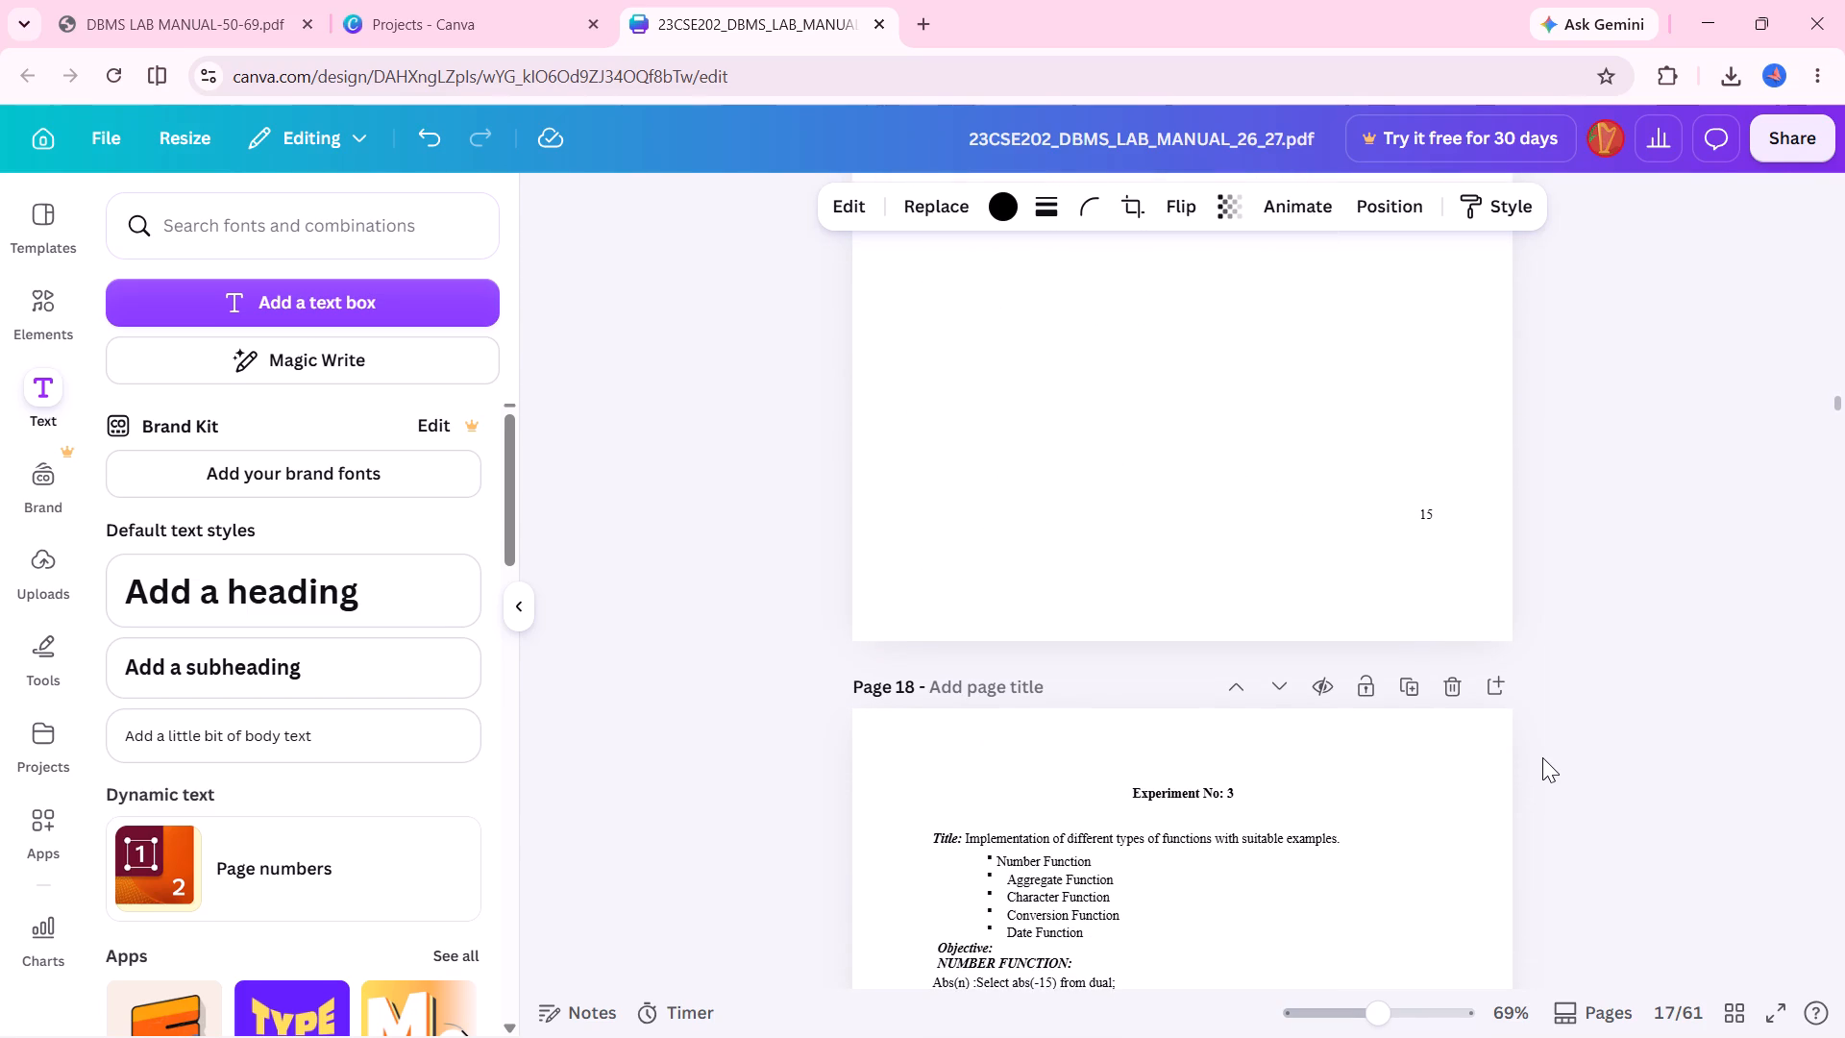
Look through the pages of Experiment 3 to check which page numbers it covers.
{"action": "scroll", "coordinate": [1542, 757], "scroll_direction": "down", "scroll_amount": 13}
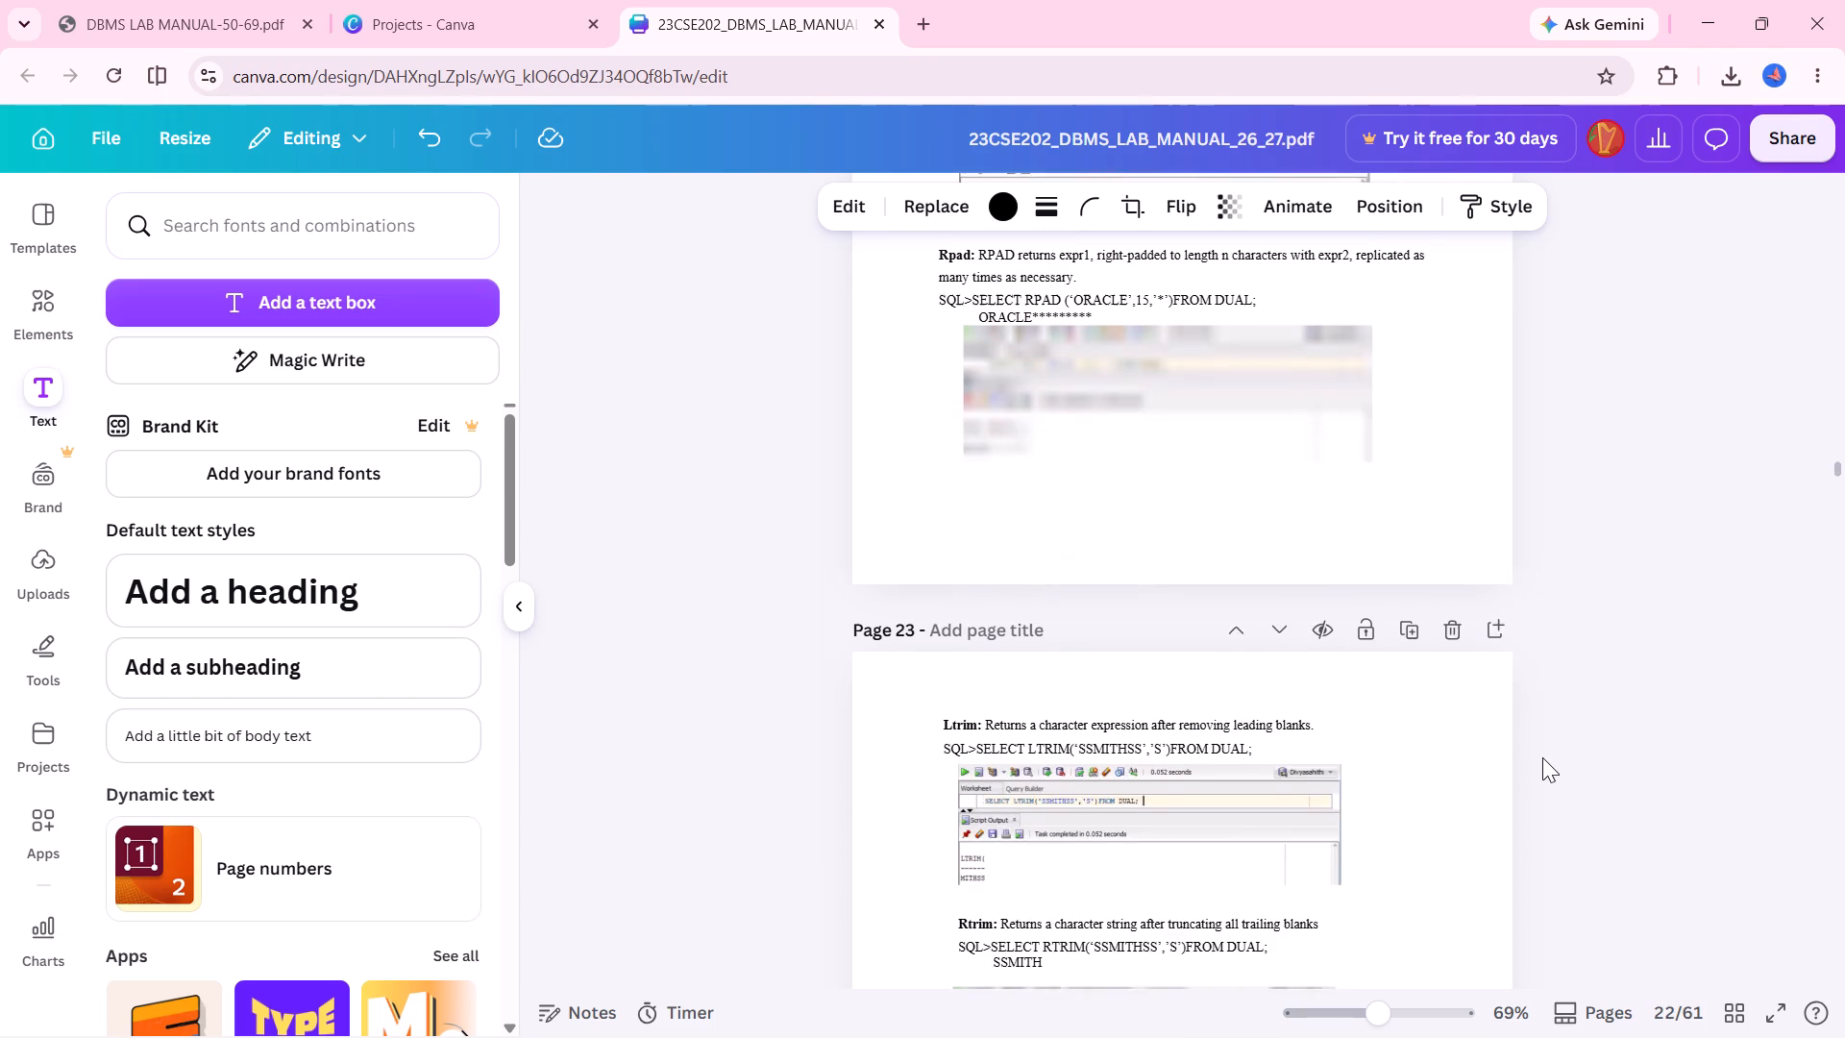
{"action": "scroll", "coordinate": [1542, 757], "scroll_direction": "down", "scroll_amount": 8}
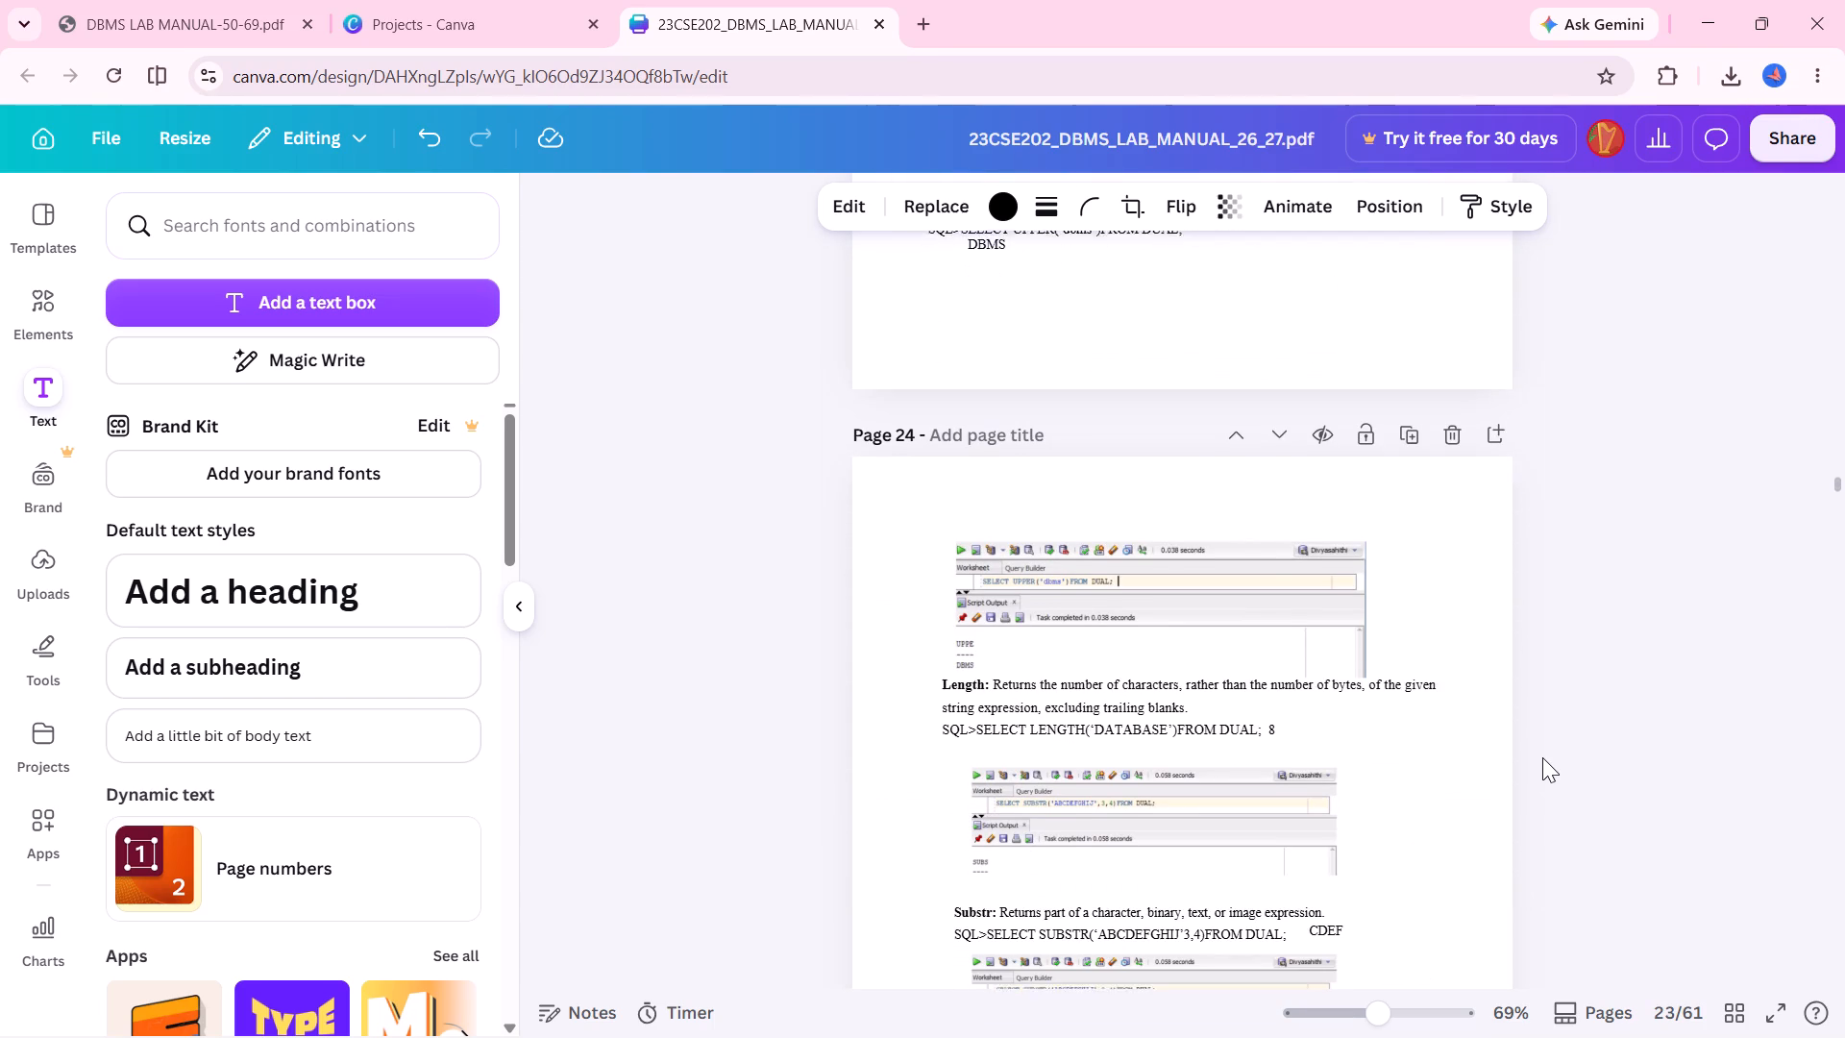
{"action": "scroll", "coordinate": [1542, 757], "scroll_direction": "down", "scroll_amount": 1}
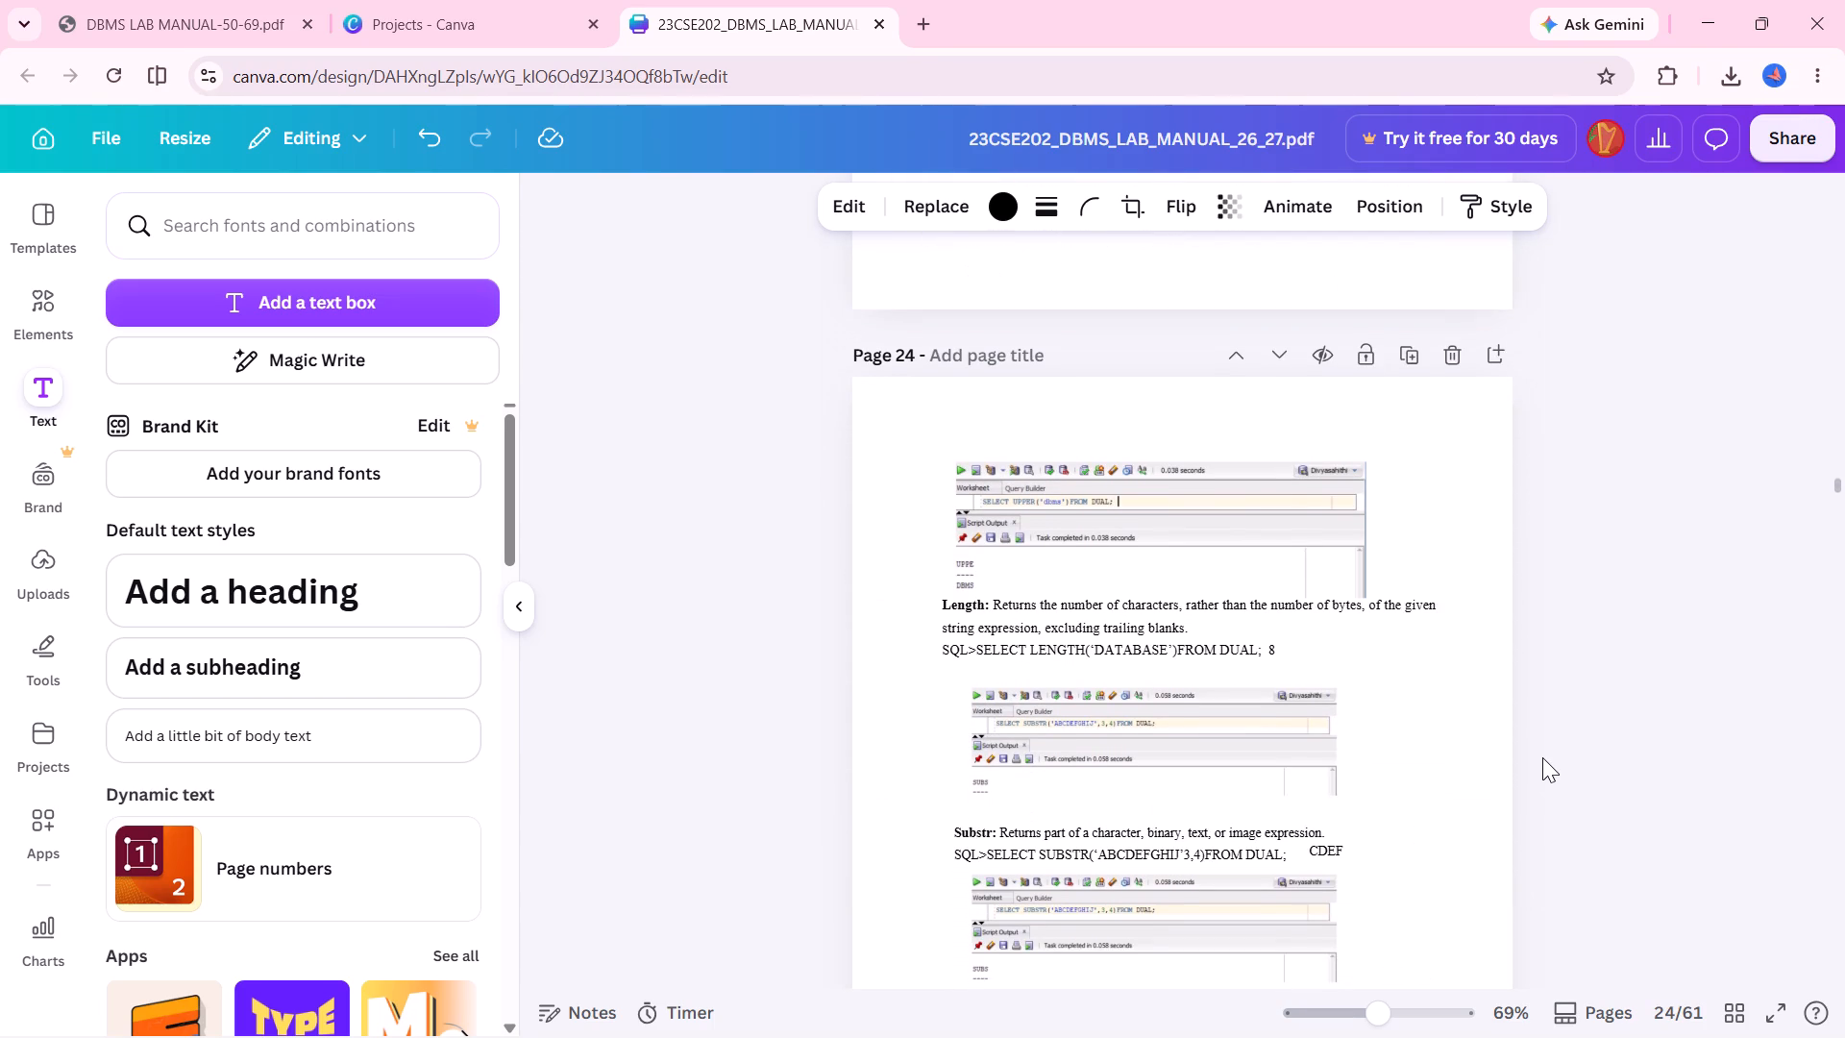
{"action": "scroll", "coordinate": [1542, 757], "scroll_direction": "down", "scroll_amount": 6}
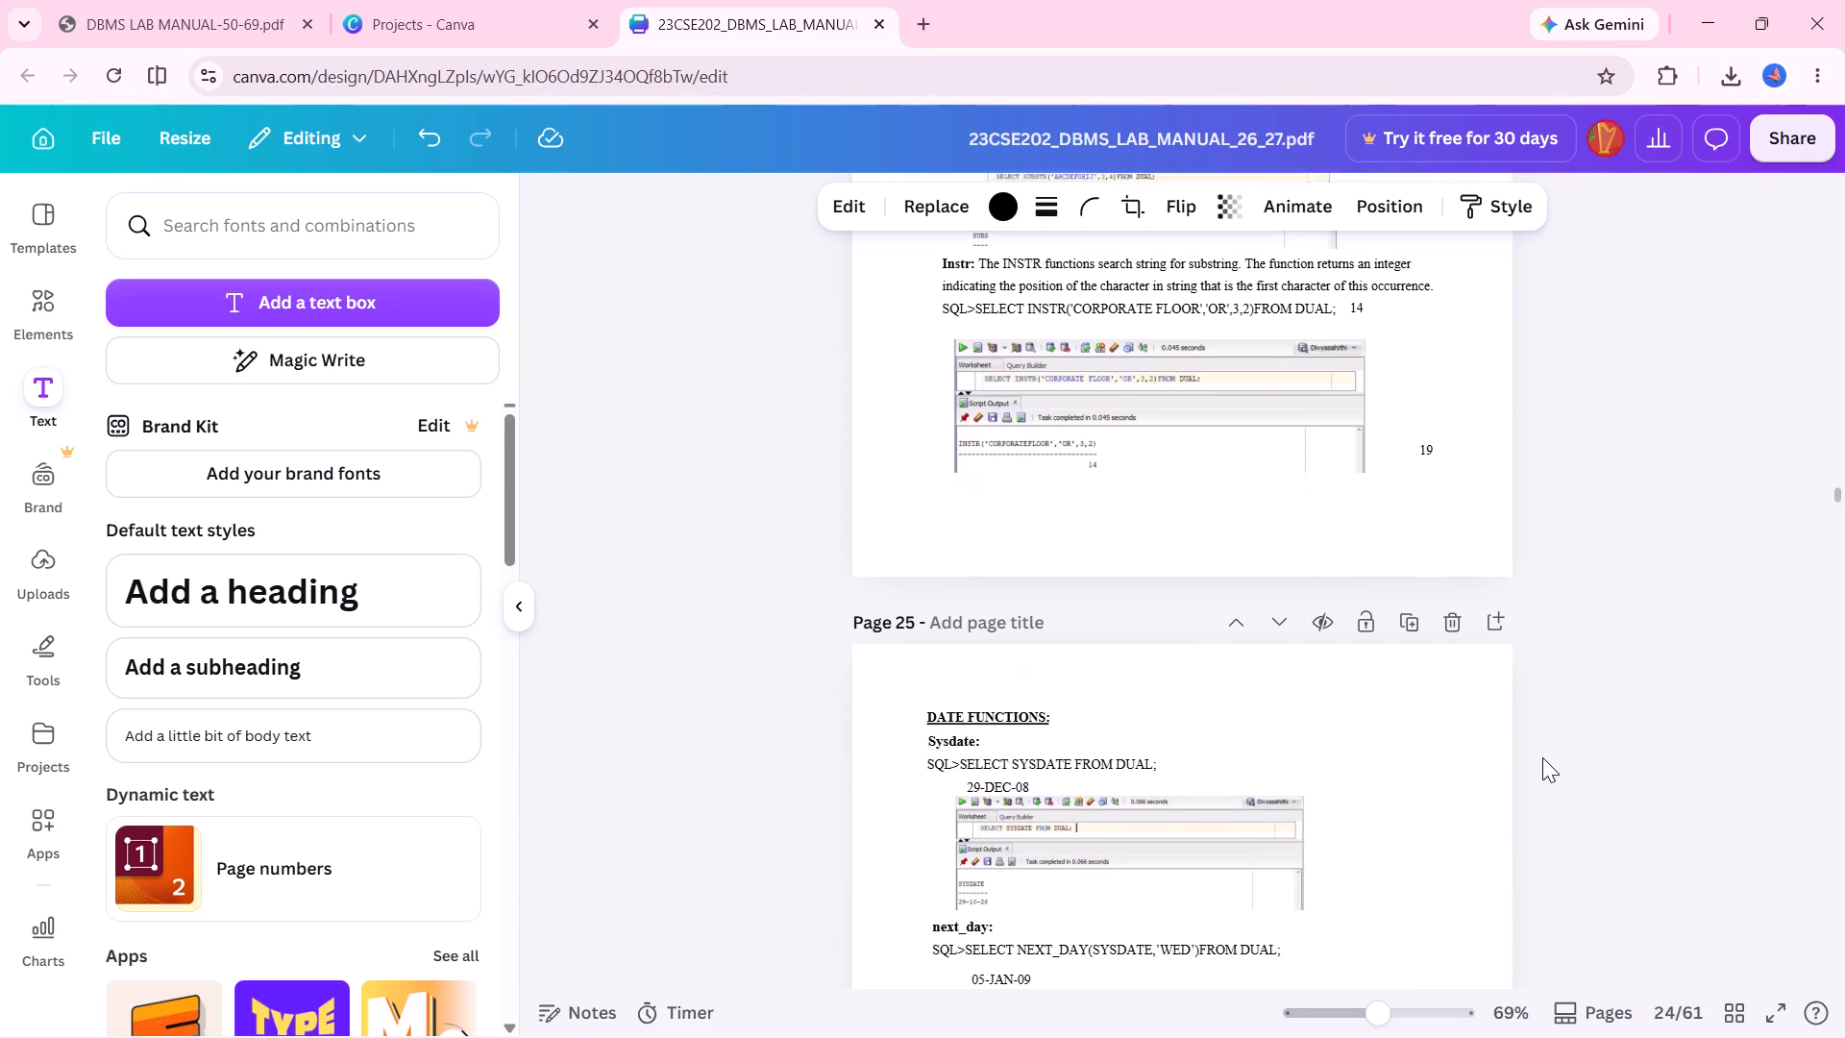
{"action": "scroll", "coordinate": [1542, 757], "scroll_direction": "down", "scroll_amount": 10}
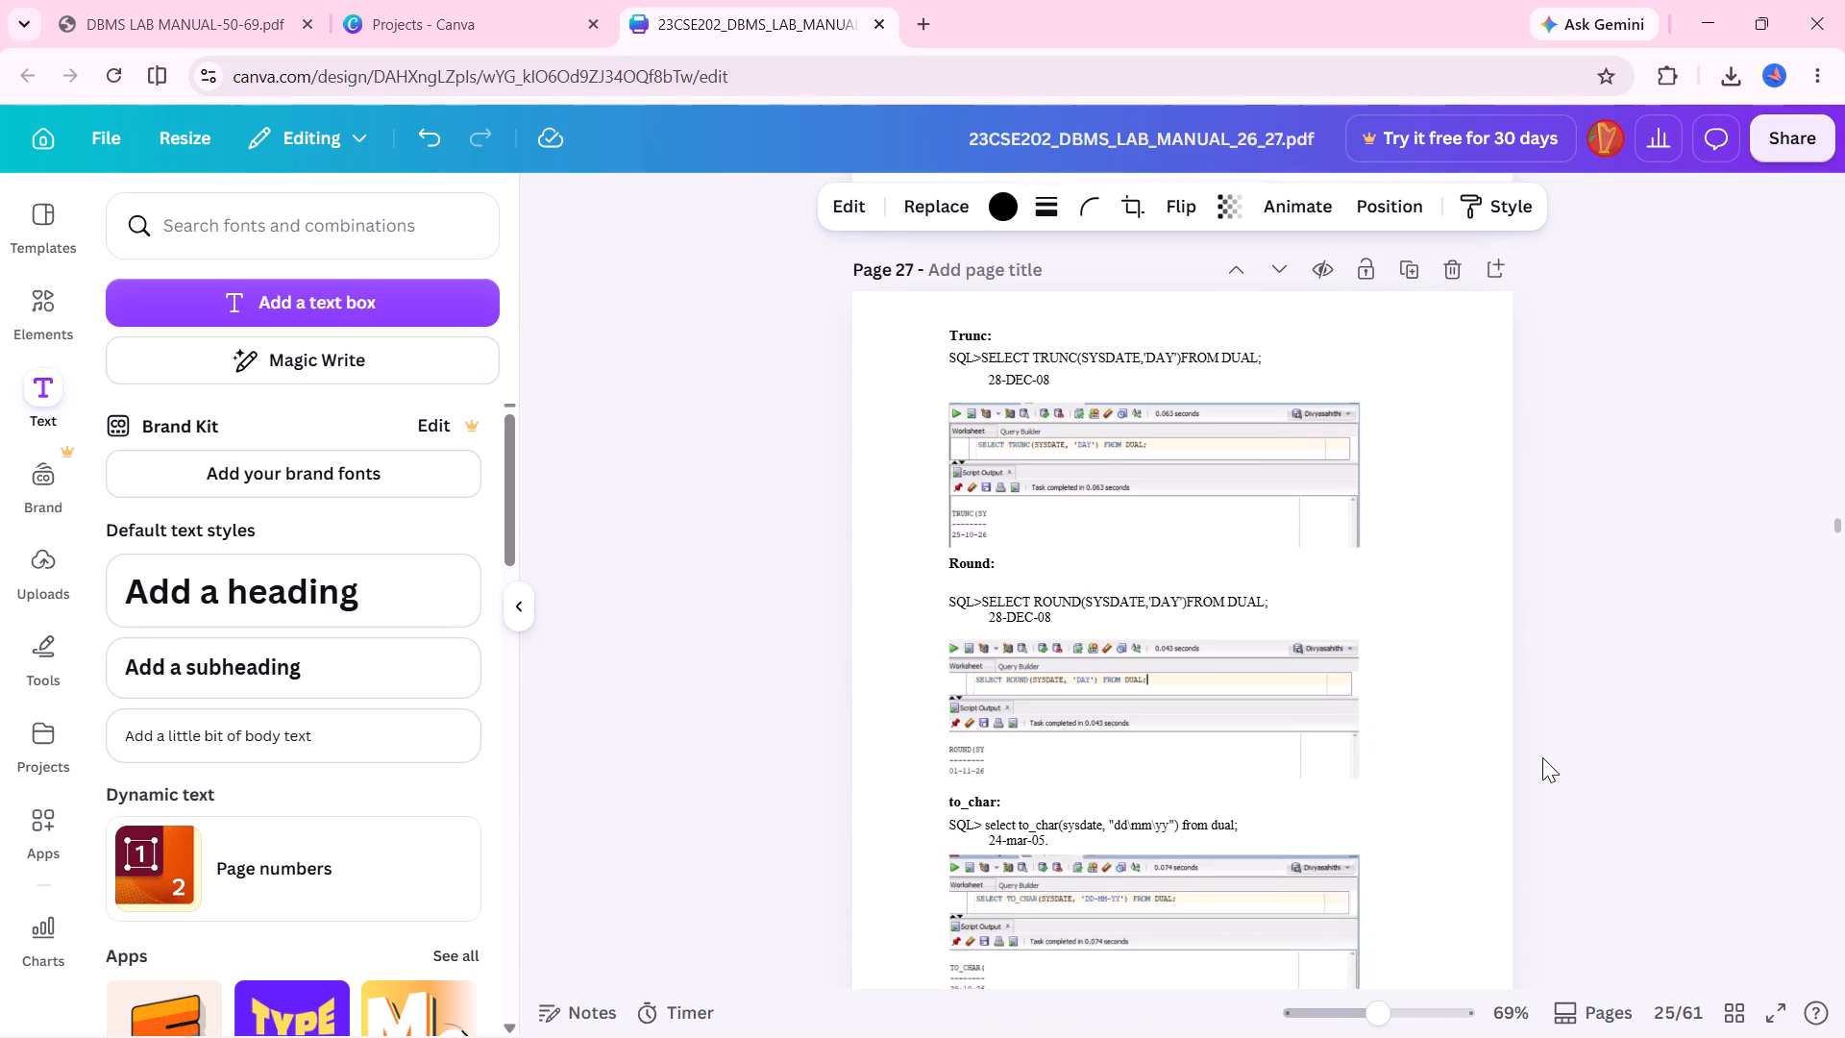
{"action": "scroll", "coordinate": [1542, 757], "scroll_direction": "down", "scroll_amount": 6}
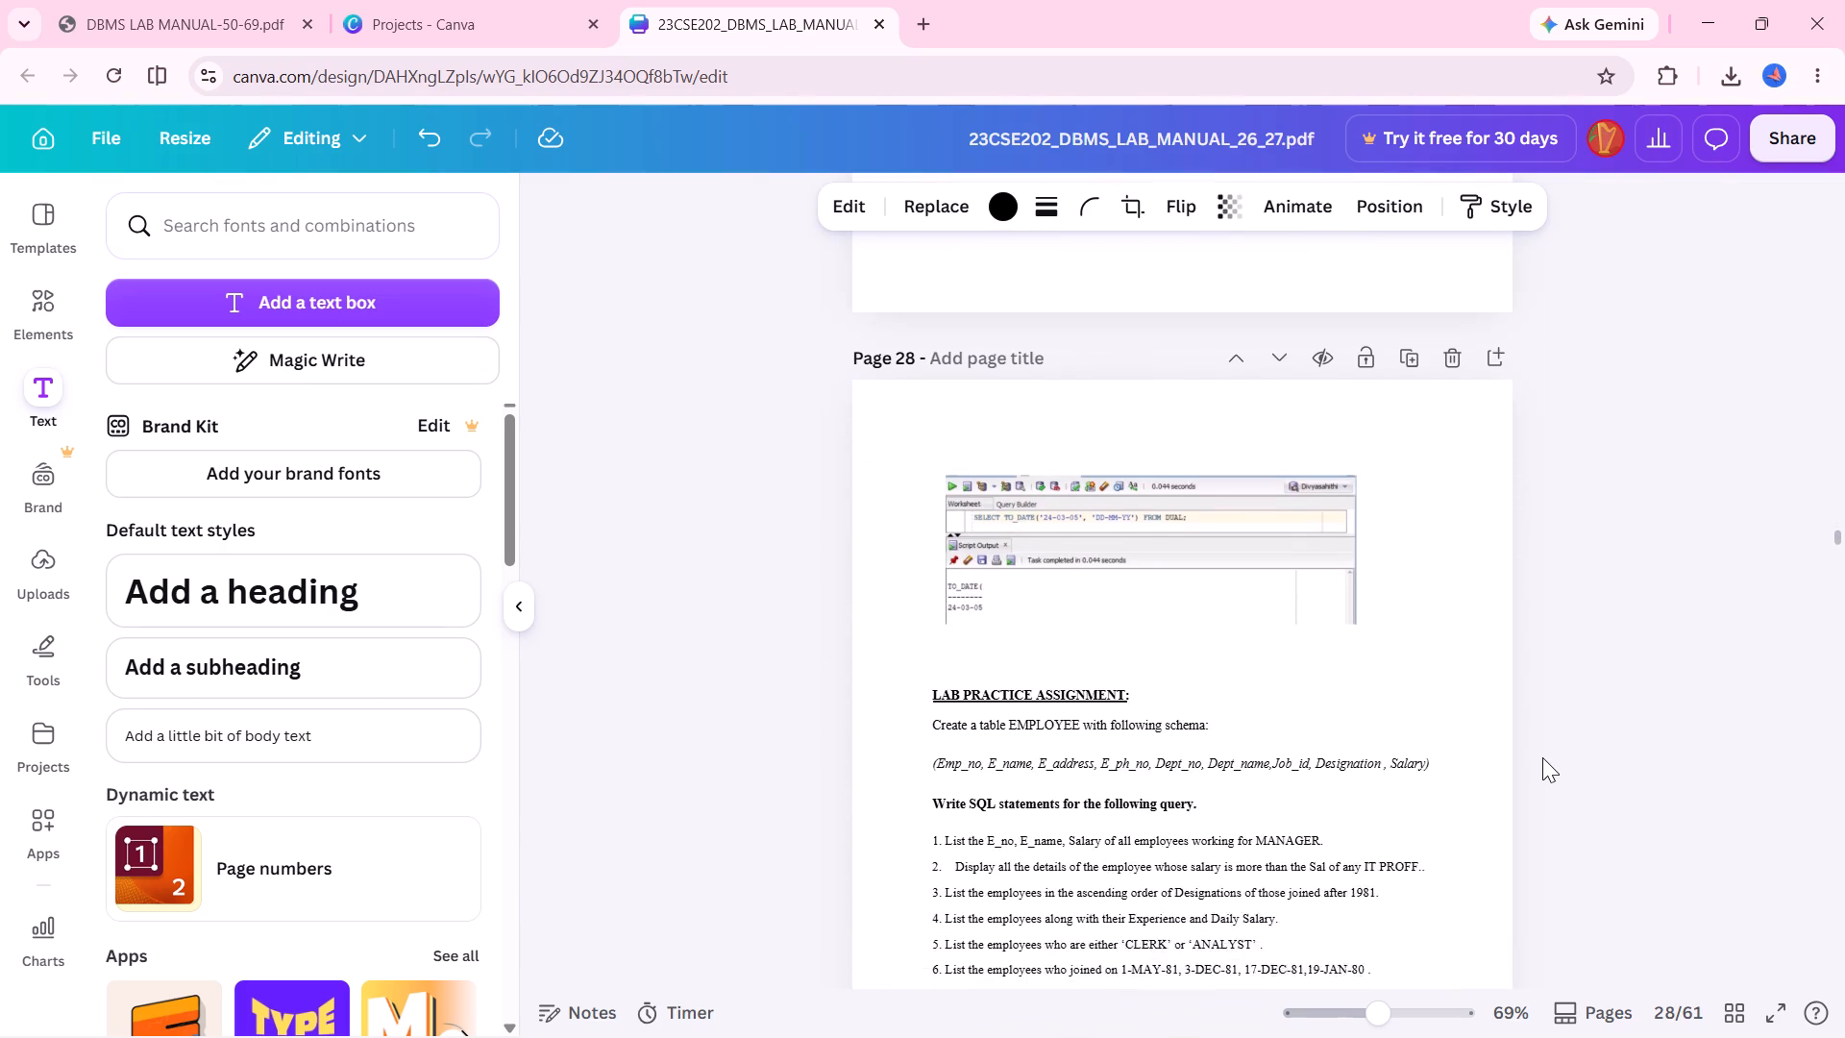
{"action": "scroll", "coordinate": [1542, 757], "scroll_direction": "down", "scroll_amount": 4}
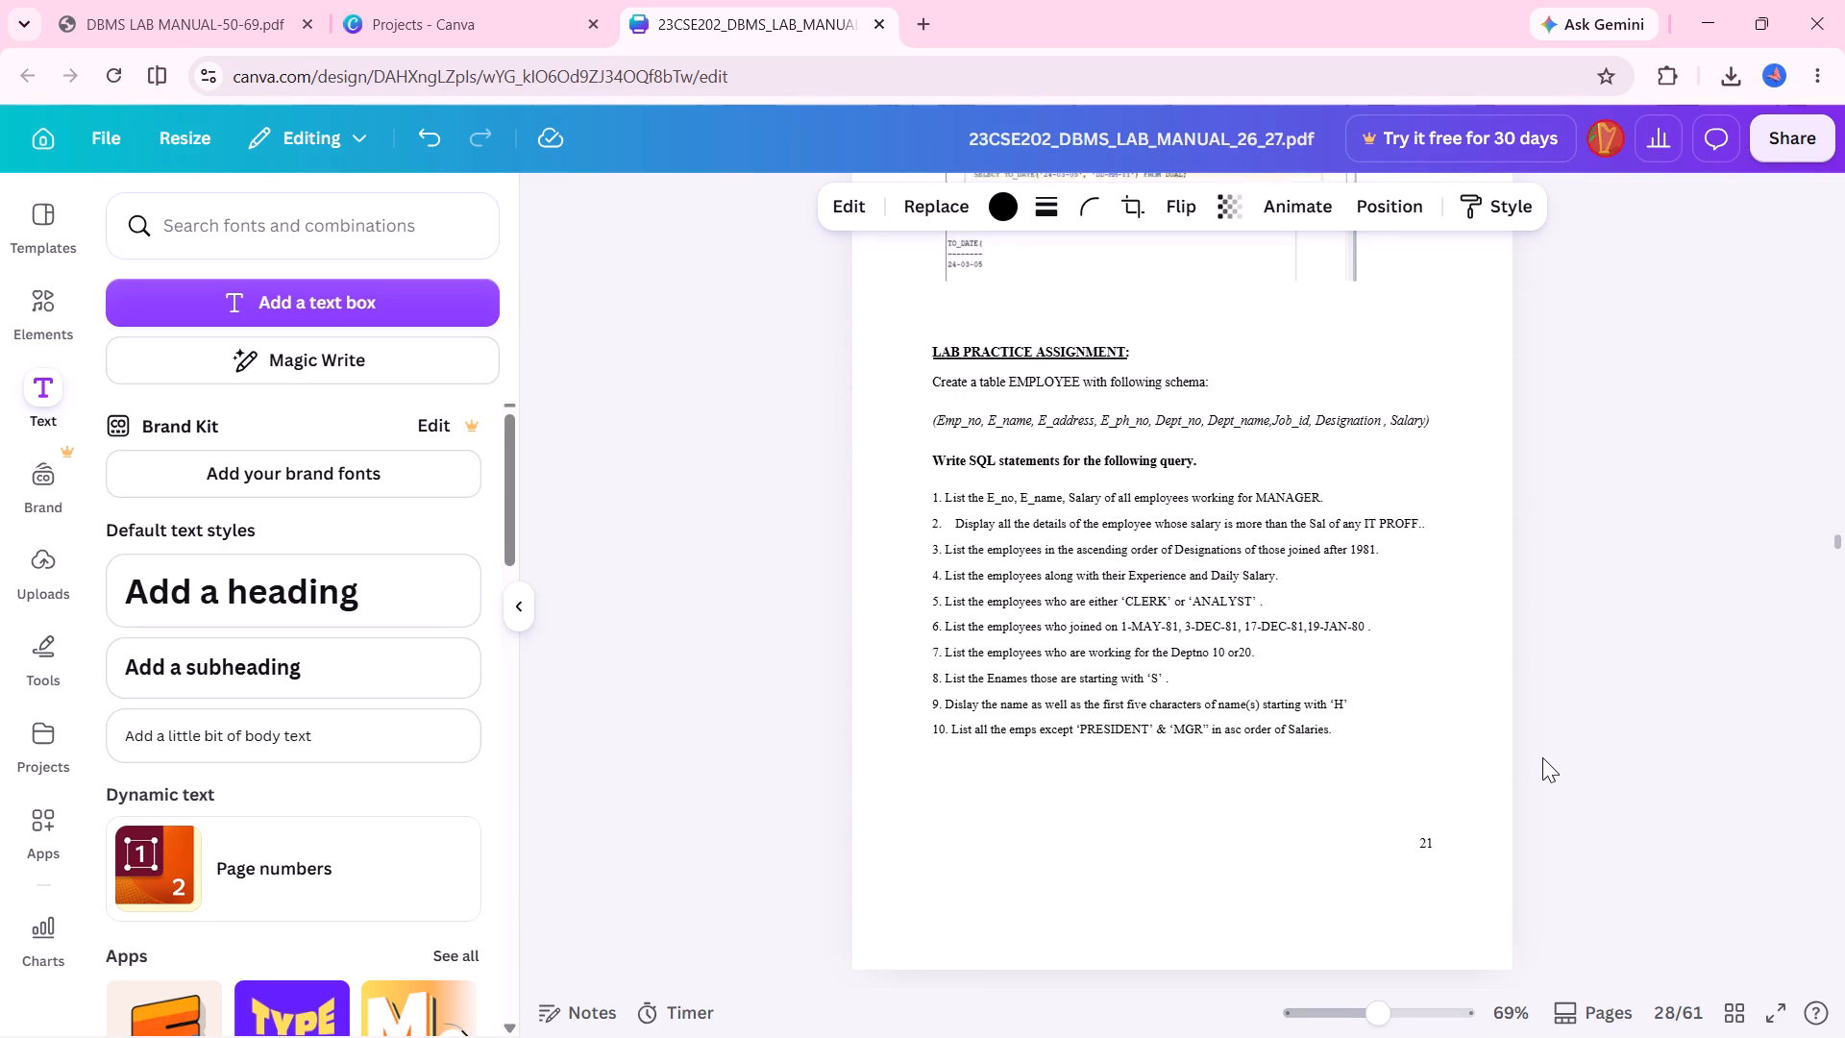
{"action": "scroll", "coordinate": [1542, 757], "scroll_direction": "down", "scroll_amount": 5}
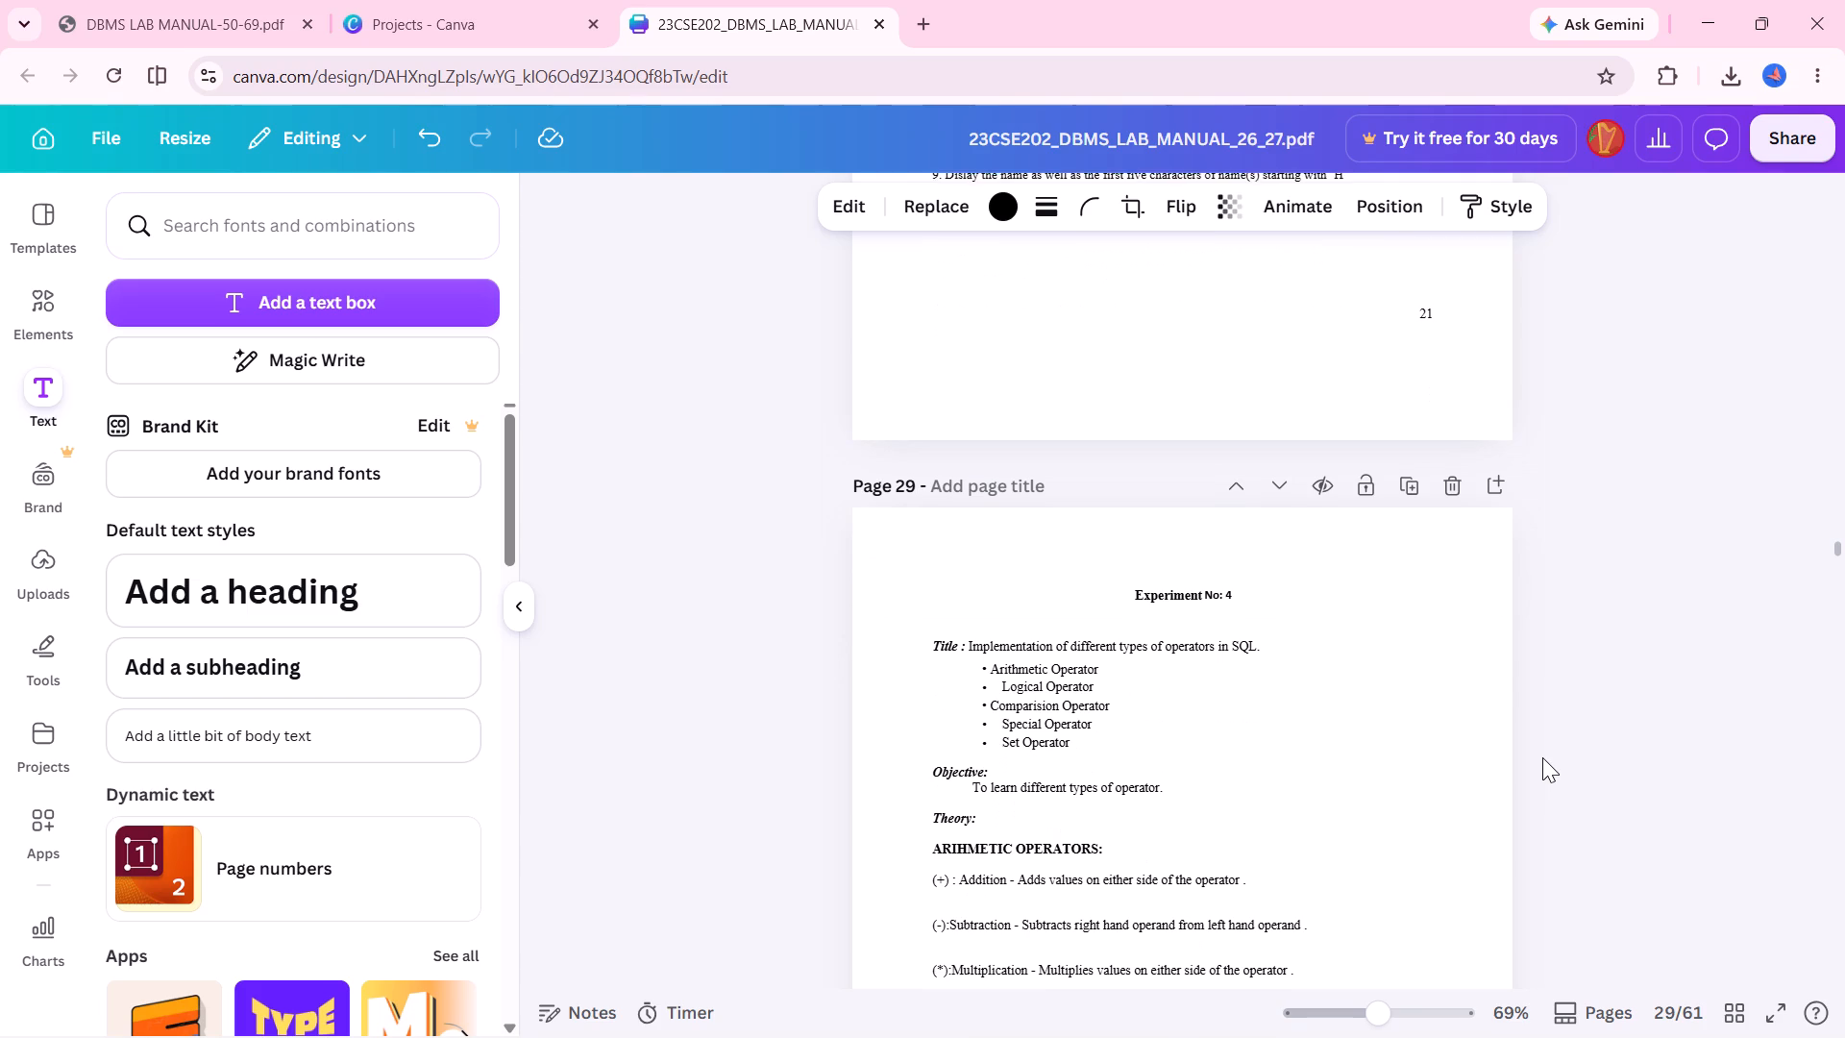
Look through the pages of Experiment 4 up to the start of Experiment 5 to check which page numbers it covers.
{"action": "scroll", "coordinate": [1542, 757], "scroll_direction": "down", "scroll_amount": 1}
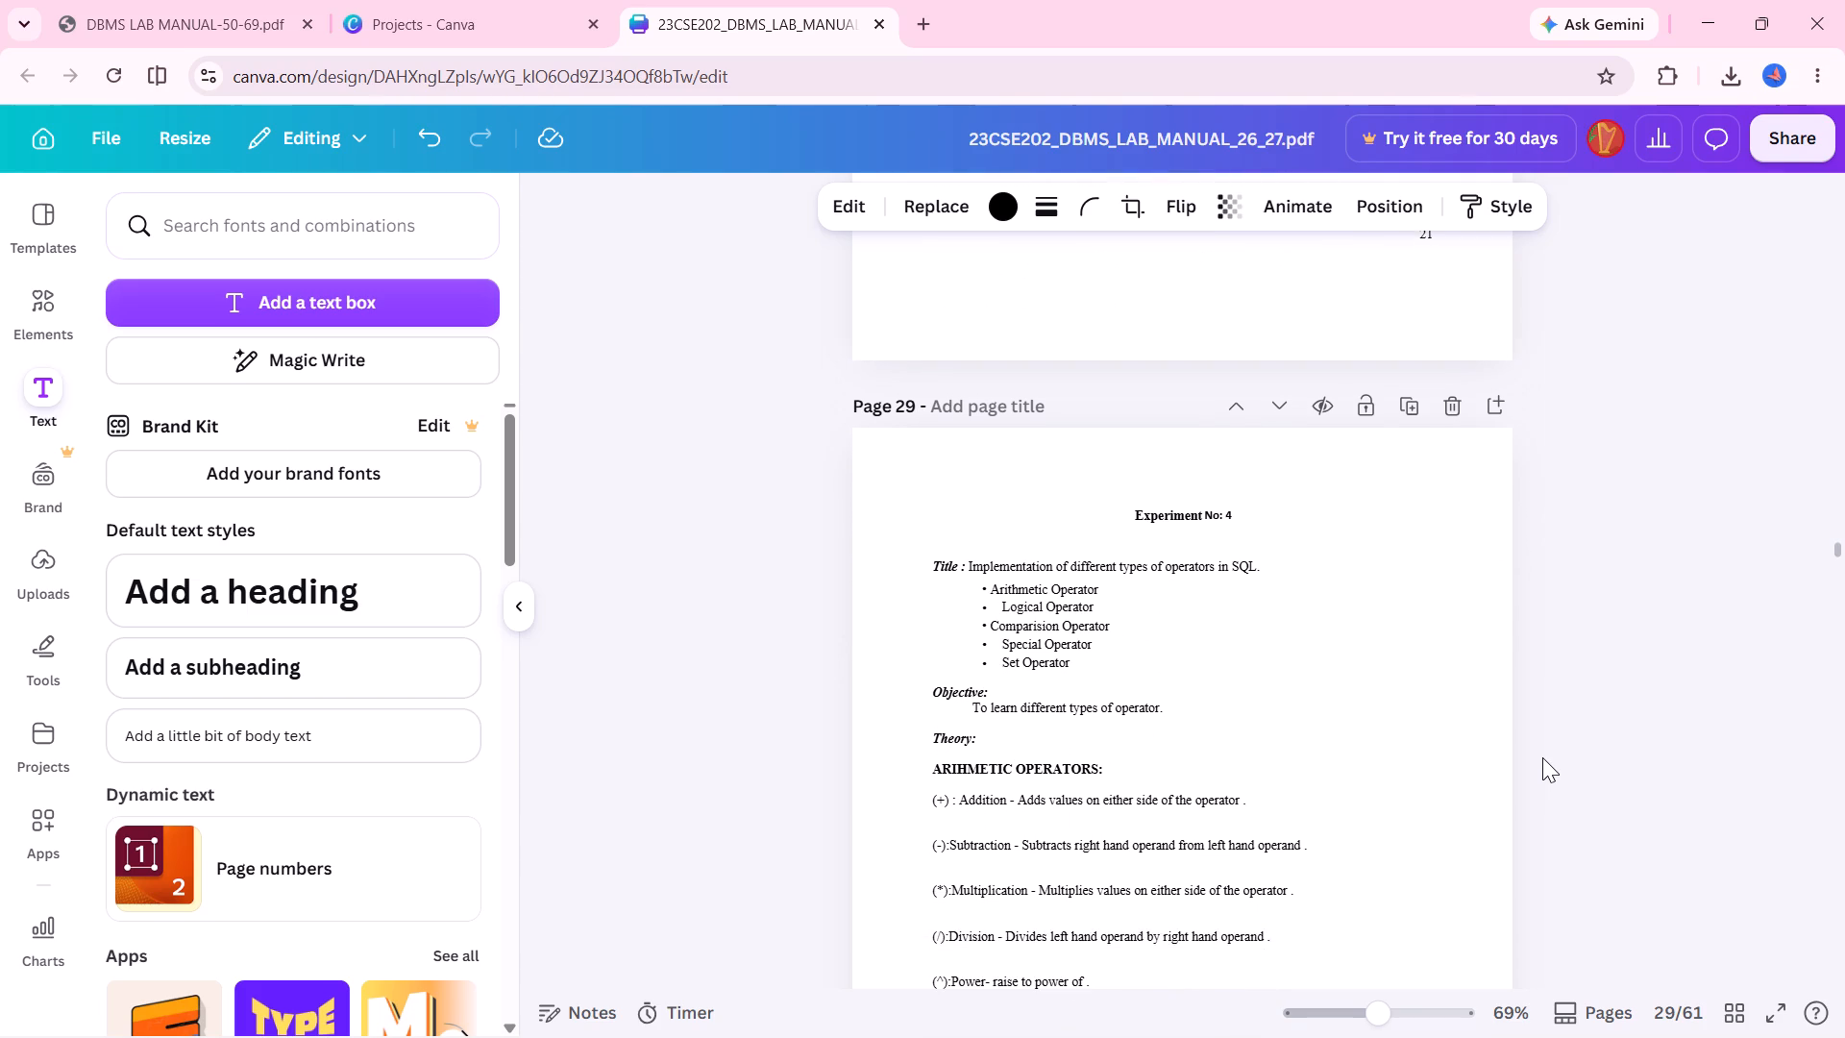
{"action": "scroll", "coordinate": [1542, 757], "scroll_direction": "down", "scroll_amount": 2}
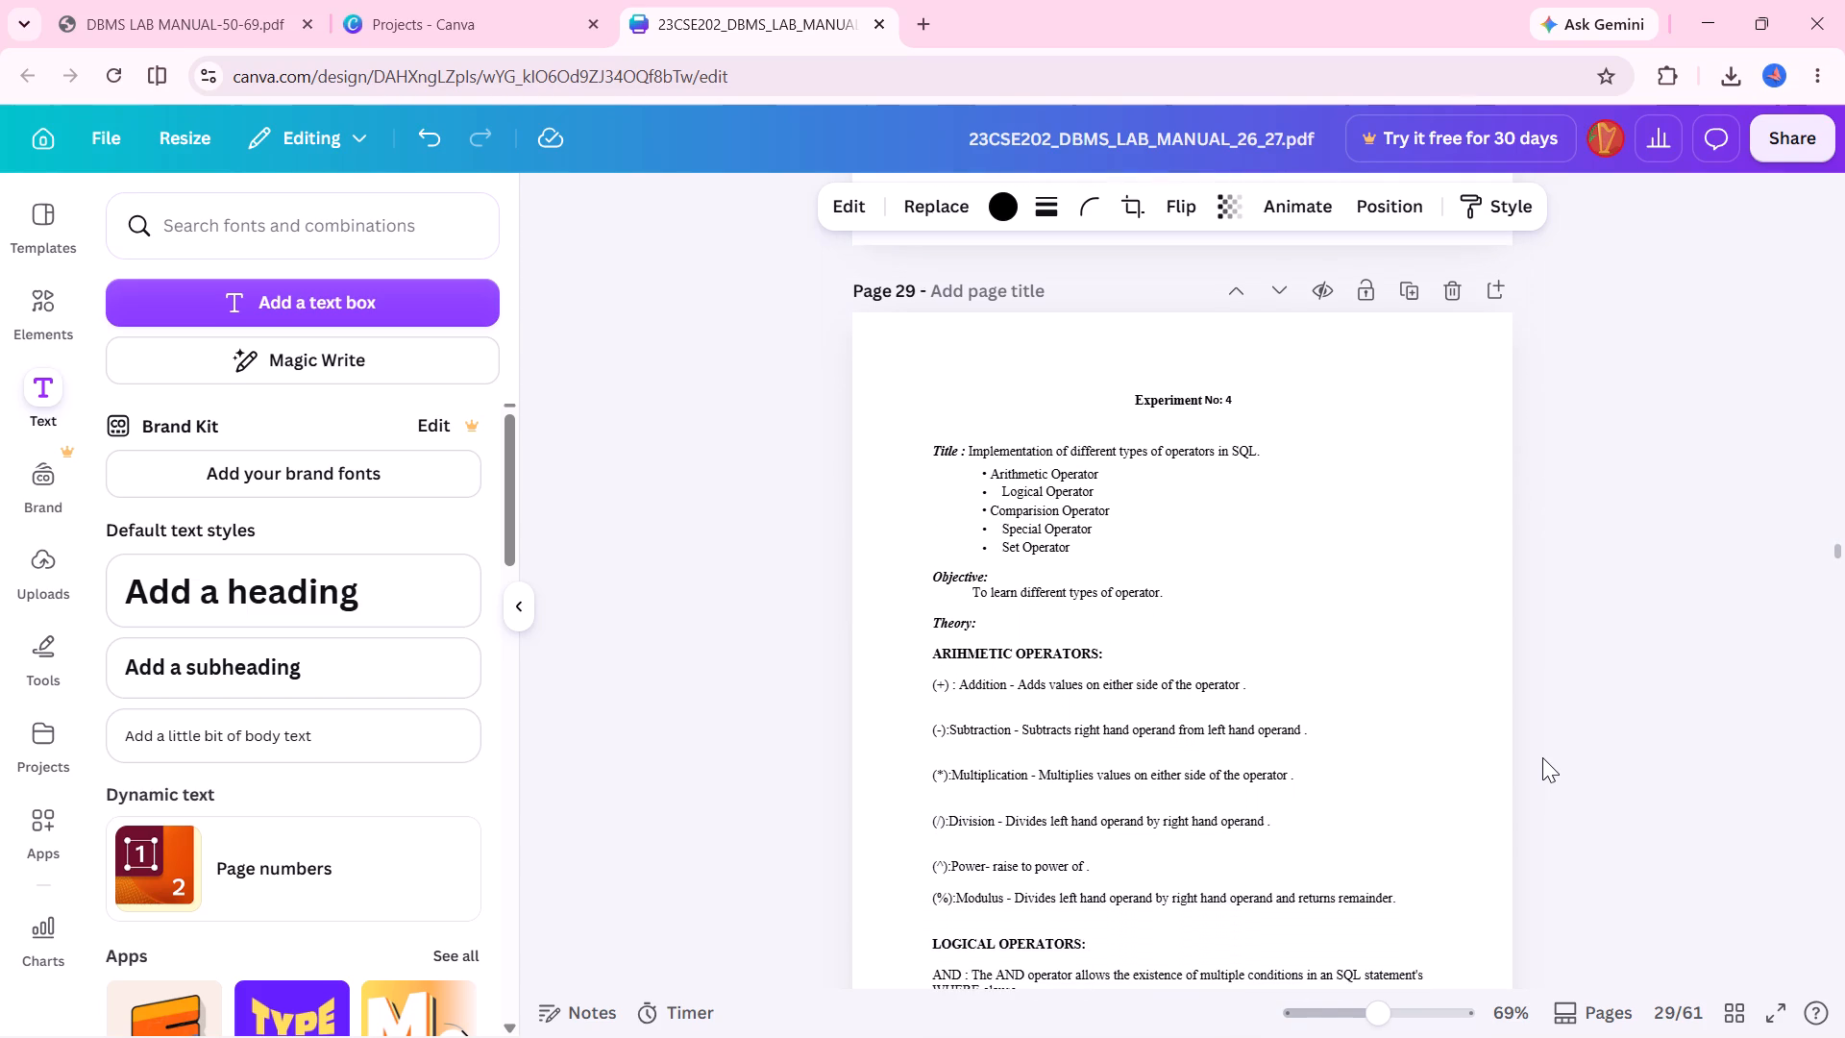
{"action": "scroll", "coordinate": [1542, 757], "scroll_direction": "down", "scroll_amount": 8}
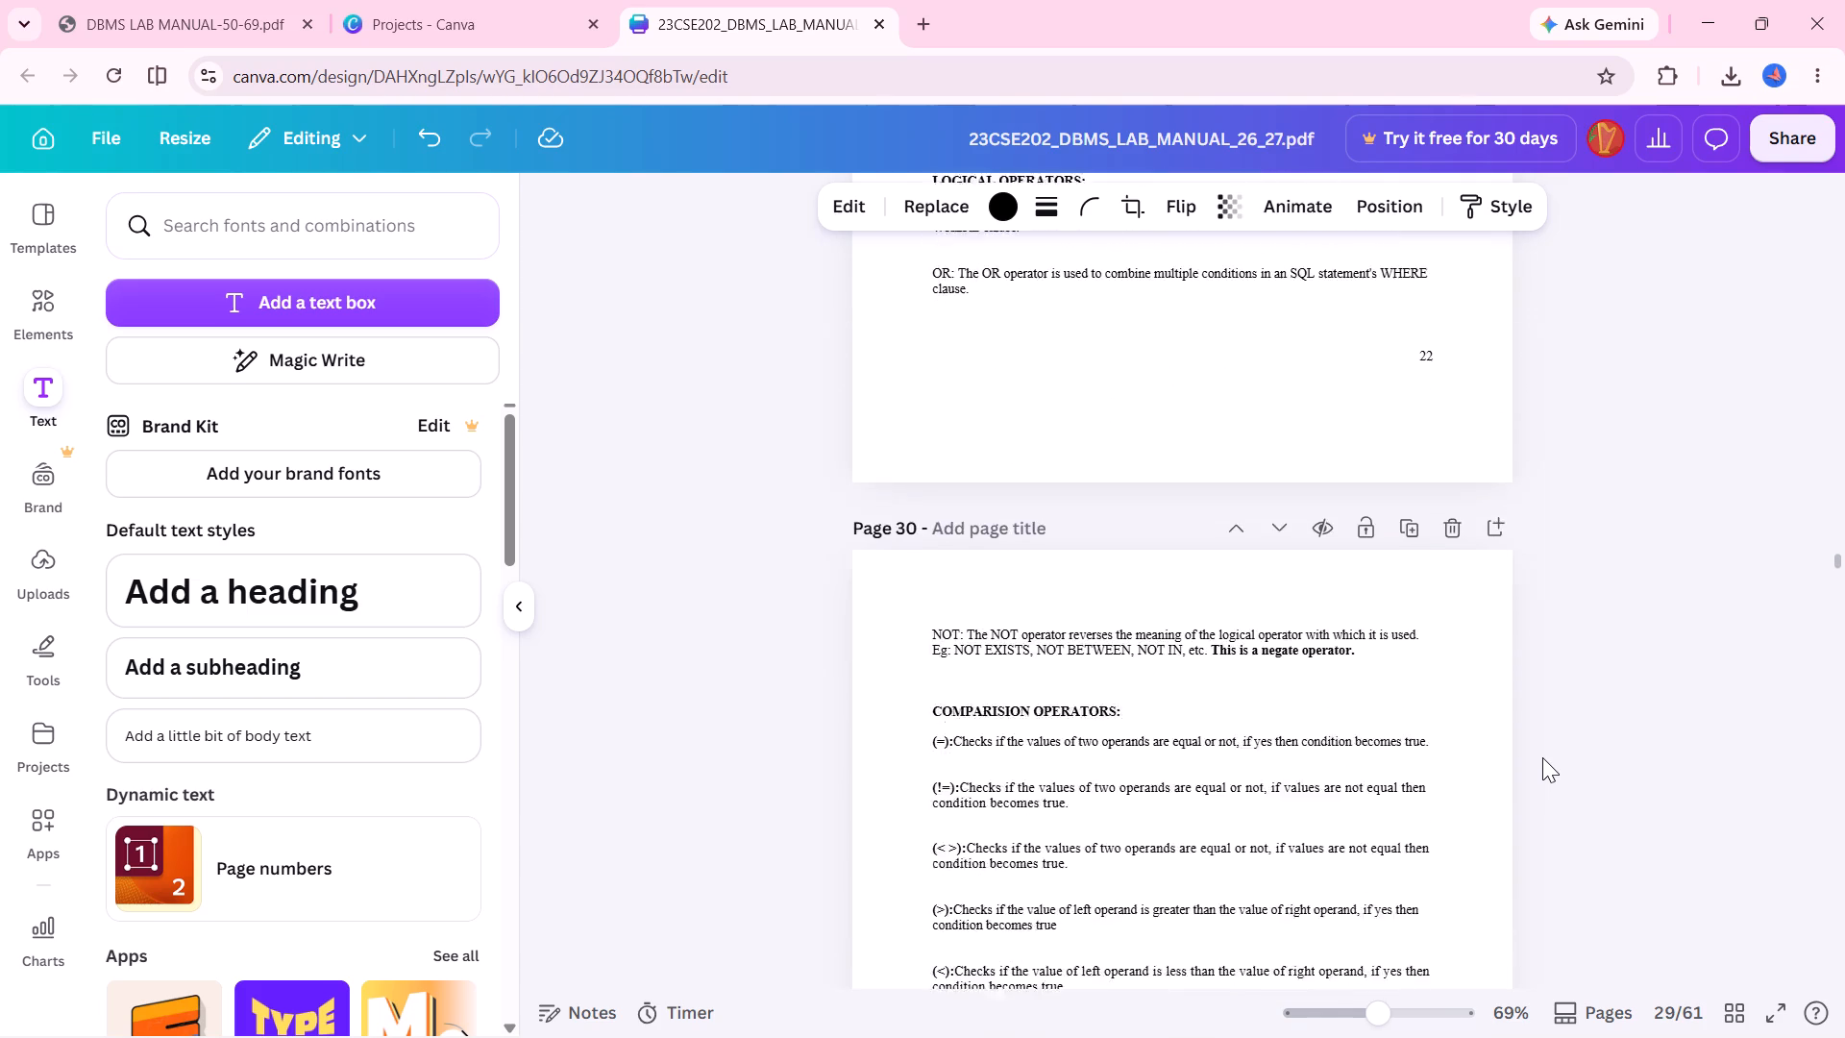
{"action": "scroll", "coordinate": [1542, 757], "scroll_direction": "down", "scroll_amount": 6}
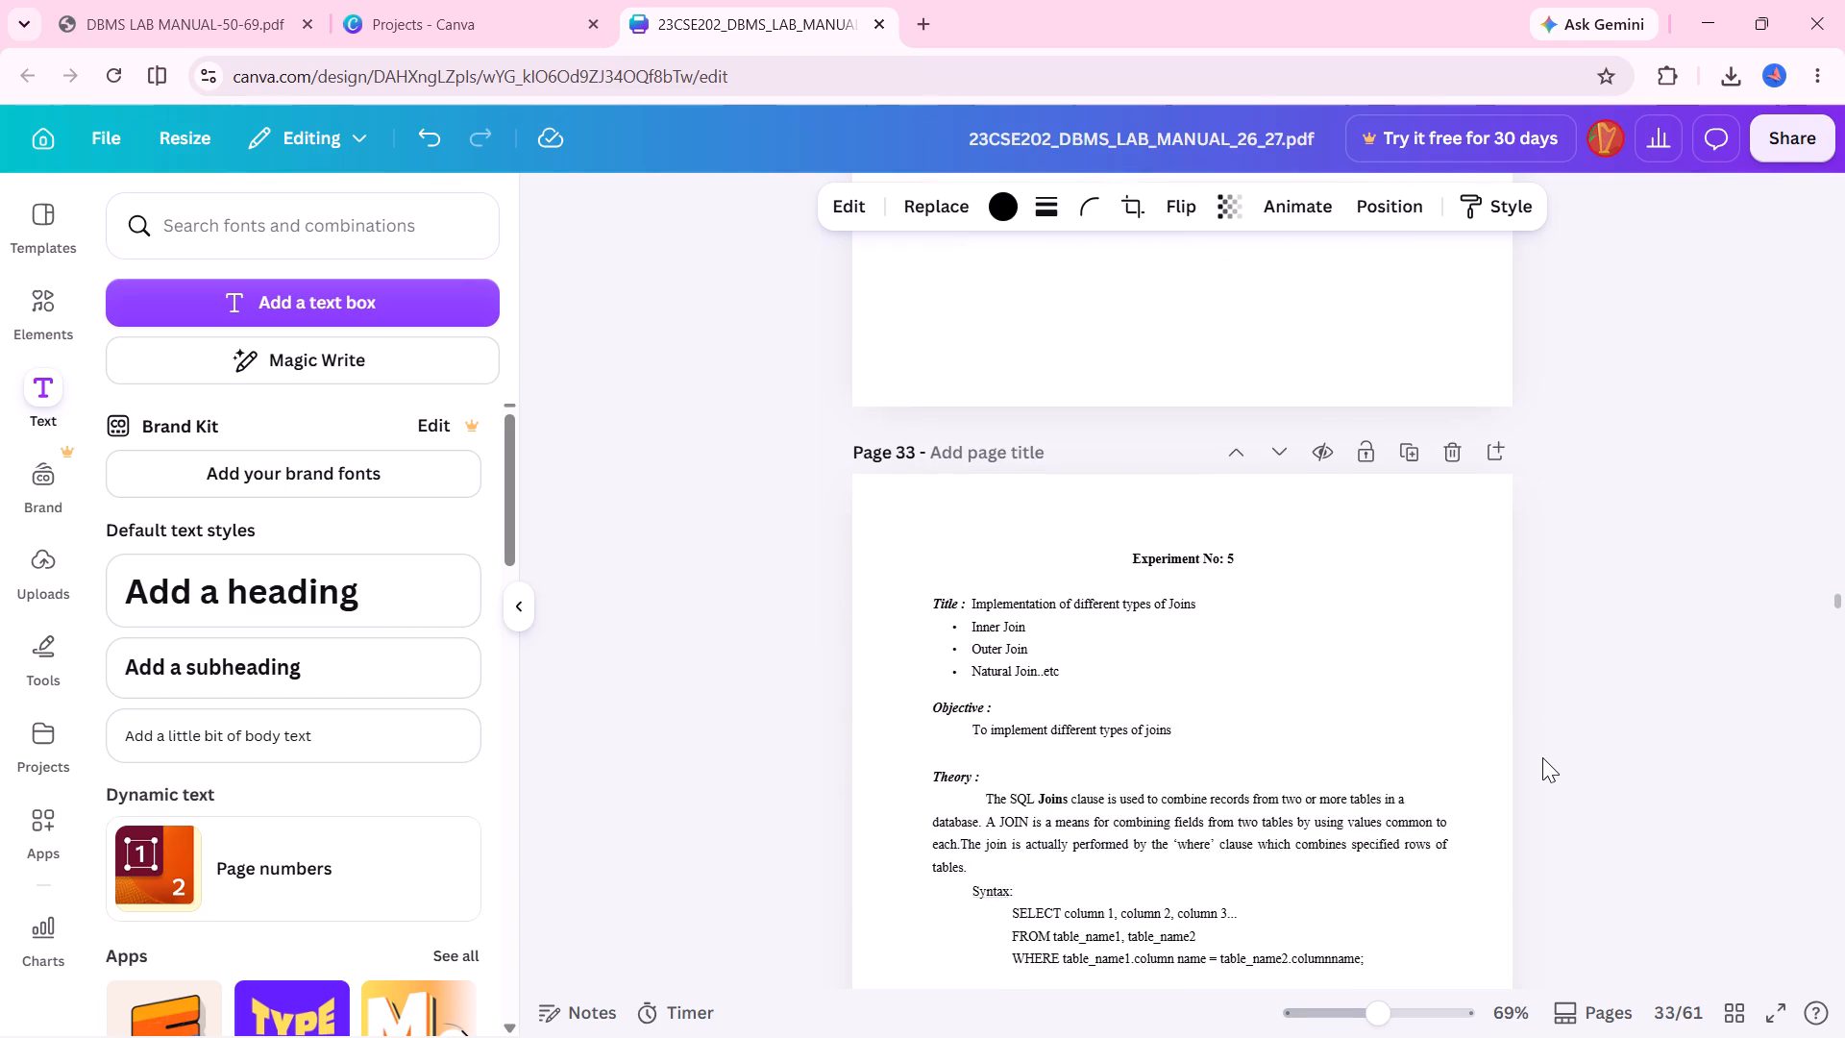
{"action": "scroll", "coordinate": [1542, 757], "scroll_direction": "down", "scroll_amount": 4}
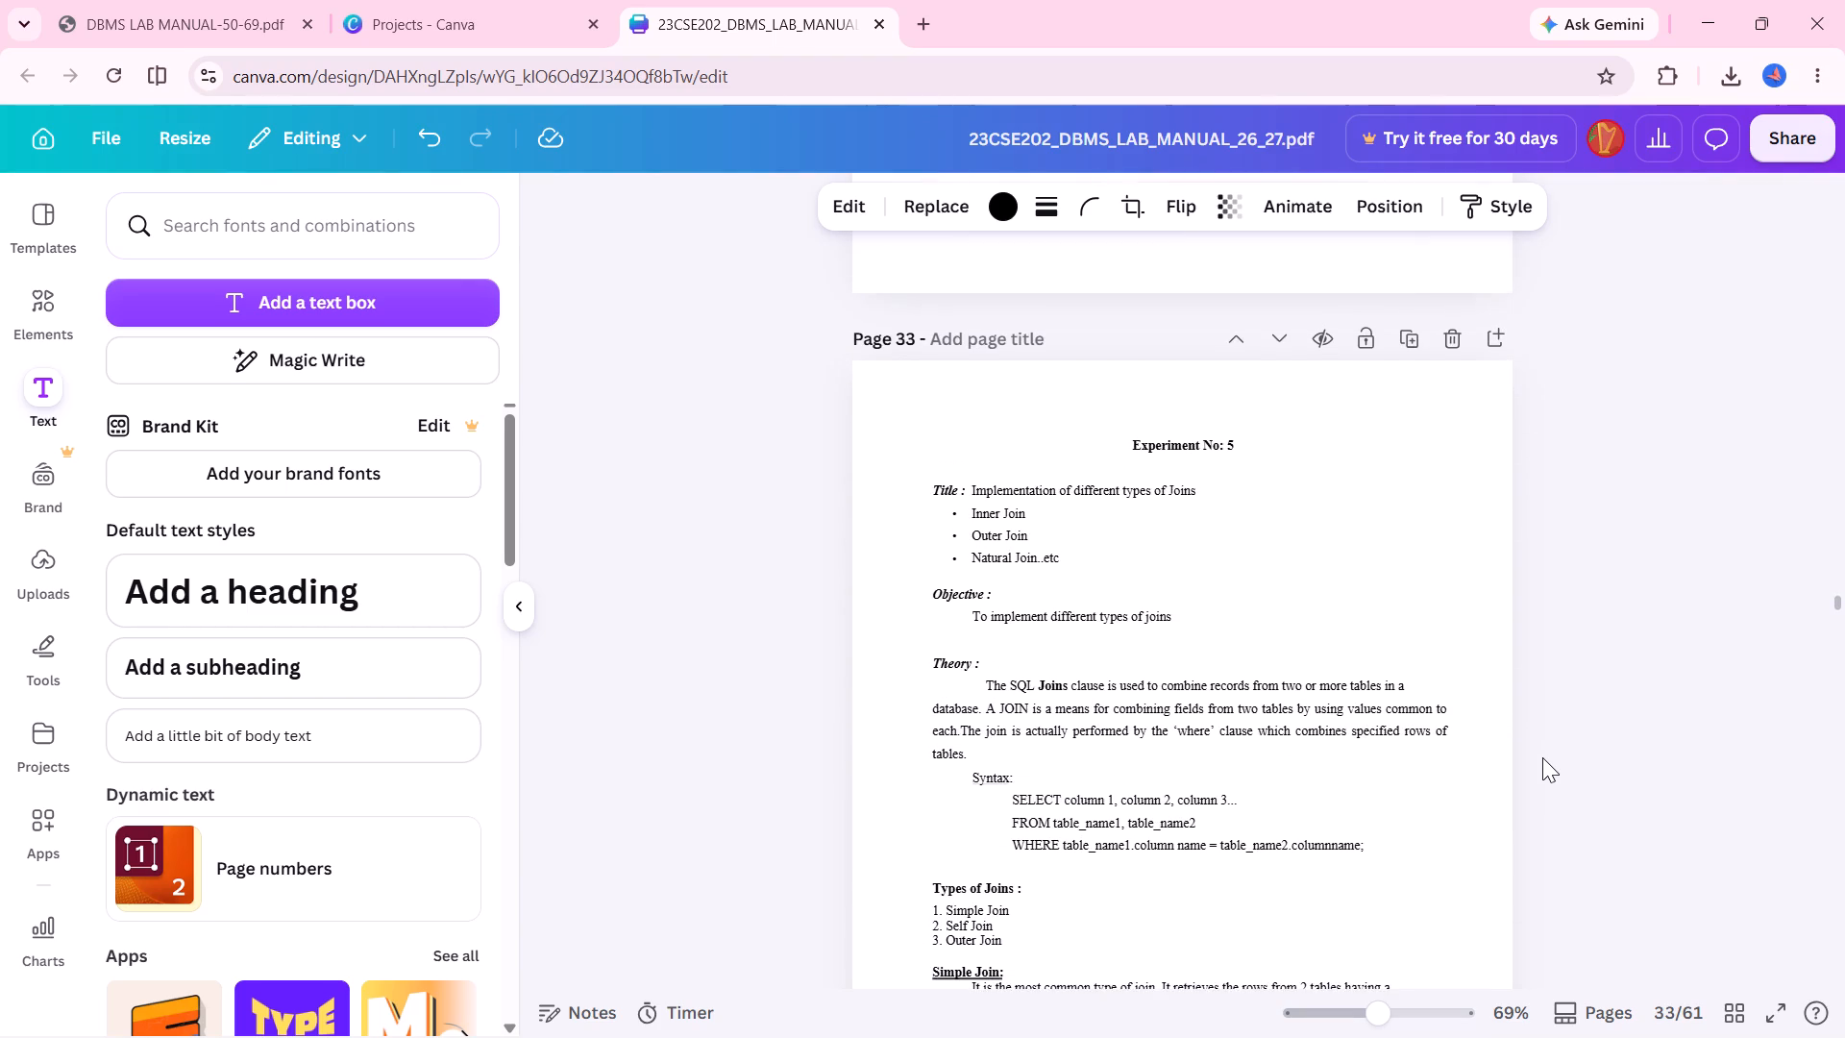
{"action": "scroll", "coordinate": [1542, 757], "scroll_direction": "down", "scroll_amount": 2}
{"action": "scroll", "coordinate": [1542, 757], "scroll_direction": "up", "scroll_amount": 1}
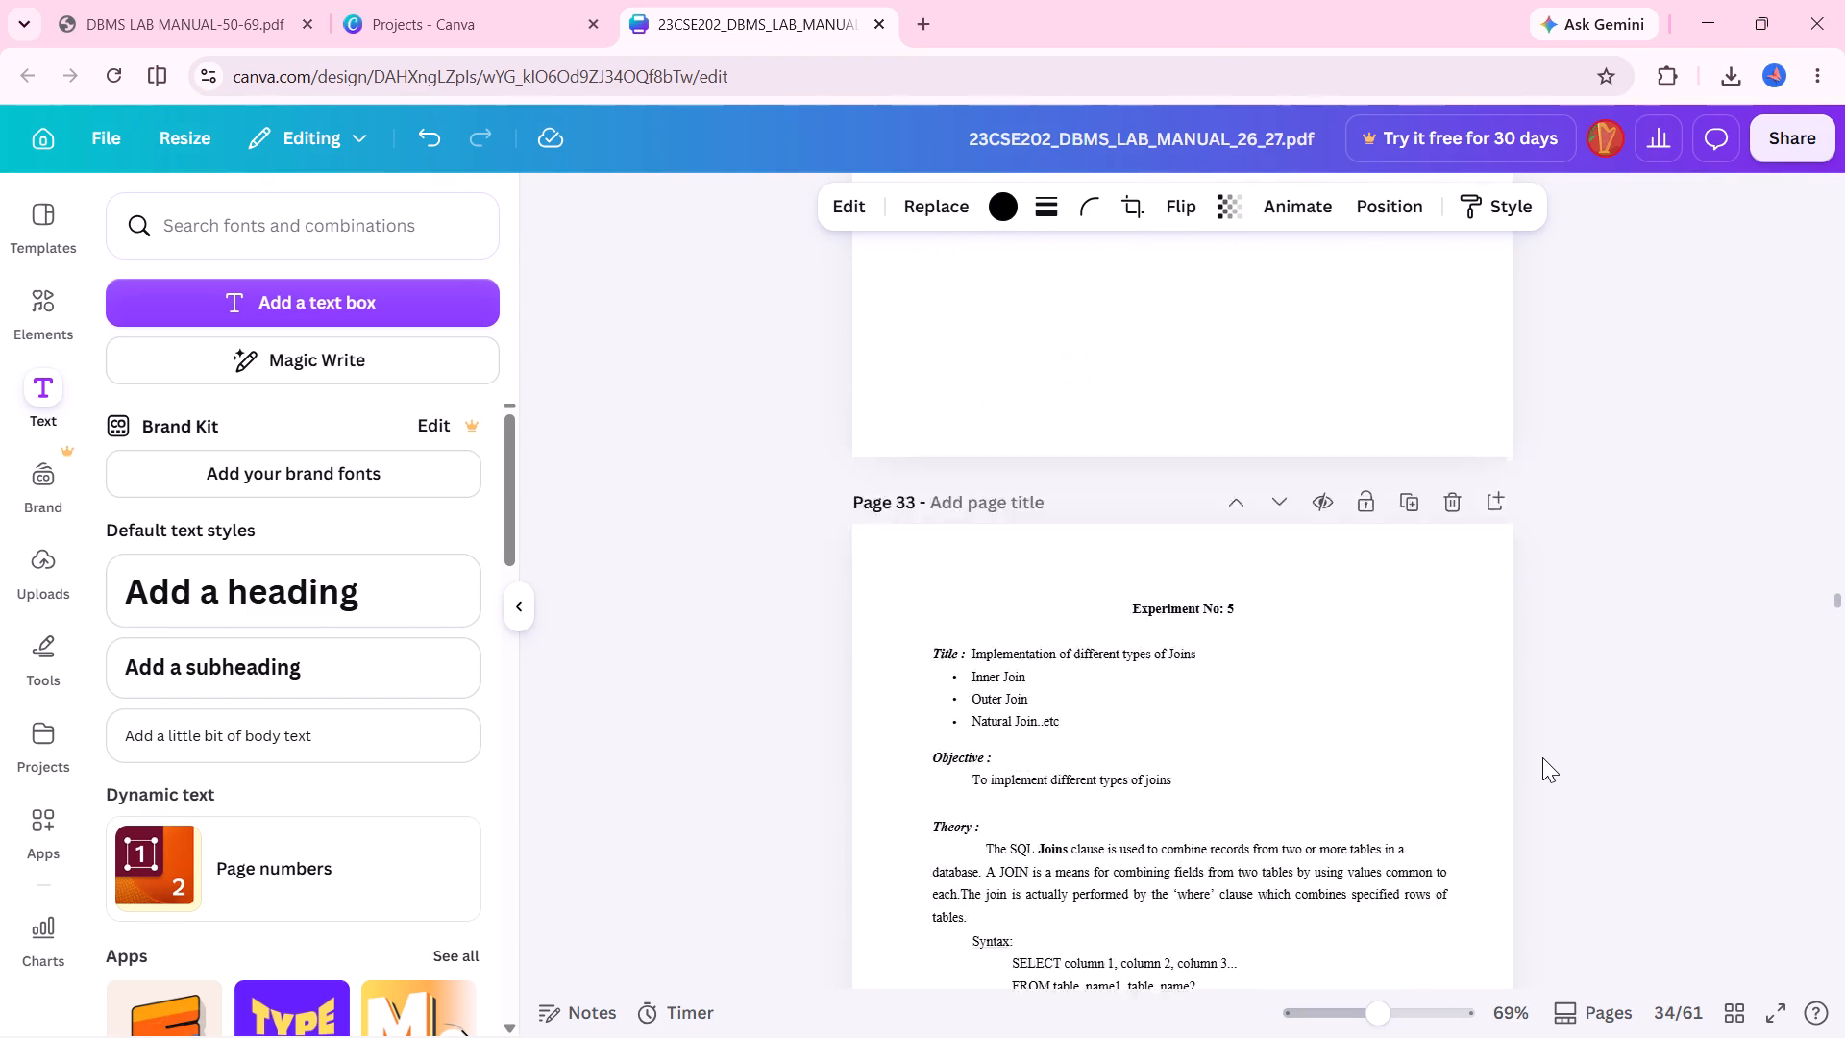
{"action": "scroll", "coordinate": [1542, 757], "scroll_direction": "up", "scroll_amount": 2}
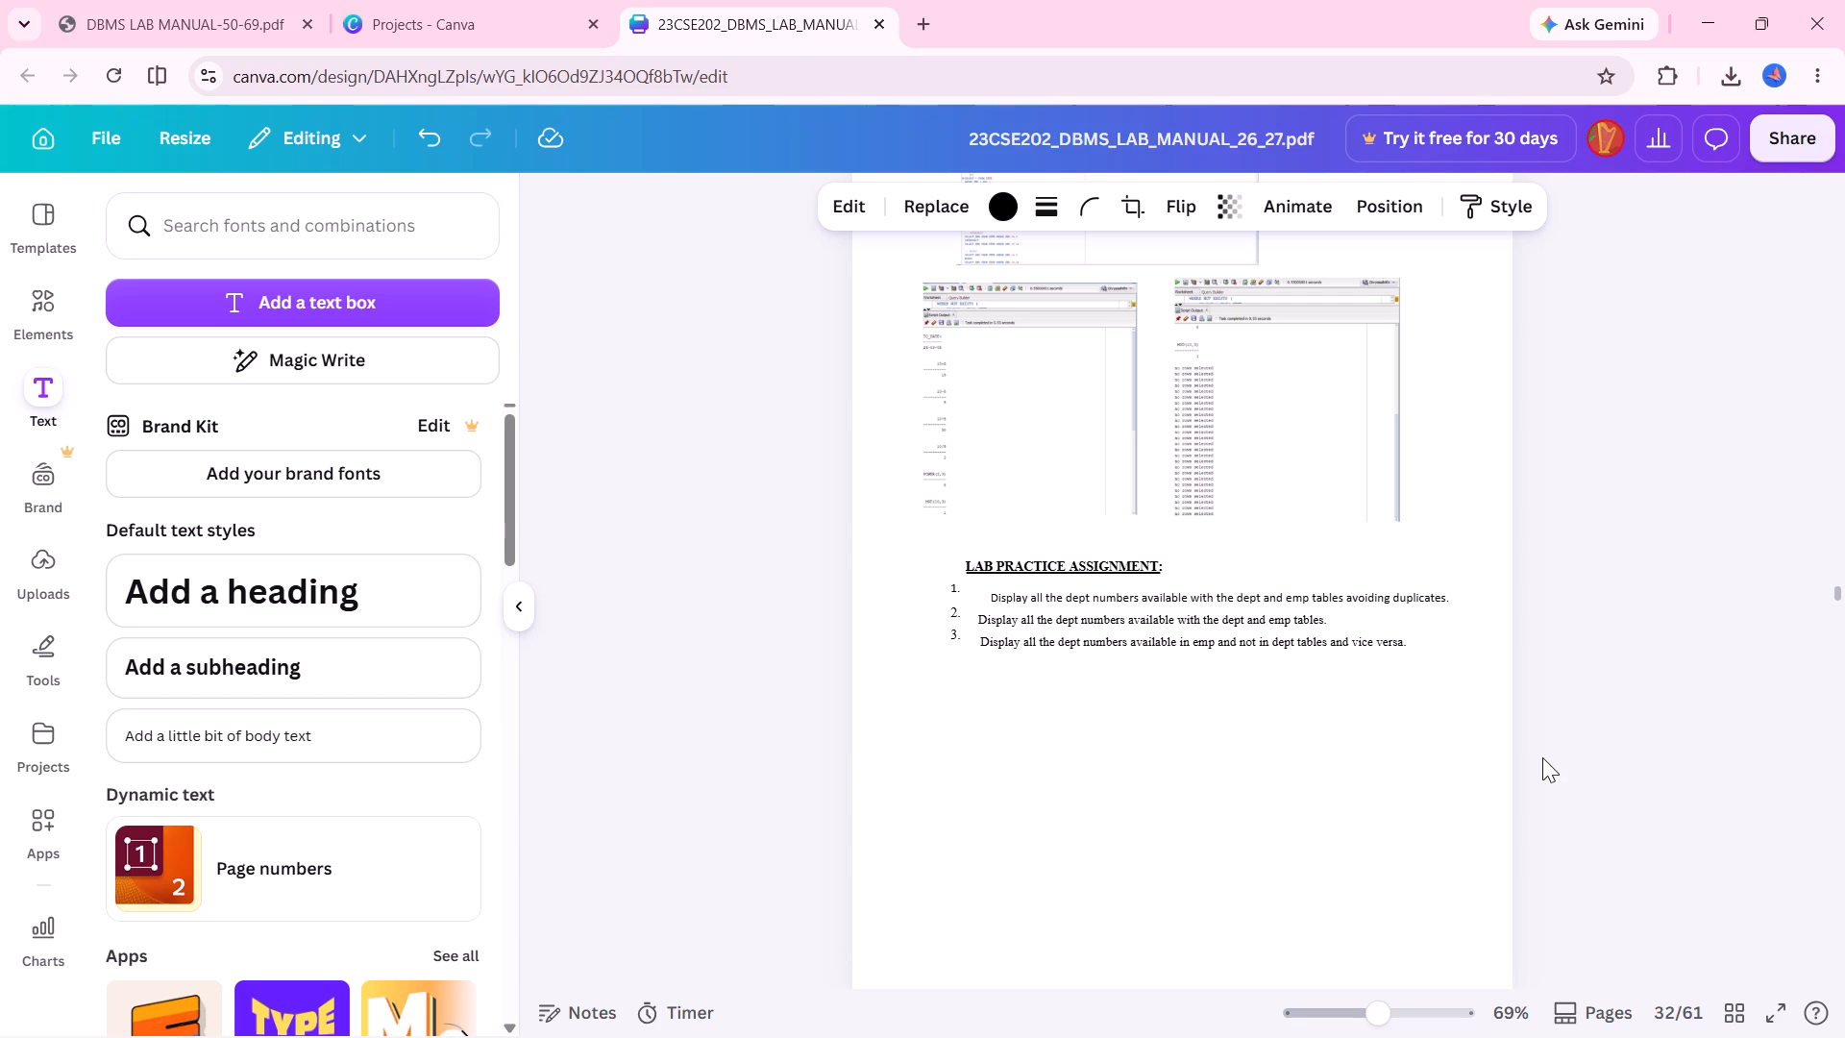
Add a text box in the Page No cell of experiment 2 in the page 3 table and enter 18-.
{"action": "scroll", "coordinate": [1528, 514], "scroll_direction": "up", "scroll_amount": 11}
{"action": "scroll", "coordinate": [1528, 514], "scroll_direction": "up", "scroll_amount": 10}
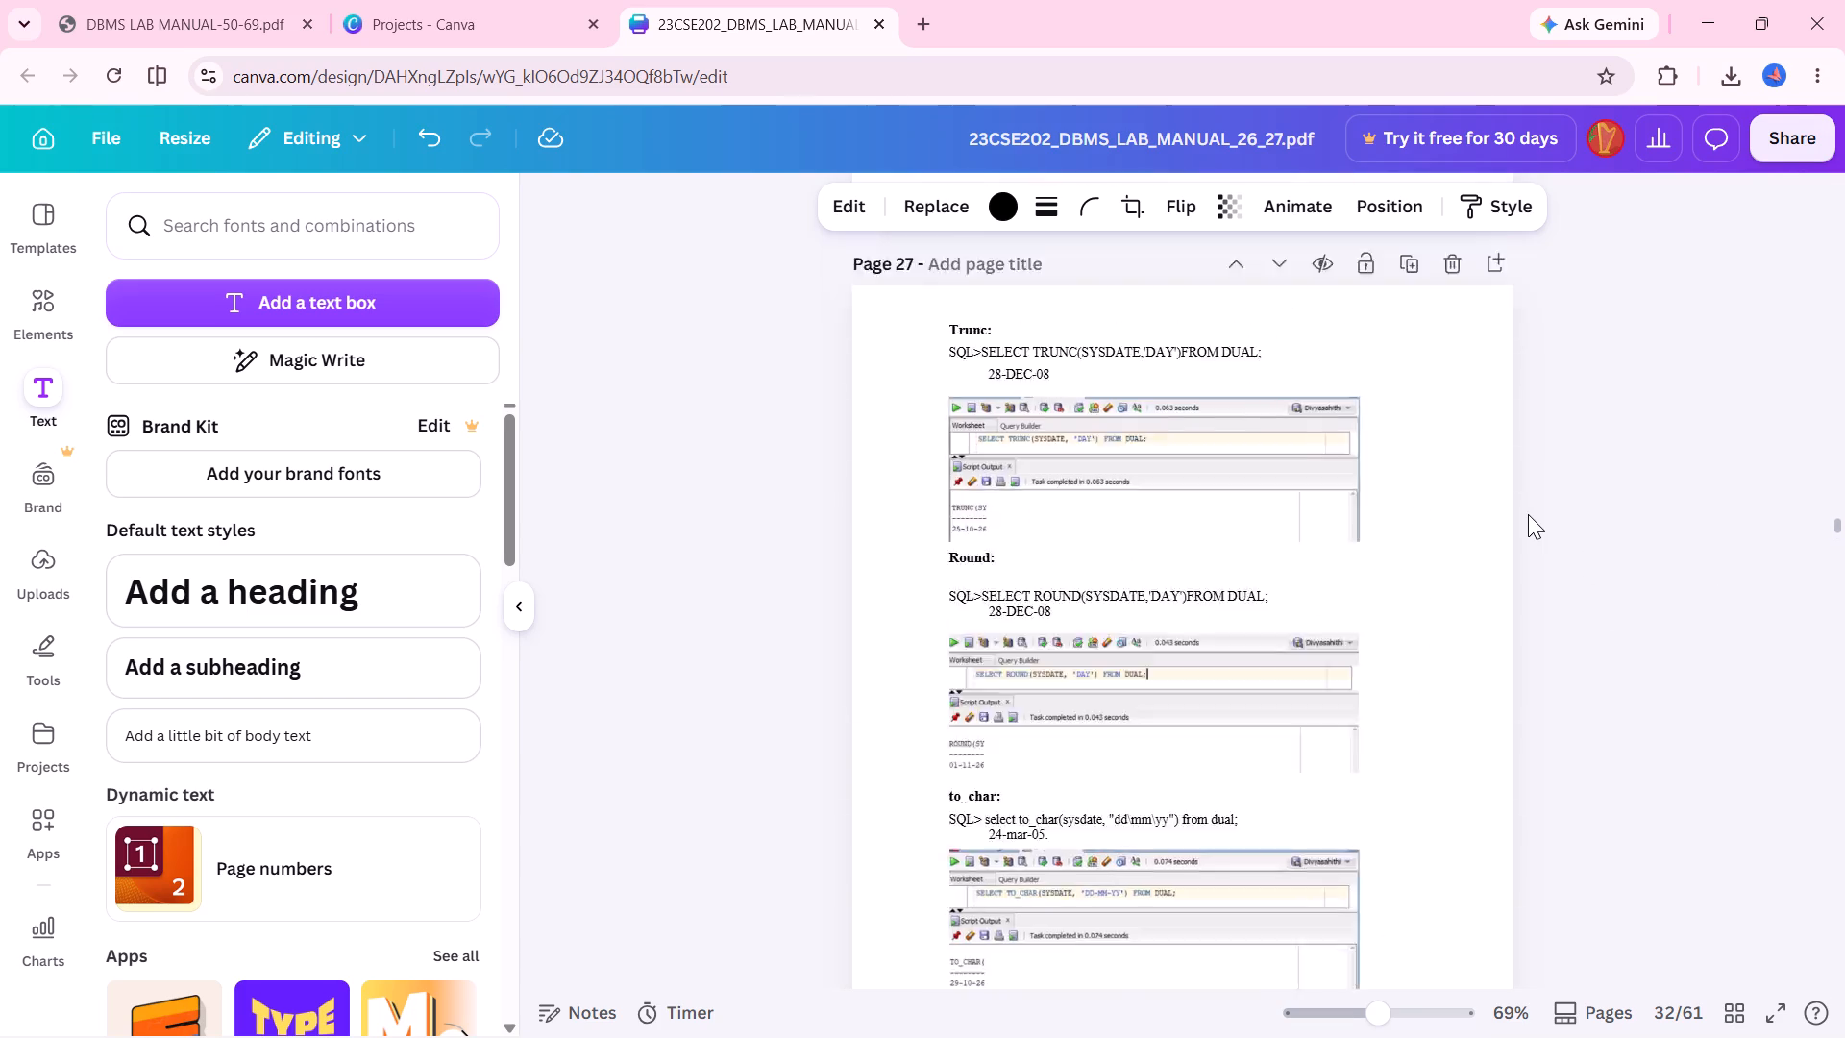
{"action": "scroll", "coordinate": [1528, 514], "scroll_direction": "up", "scroll_amount": 16}
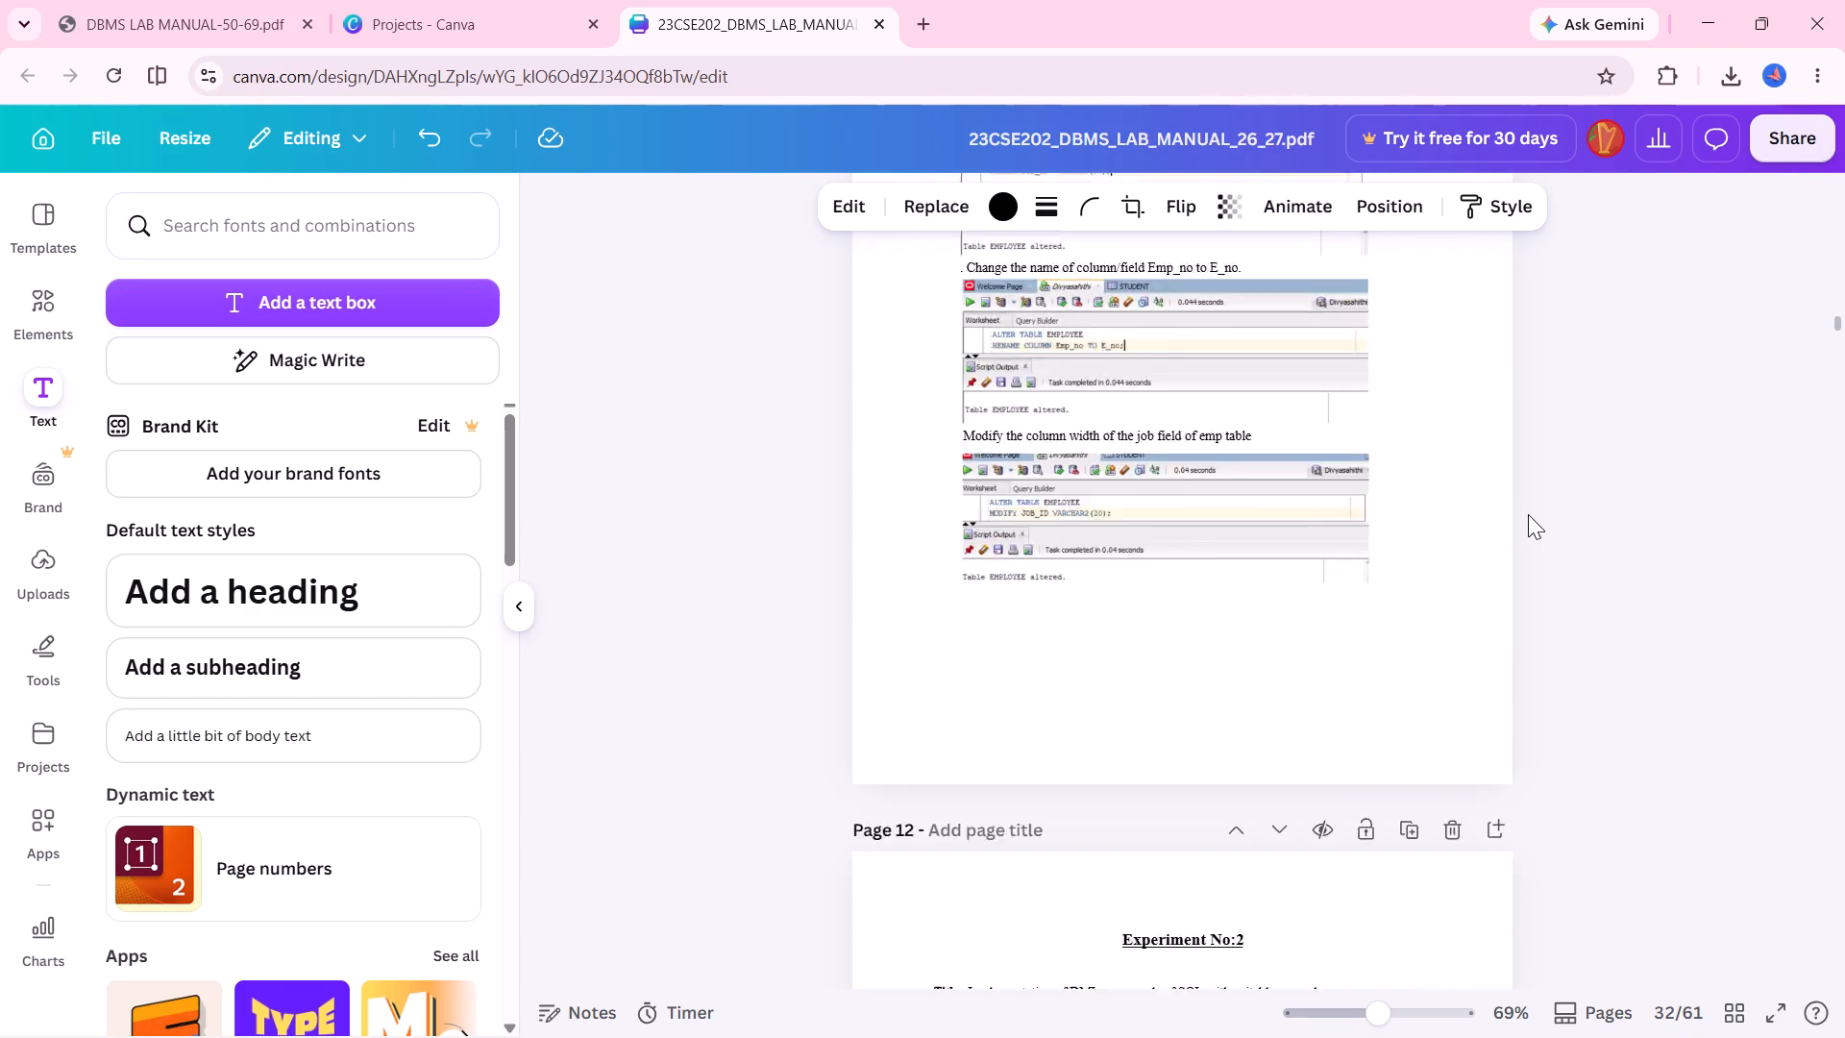
{"action": "scroll", "coordinate": [1528, 514], "scroll_direction": "up", "scroll_amount": 7}
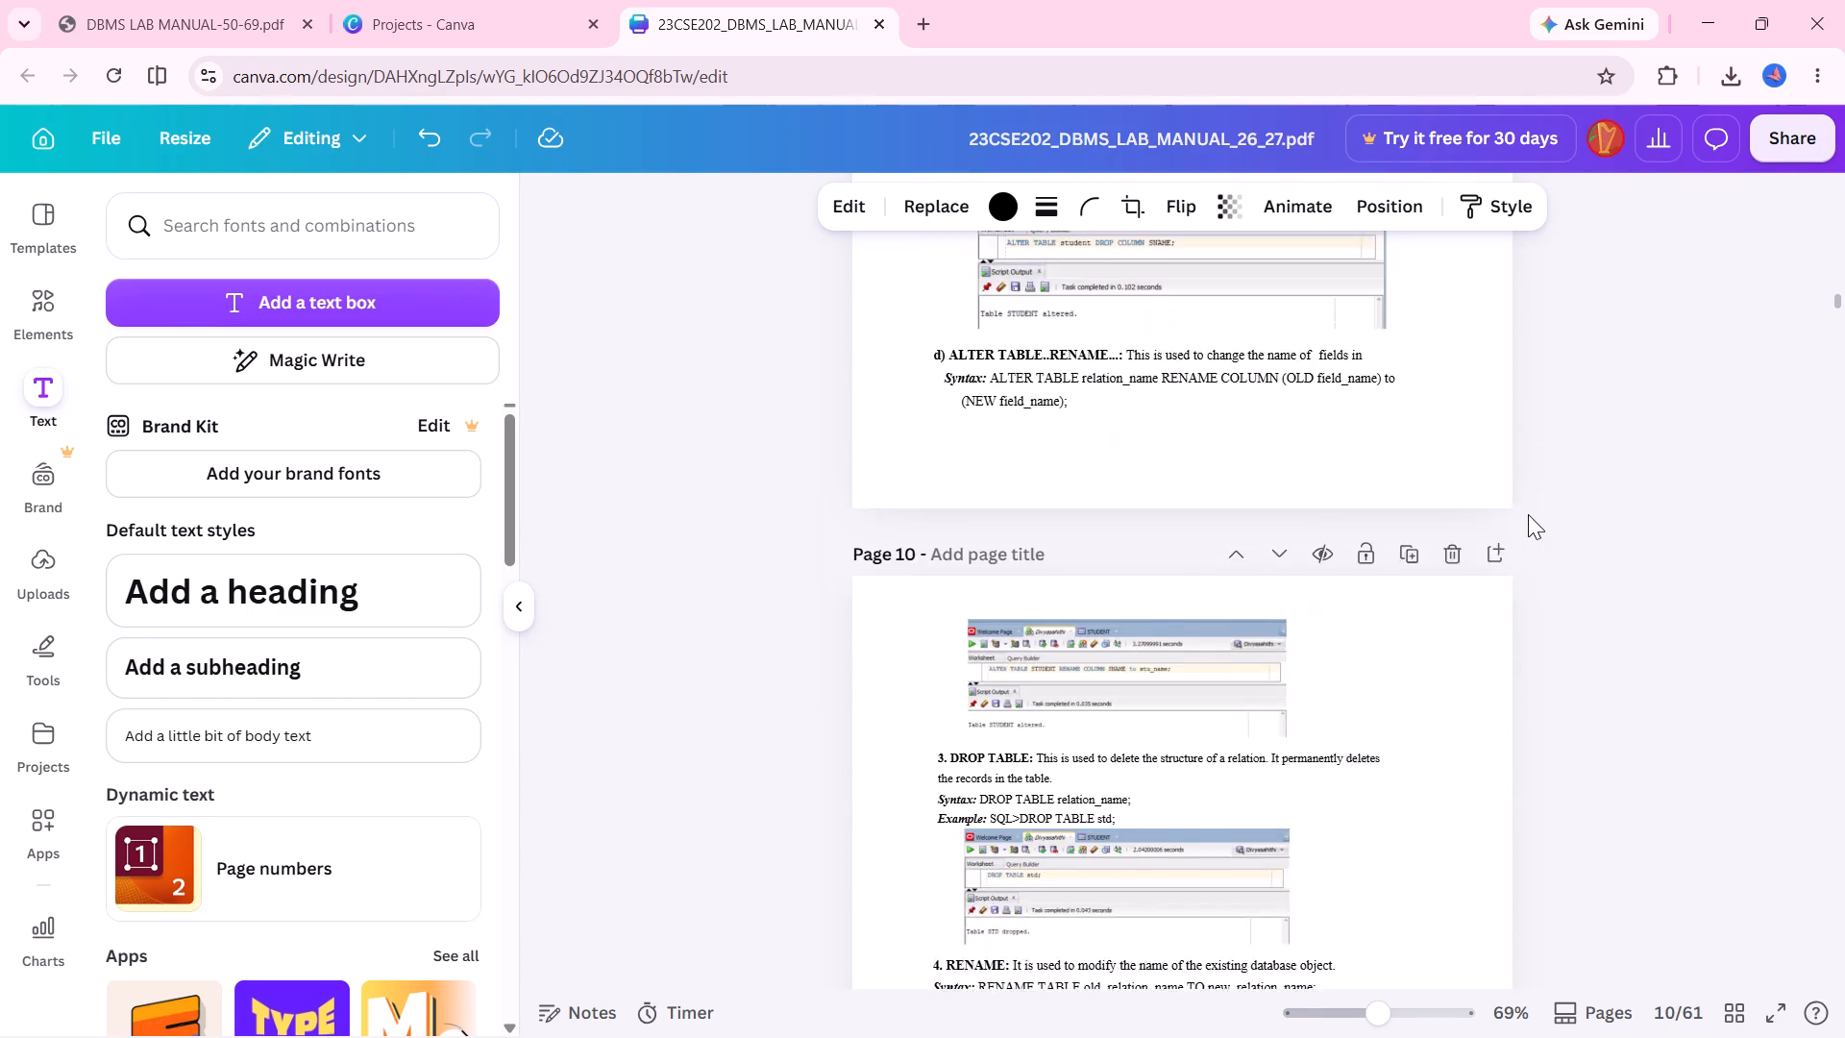
{"action": "scroll", "coordinate": [1528, 514], "scroll_direction": "up", "scroll_amount": 10}
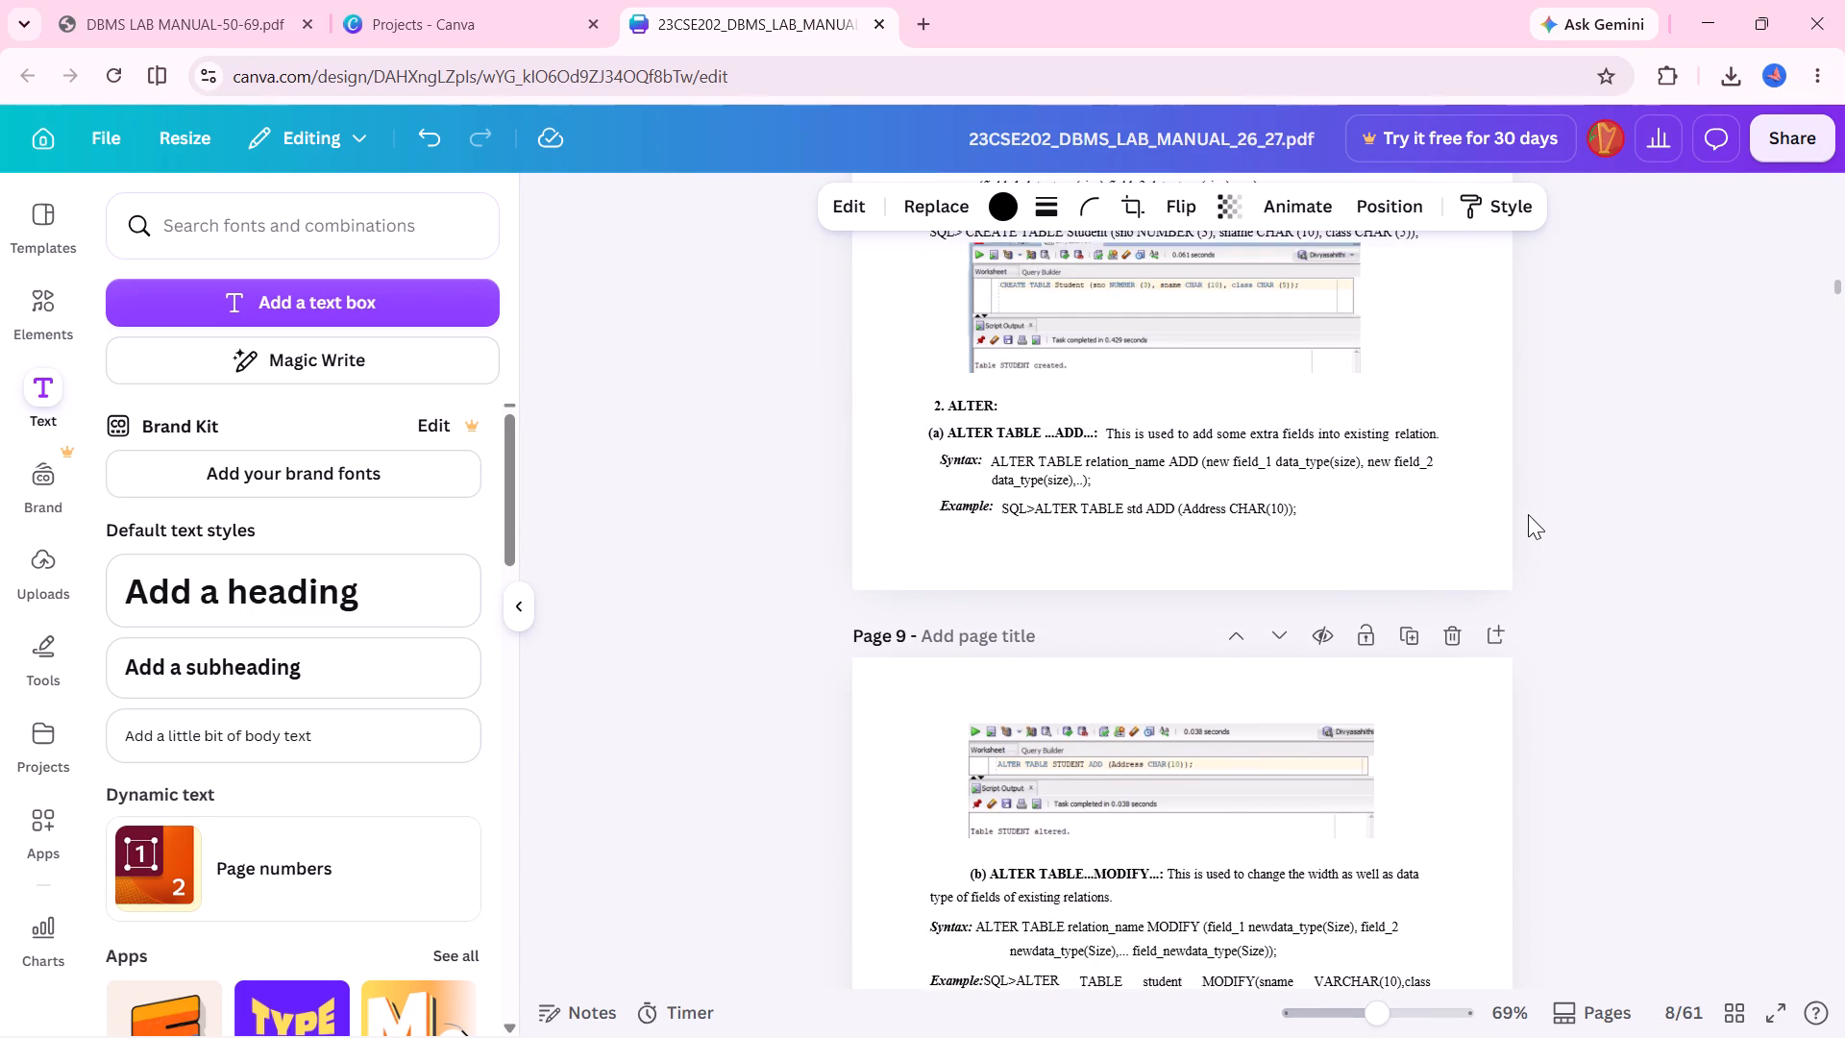
{"action": "scroll", "coordinate": [1528, 514], "scroll_direction": "up", "scroll_amount": 9}
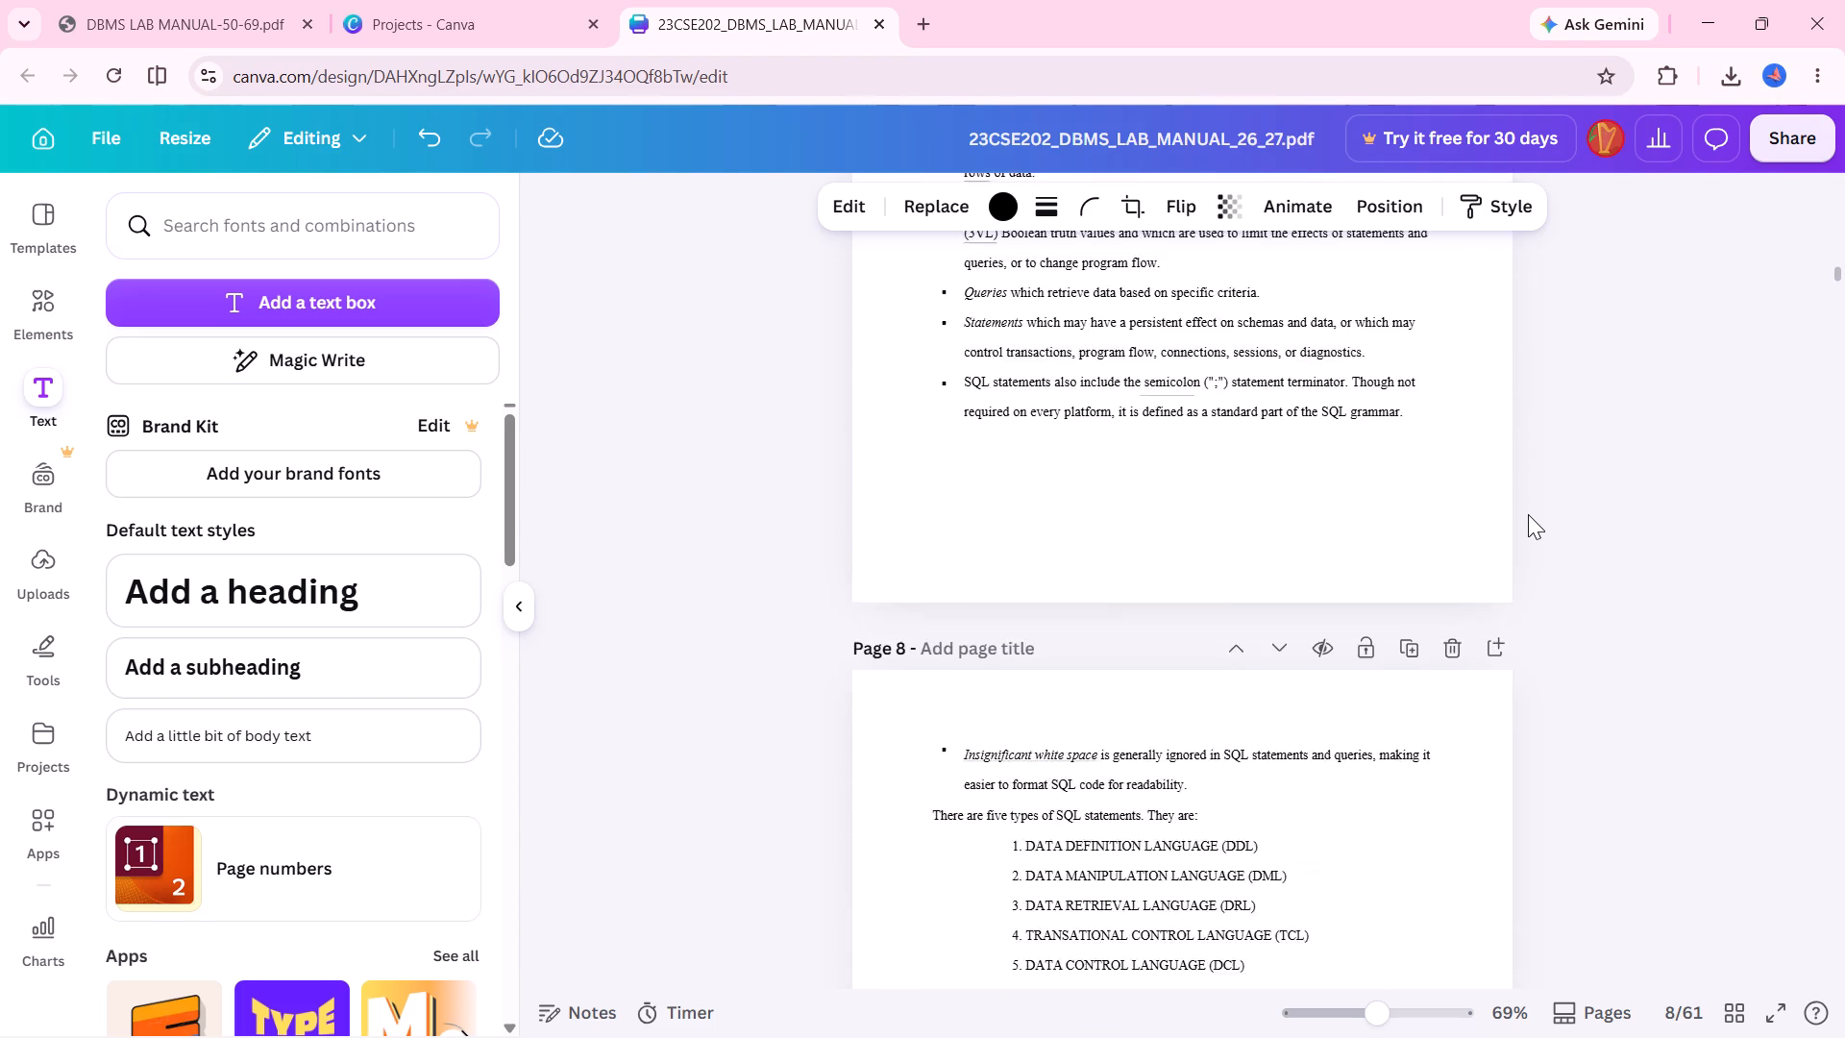
{"action": "scroll", "coordinate": [1528, 514], "scroll_direction": "up", "scroll_amount": 12}
{"action": "scroll", "coordinate": [1528, 514], "scroll_direction": "down", "scroll_amount": 2}
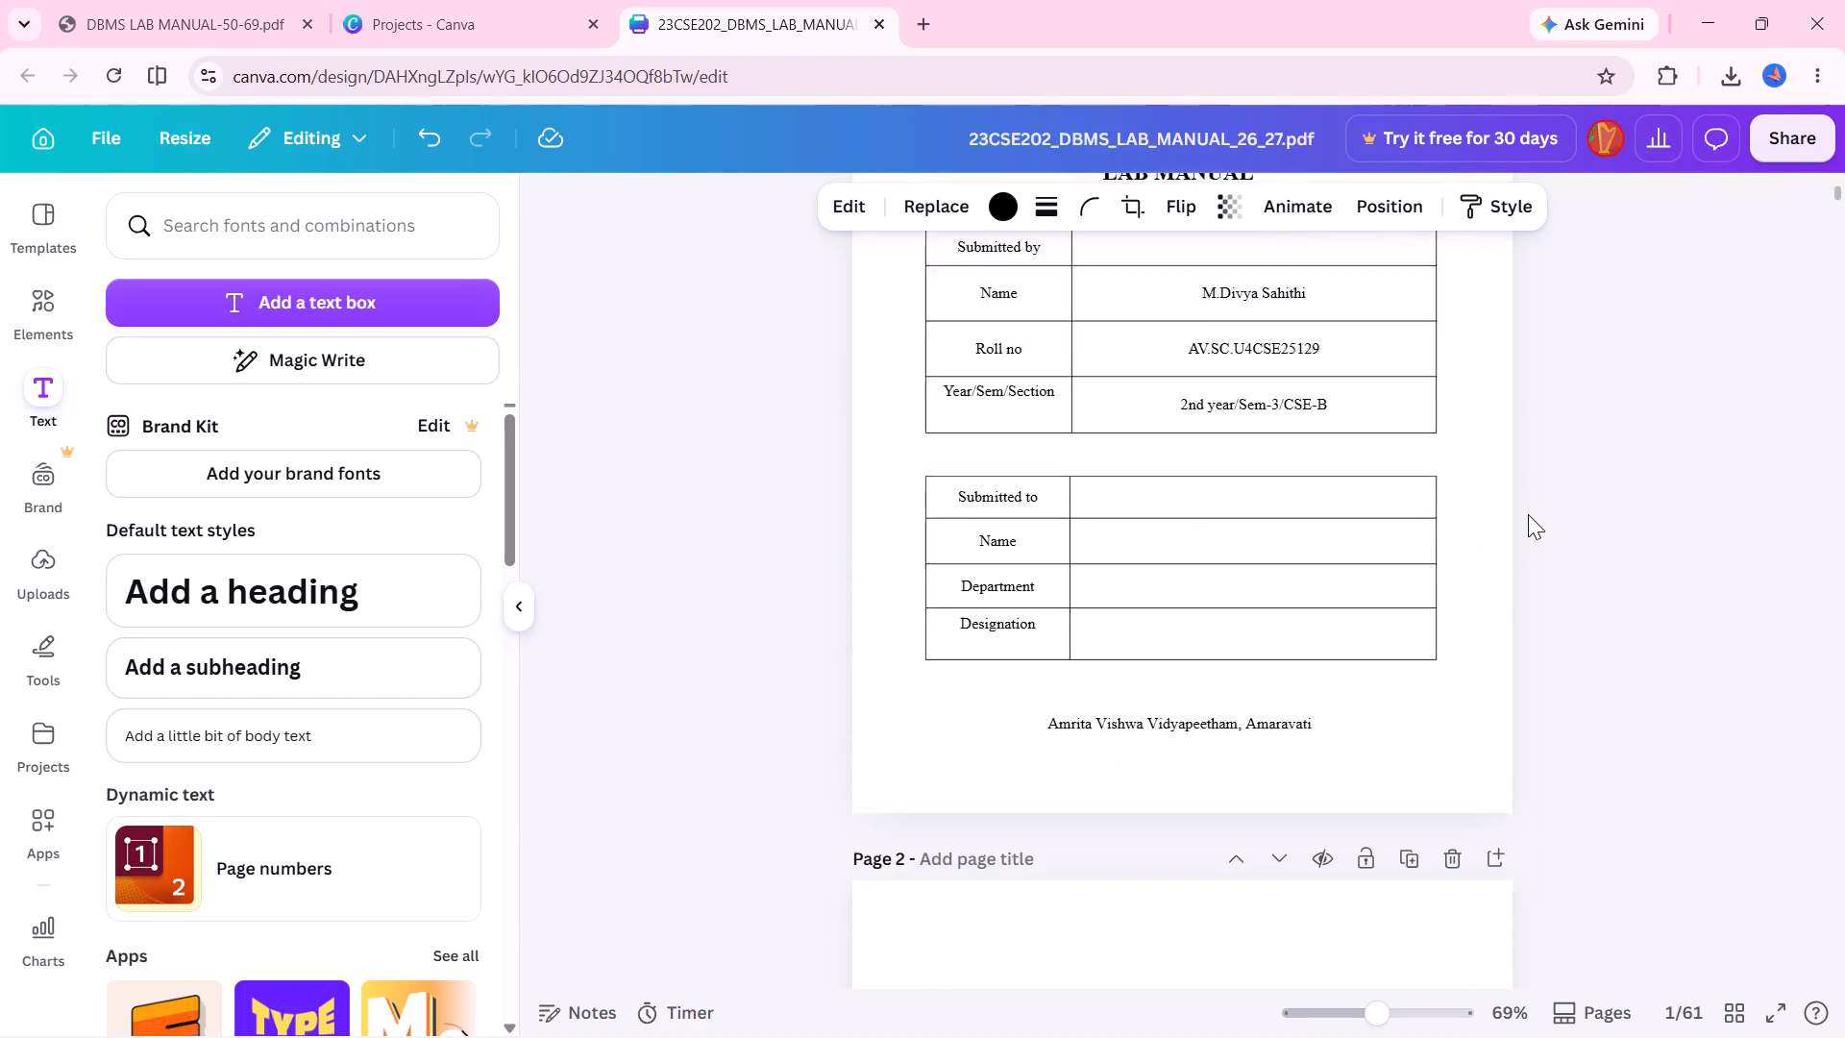
{"action": "scroll", "coordinate": [1528, 514], "scroll_direction": "down", "scroll_amount": 8}
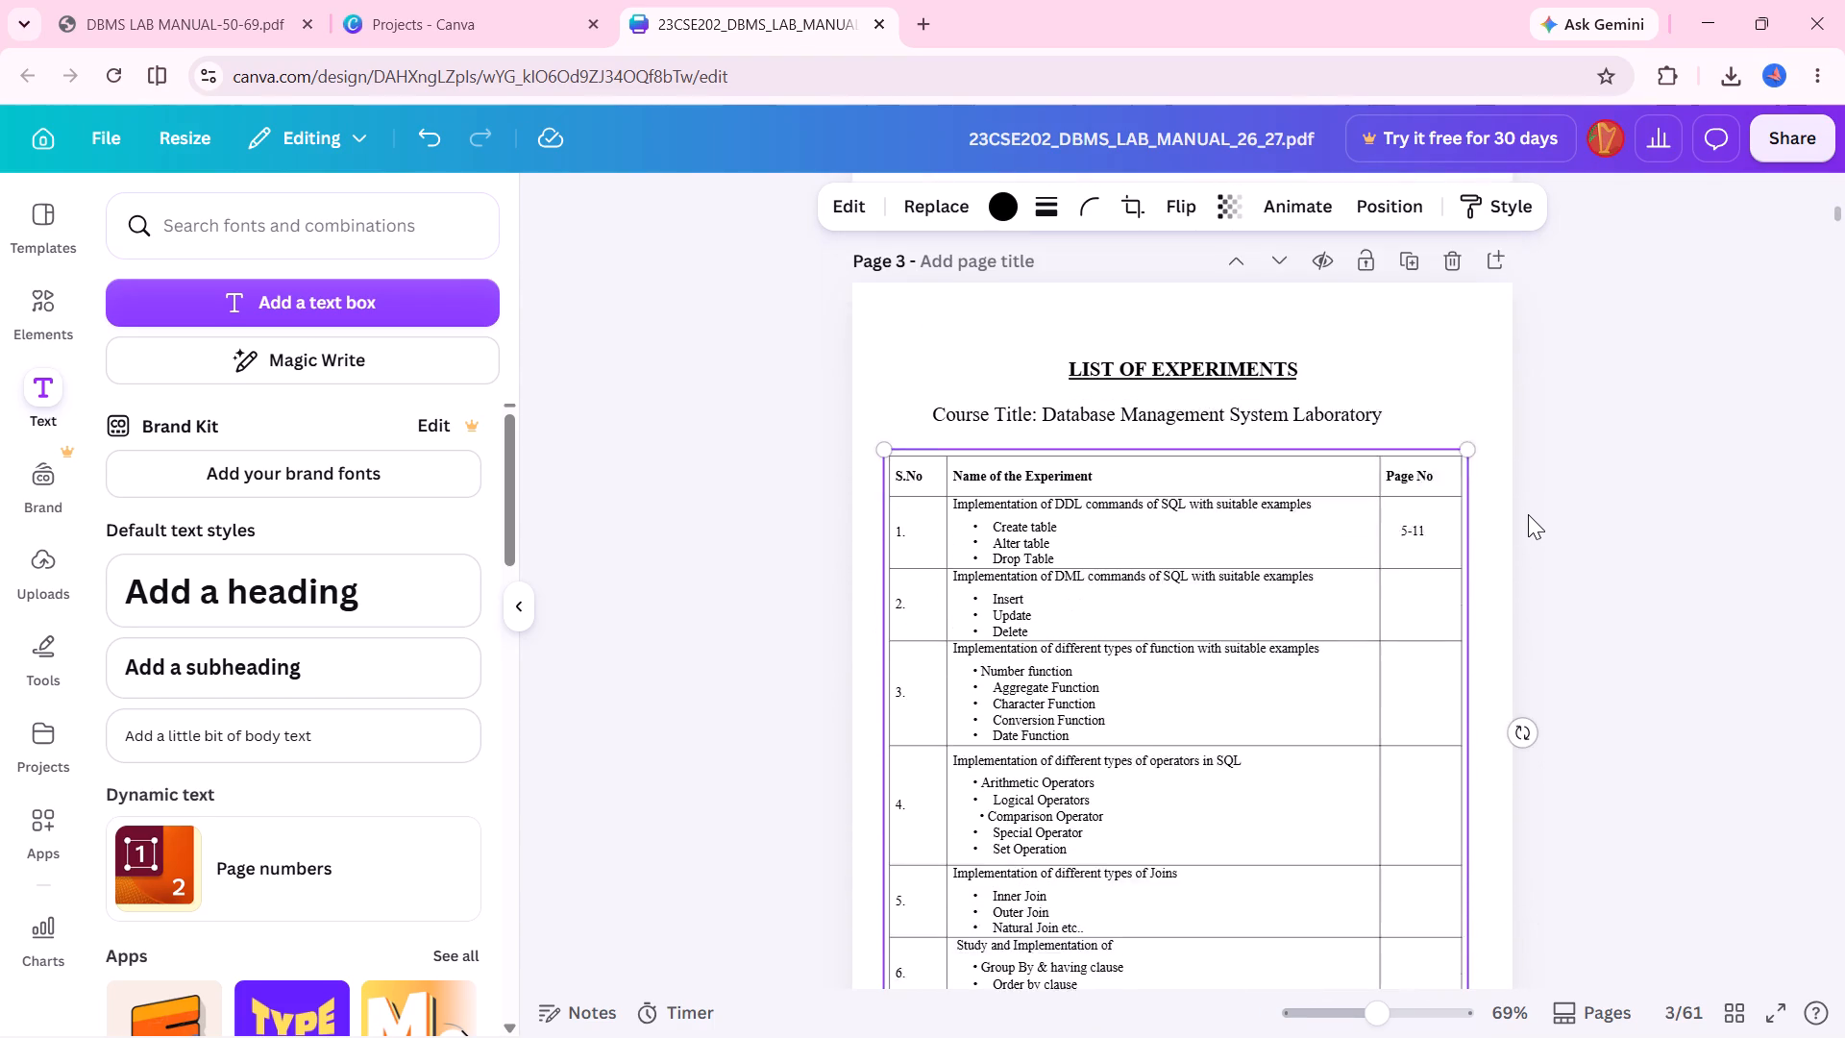
{"action": "scroll", "coordinate": [1528, 514], "scroll_direction": "down", "scroll_amount": 1}
{"action": "left_click", "coordinate": [327, 288]}
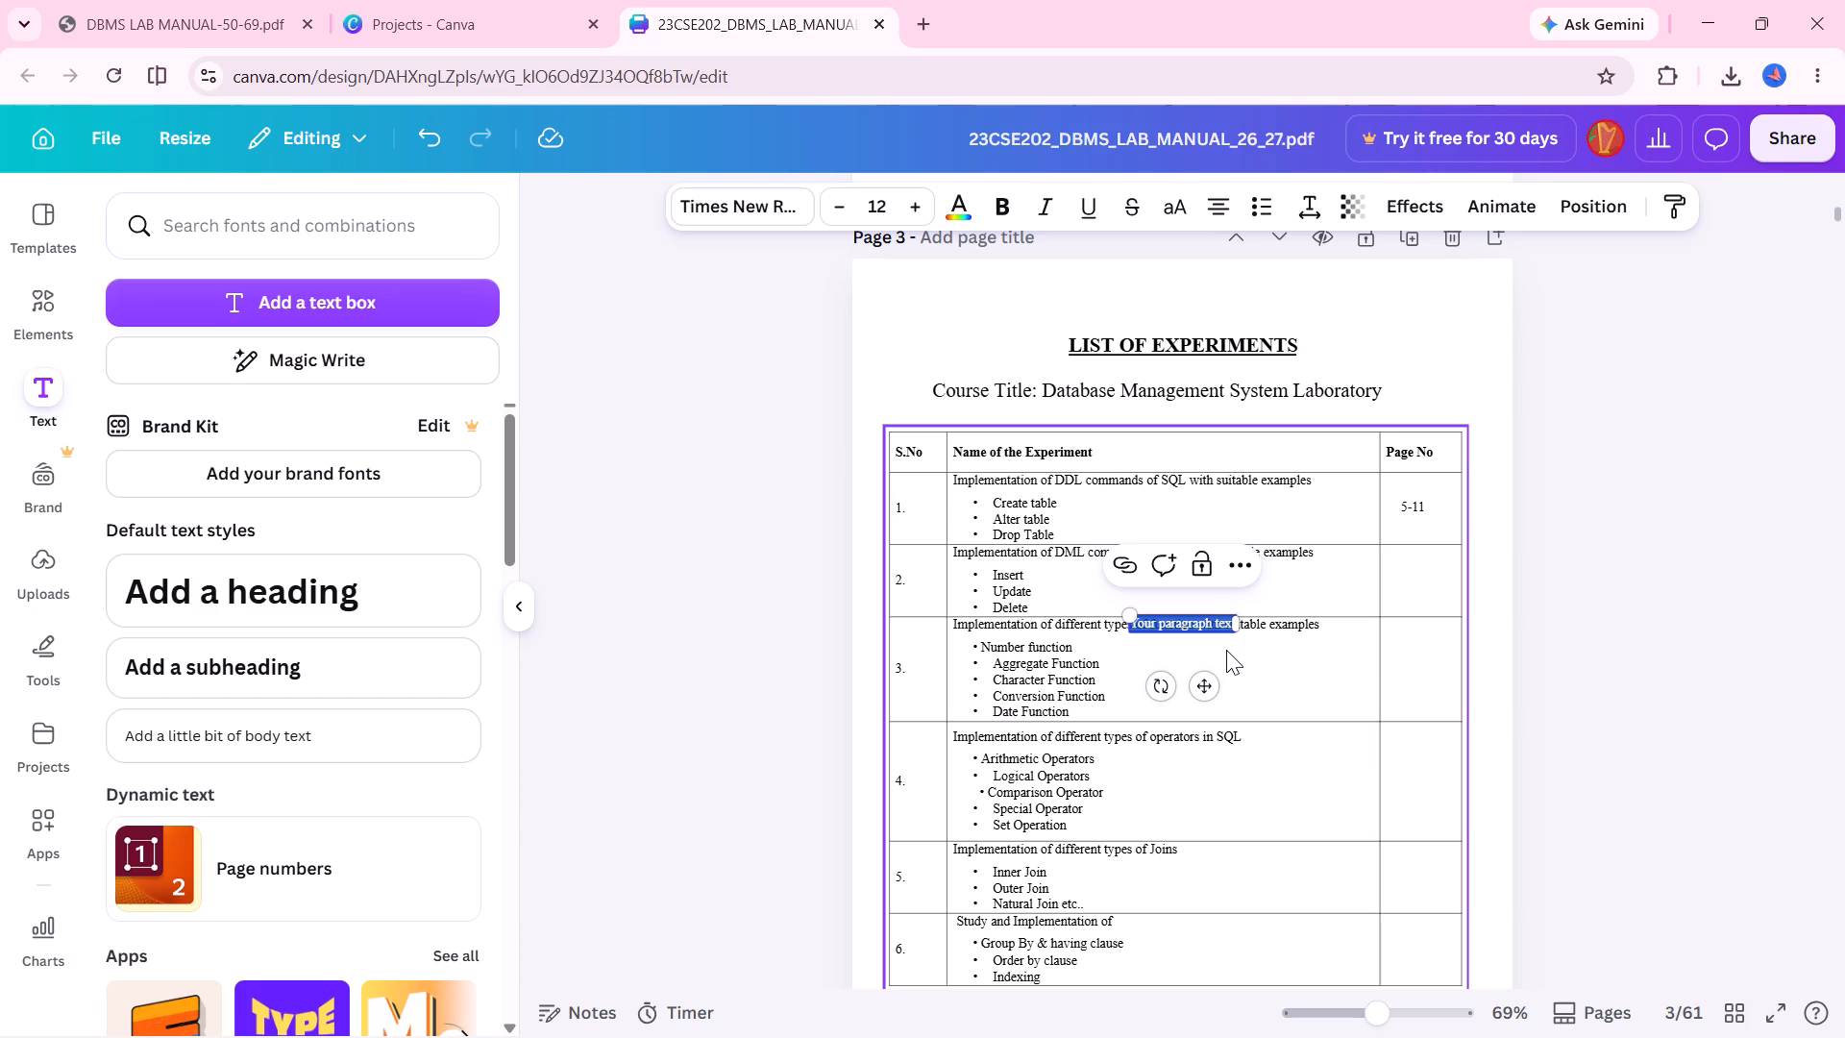
{"action": "left_click_drag", "start_coordinate": [1207, 682], "coordinate": [1216, 680]}
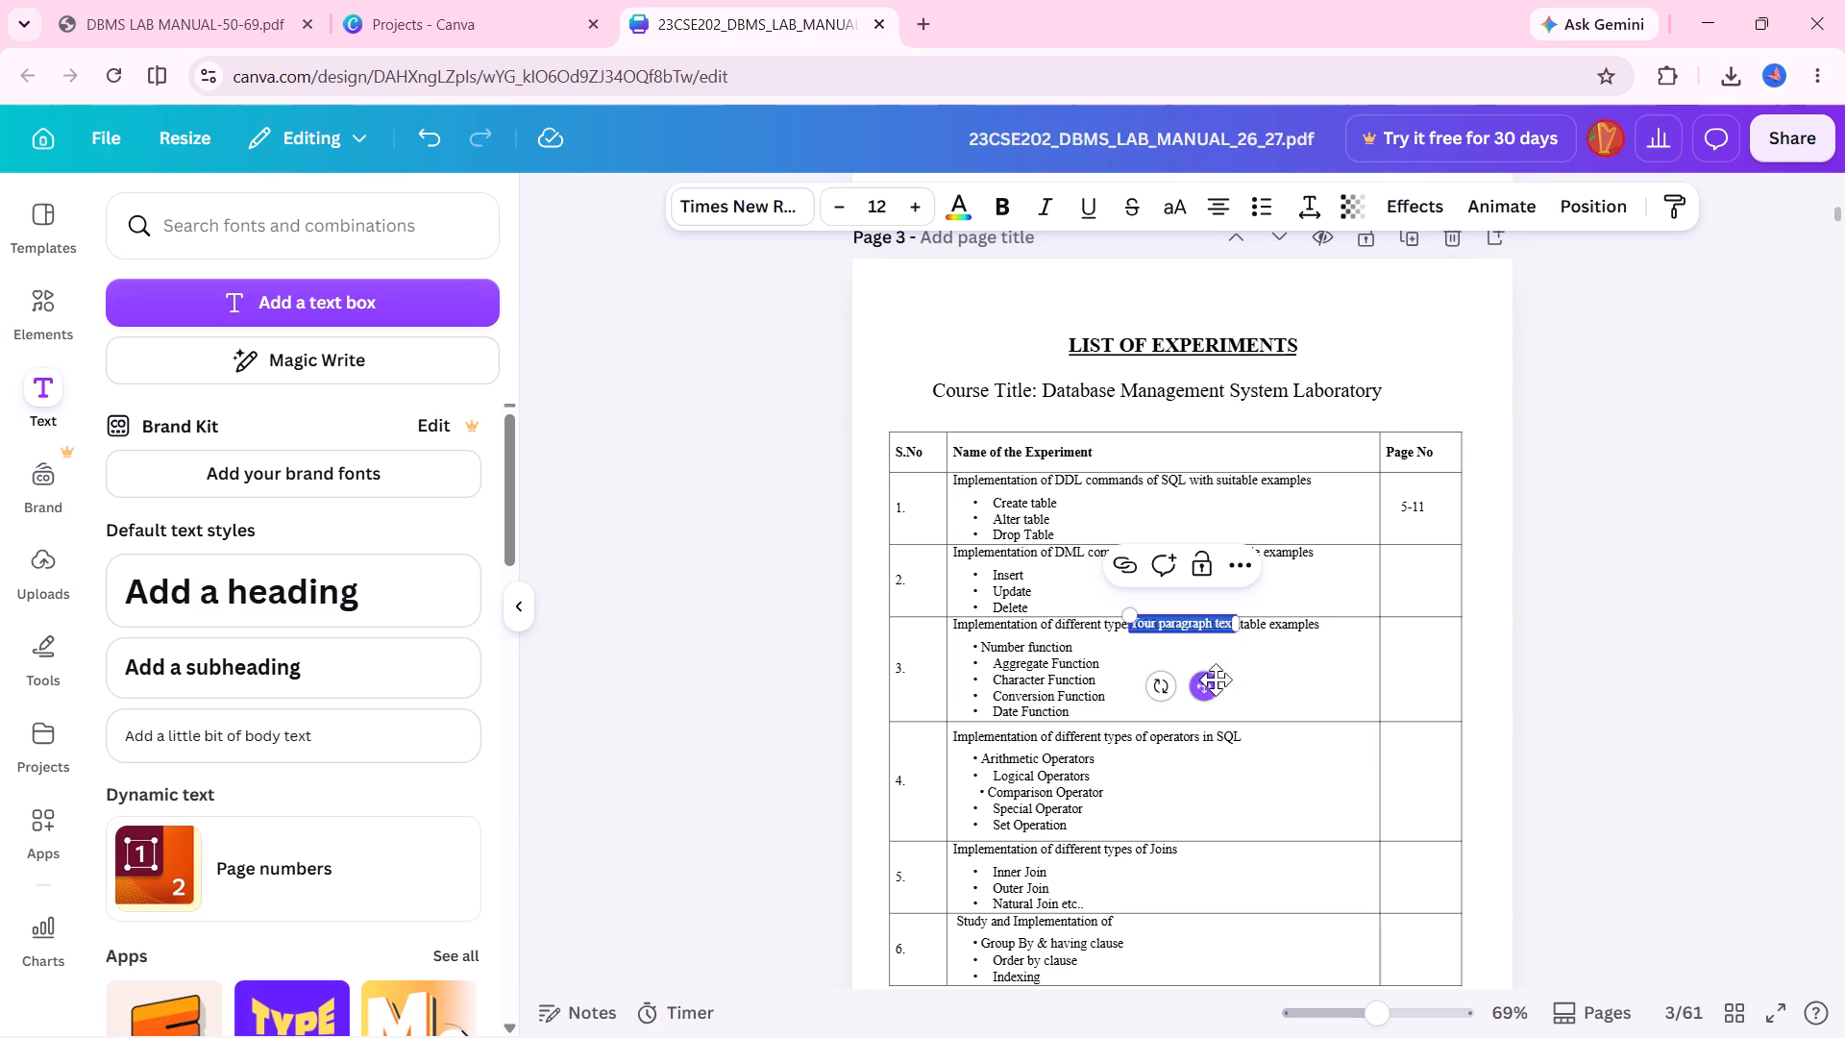
{"action": "left_click_drag", "start_coordinate": [1216, 680], "coordinate": [1429, 630]}
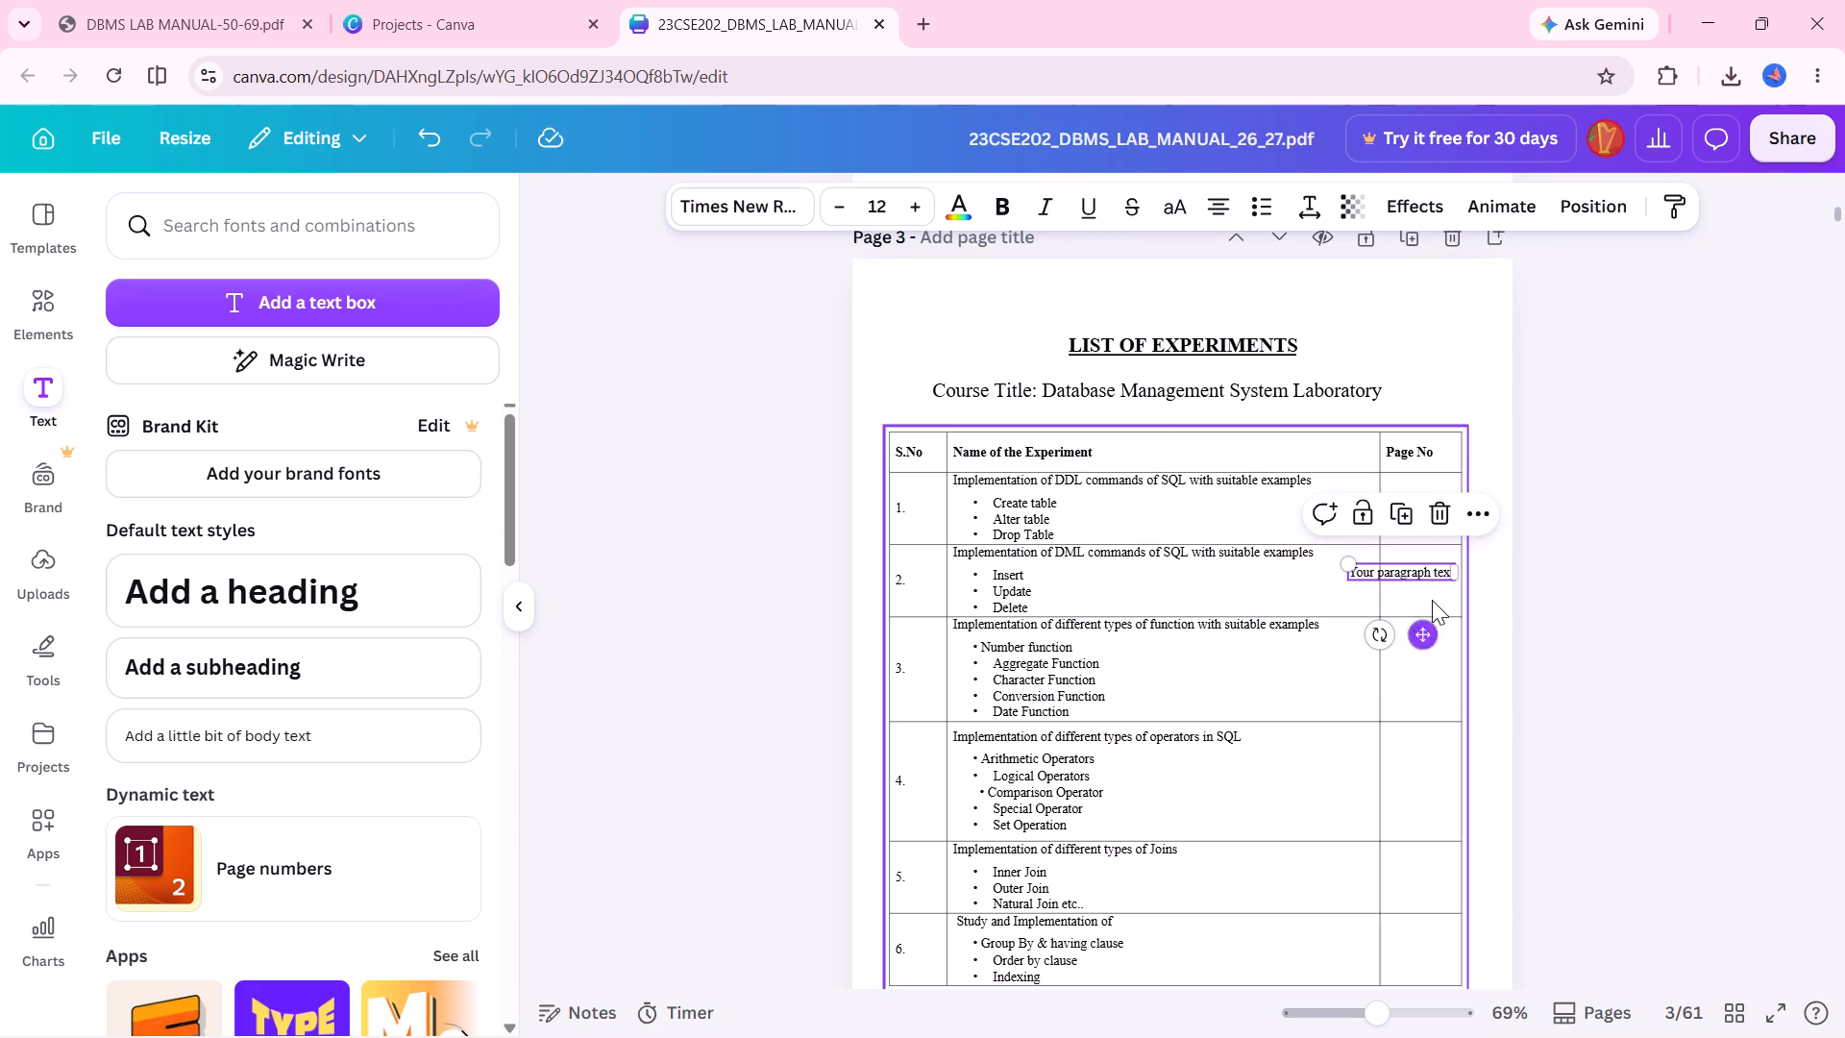
{"action": "left_click", "coordinate": [1440, 569]}
{"action": "key", "text": "BackSpace"}
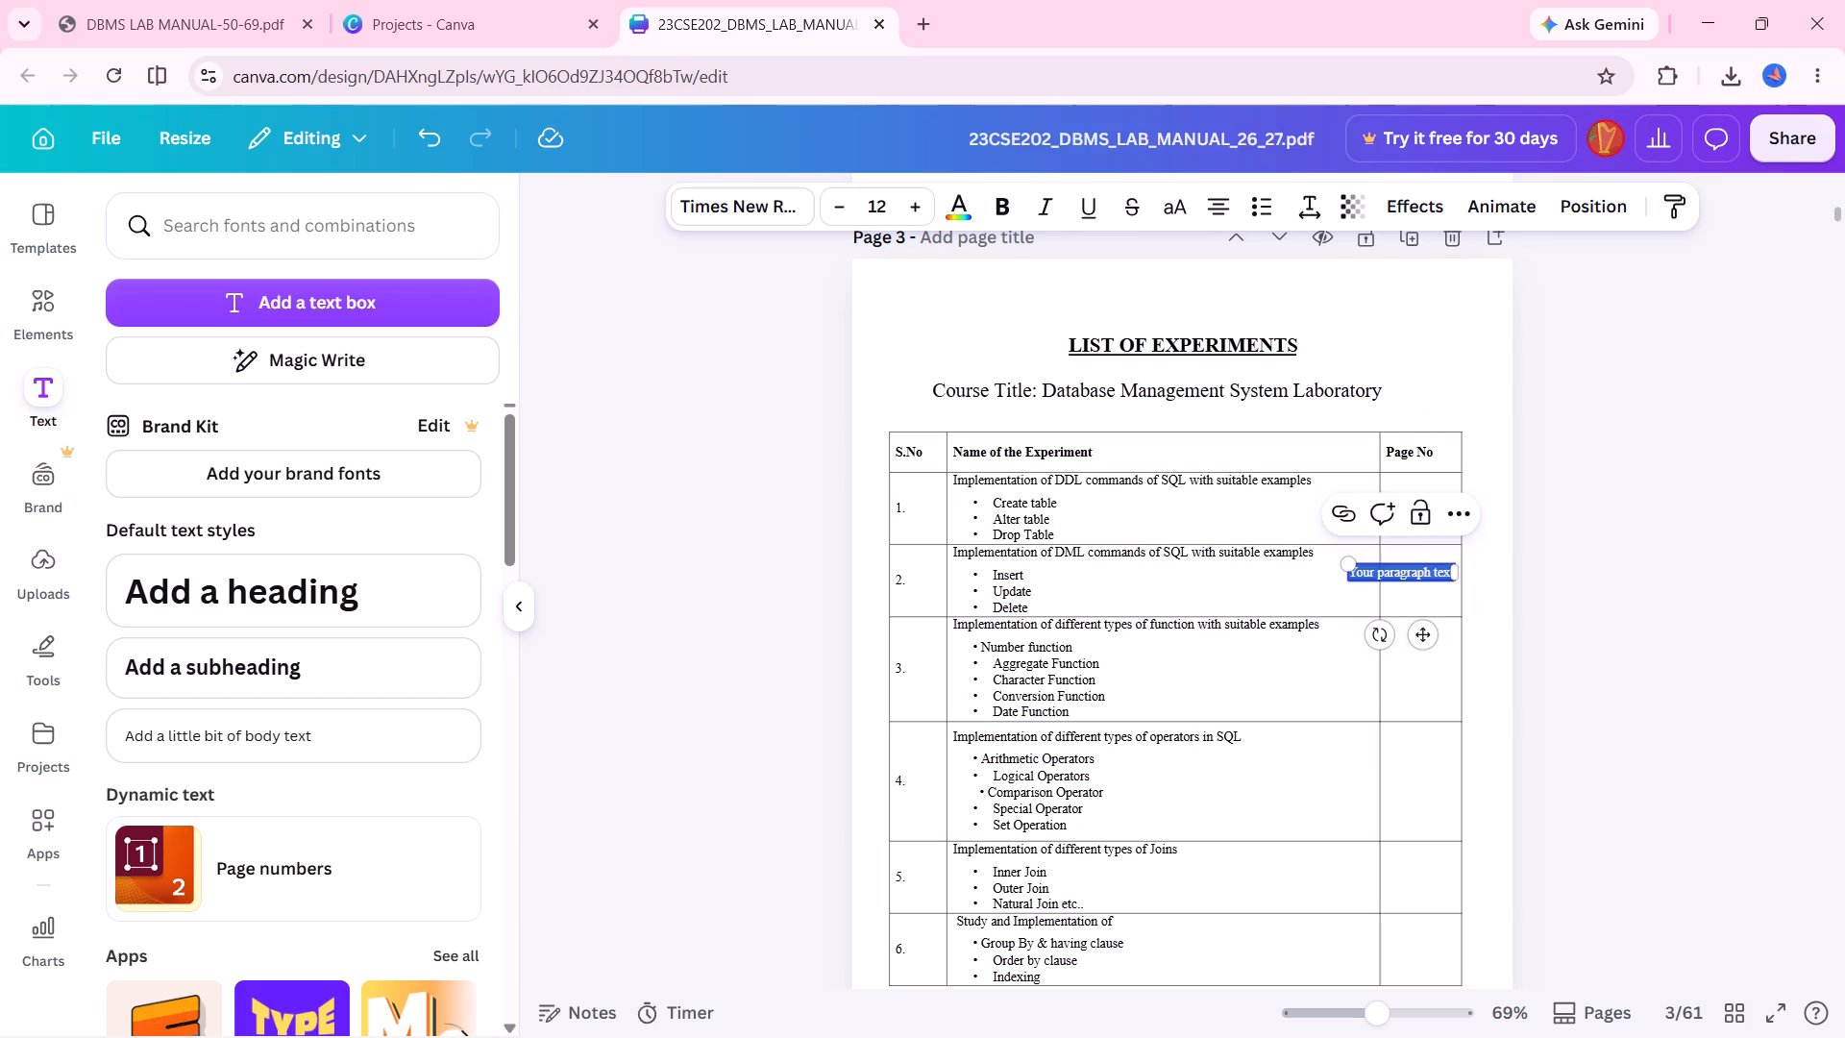
{"action": "key", "text": "1"}
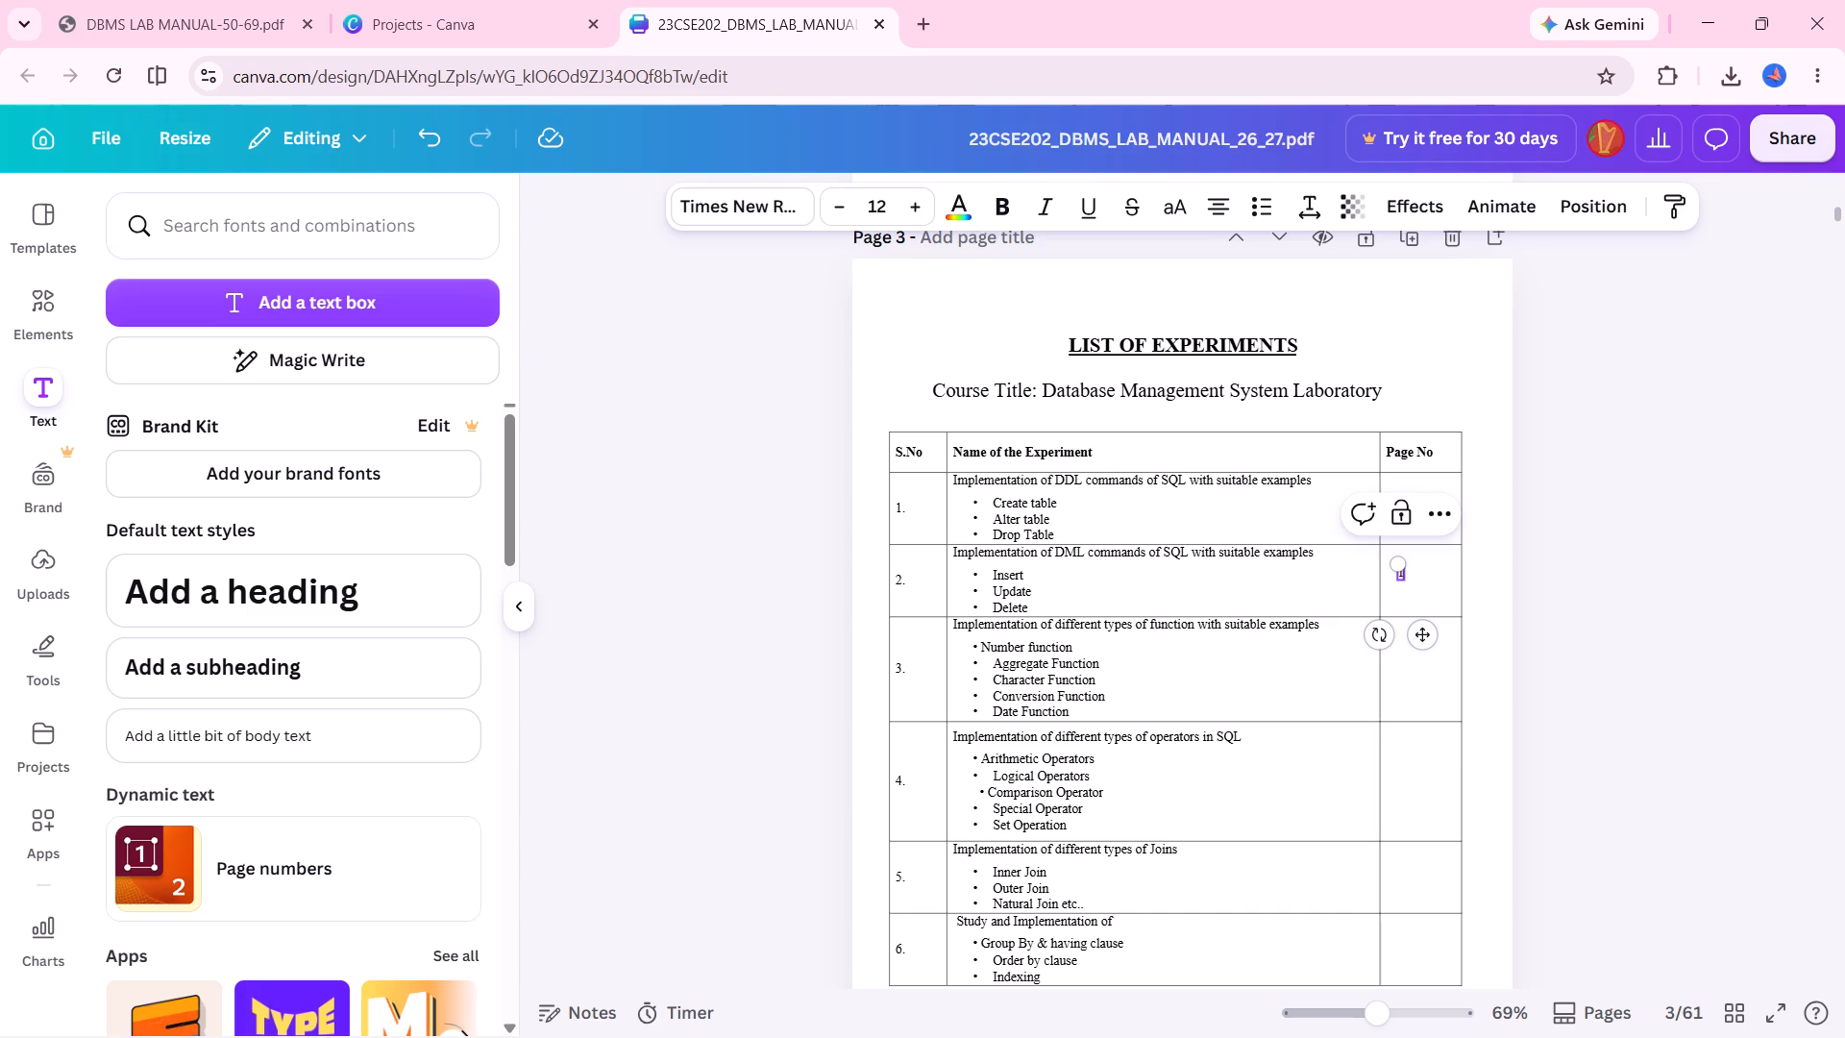
{"action": "key", "text": "8"}
{"action": "key", "text": "minus"}
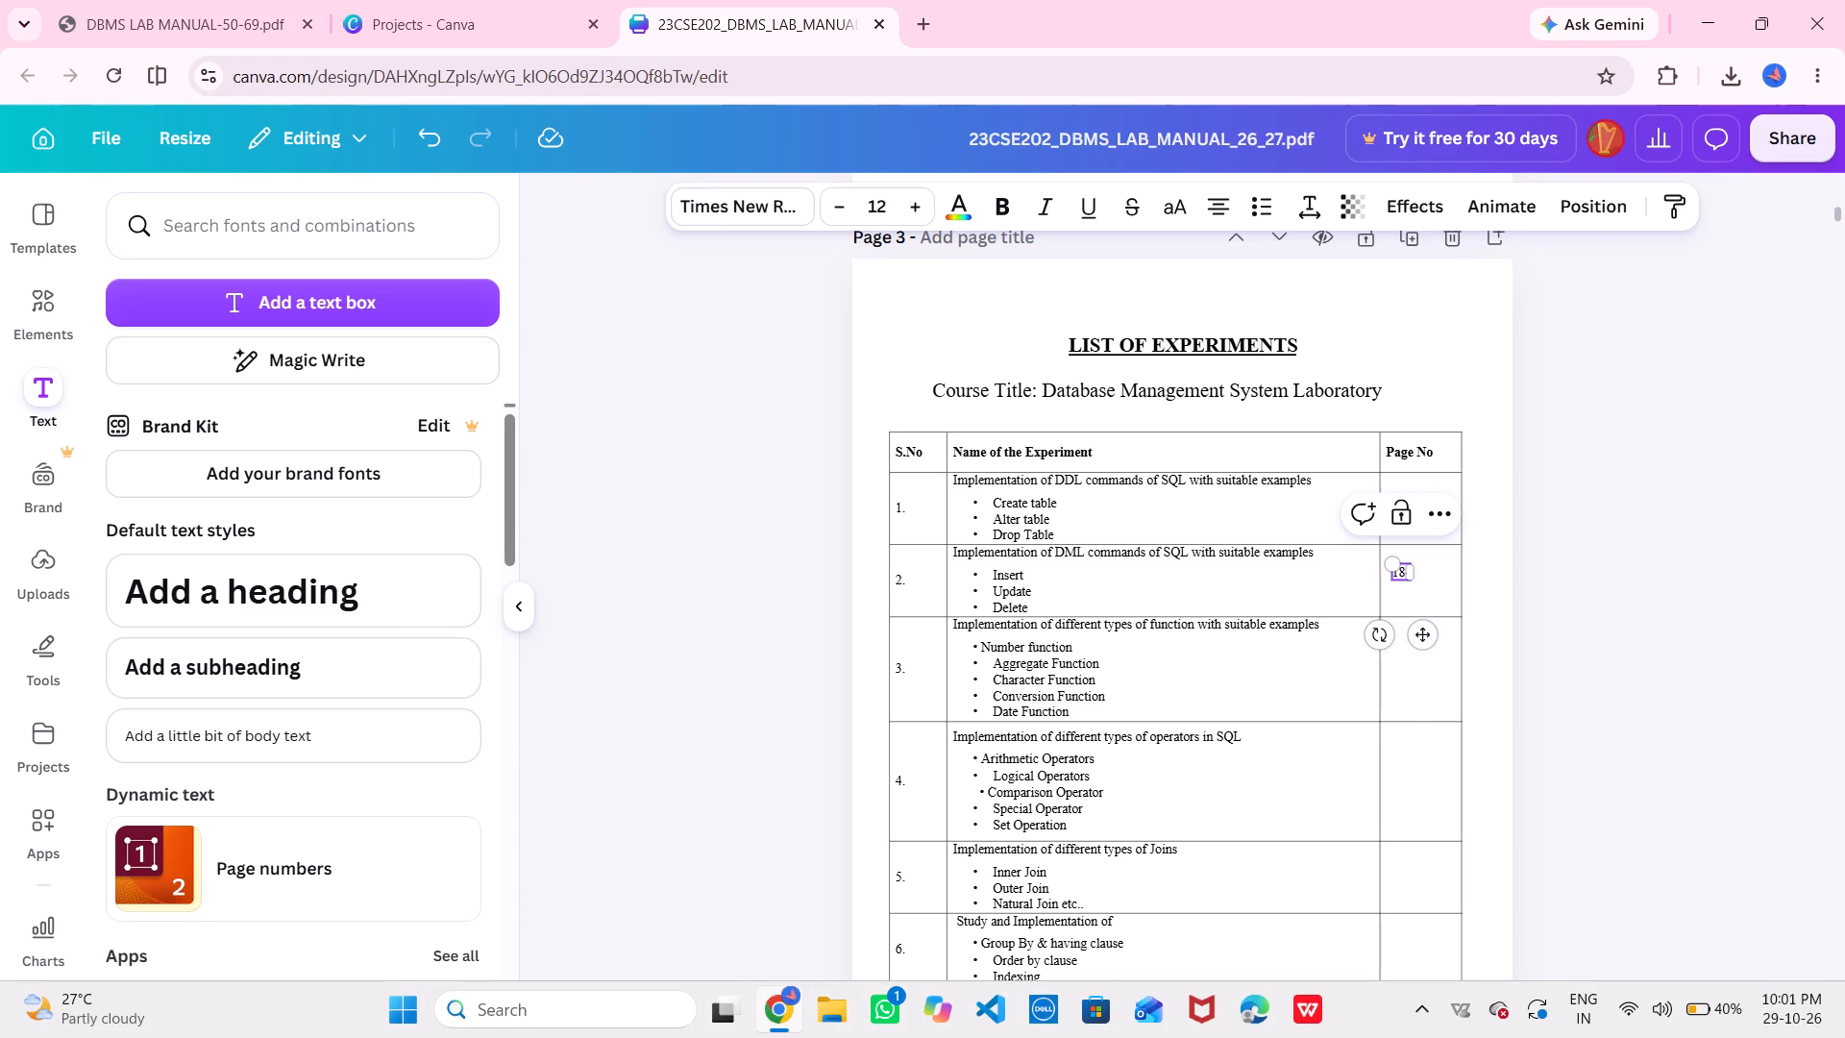
Minimize the browser and launch the Kuro app from the desktop.
{"action": "left_click", "coordinate": [1721, 16]}
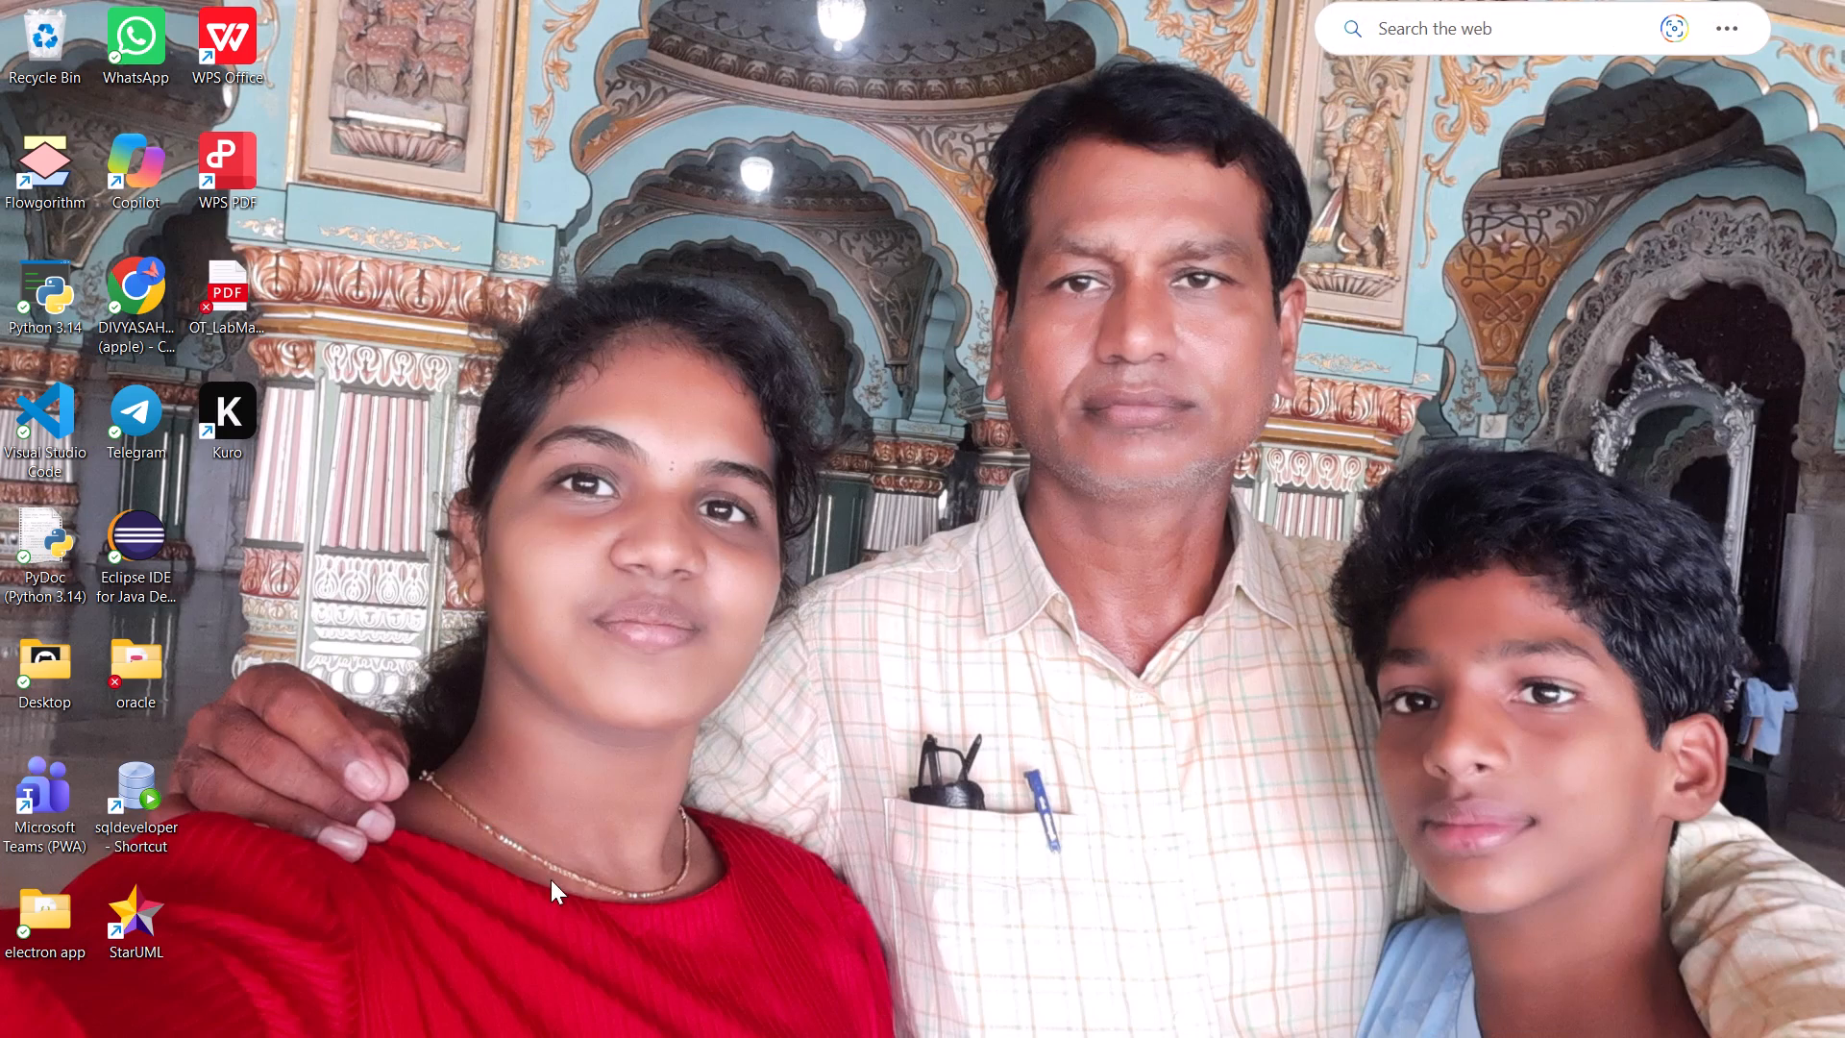
{"action": "double_click", "coordinate": [232, 432]}
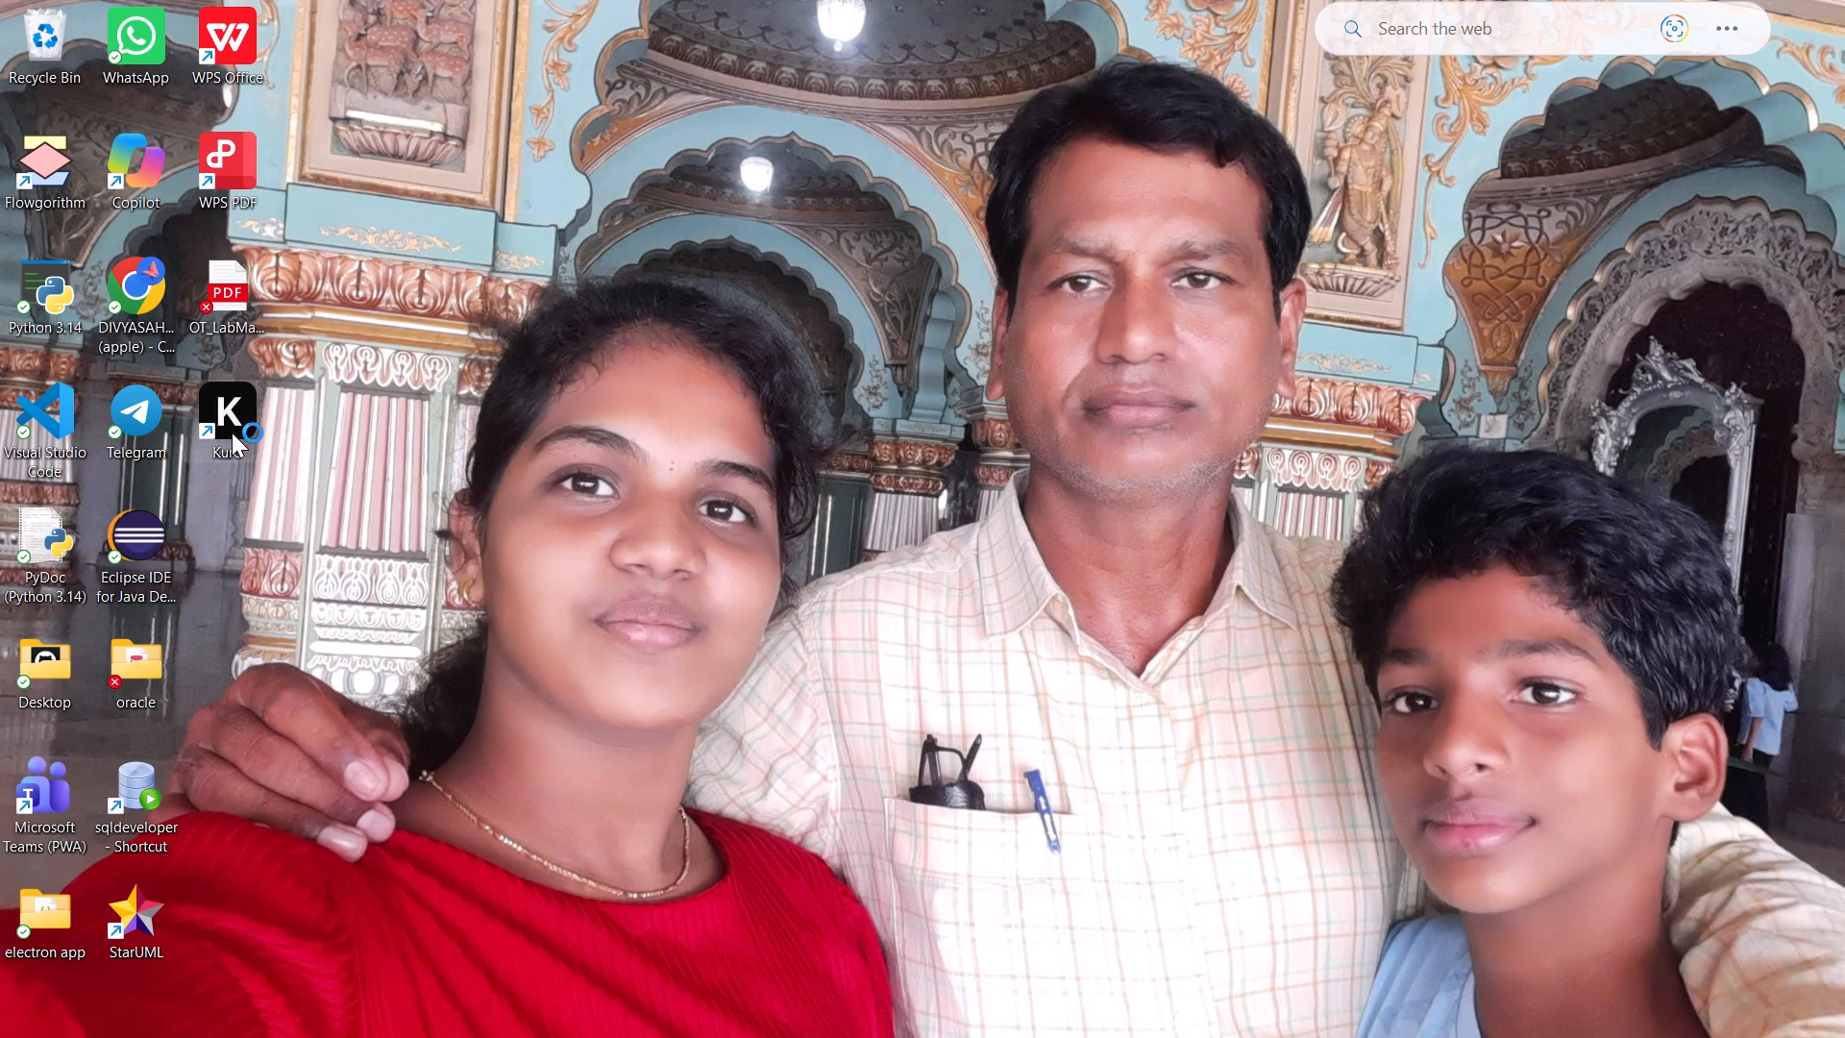
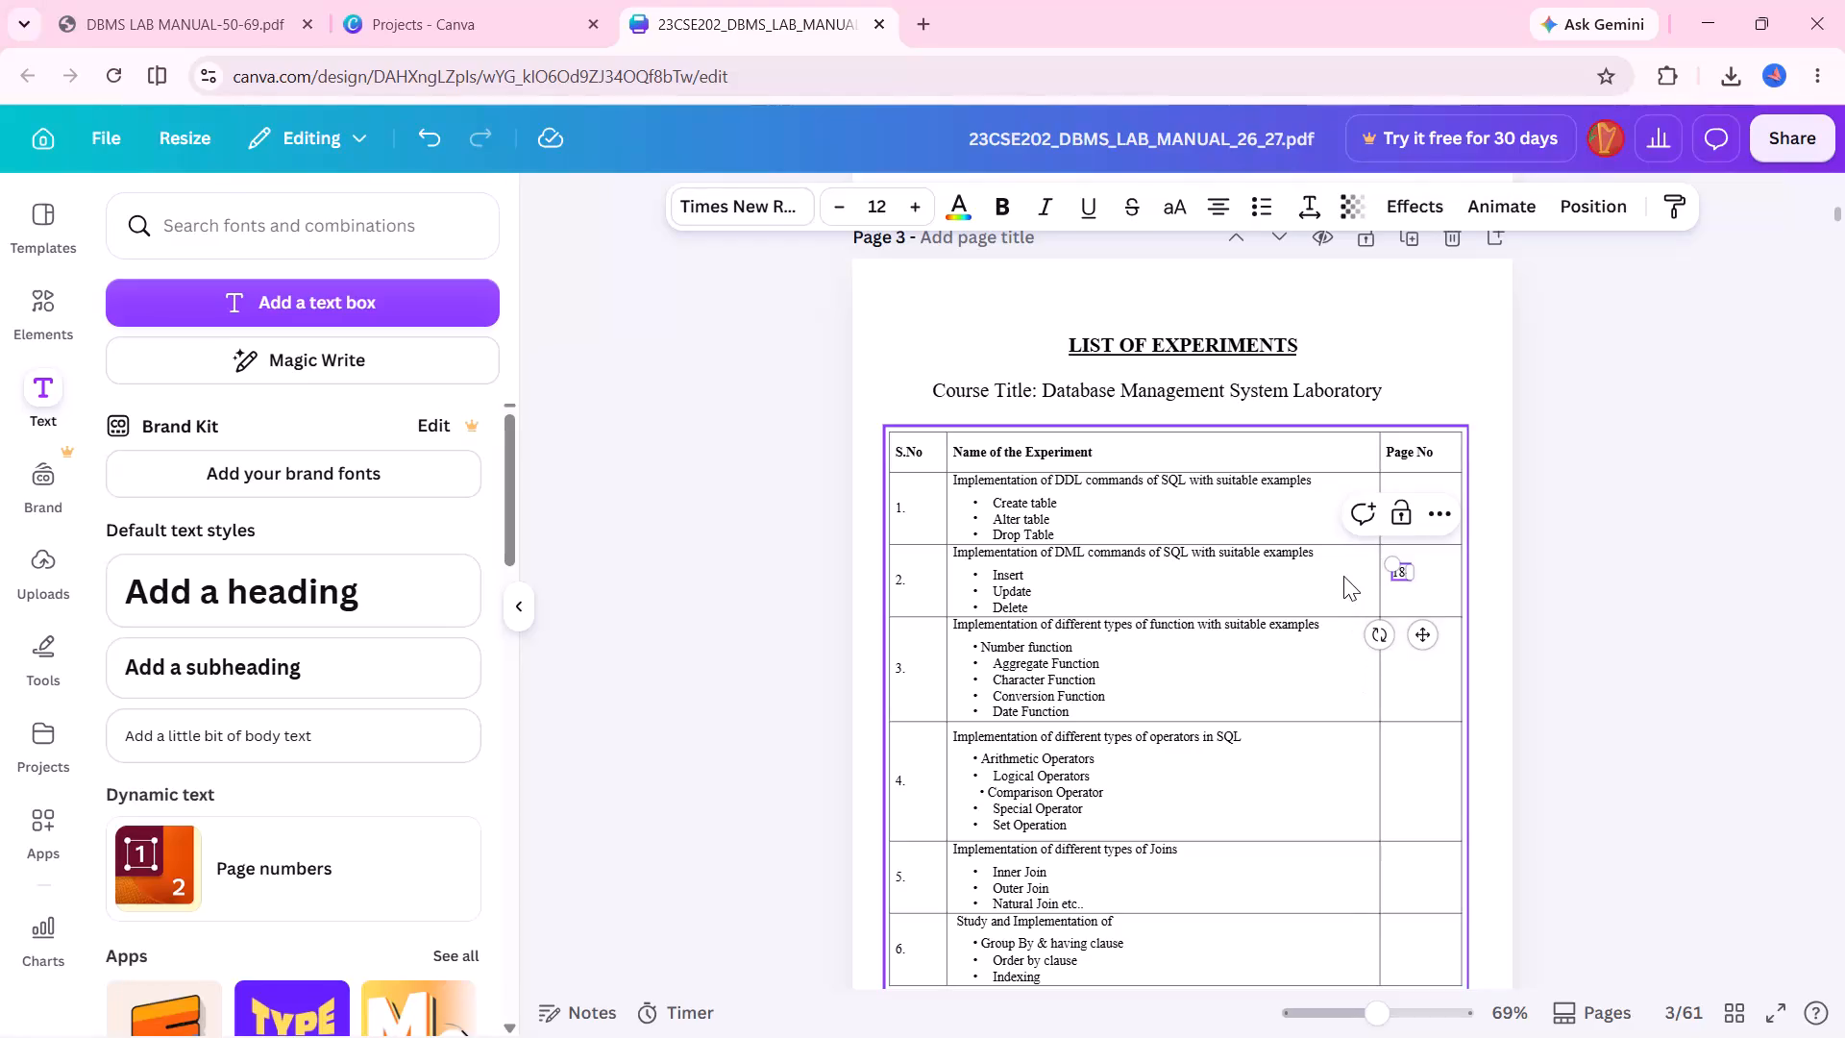
Complete experiment 2's page range as 18-28 and move its text box toward the middle of the Page No cell.
{"action": "scroll", "coordinate": [1343, 576], "scroll_direction": "down", "scroll_amount": 1}
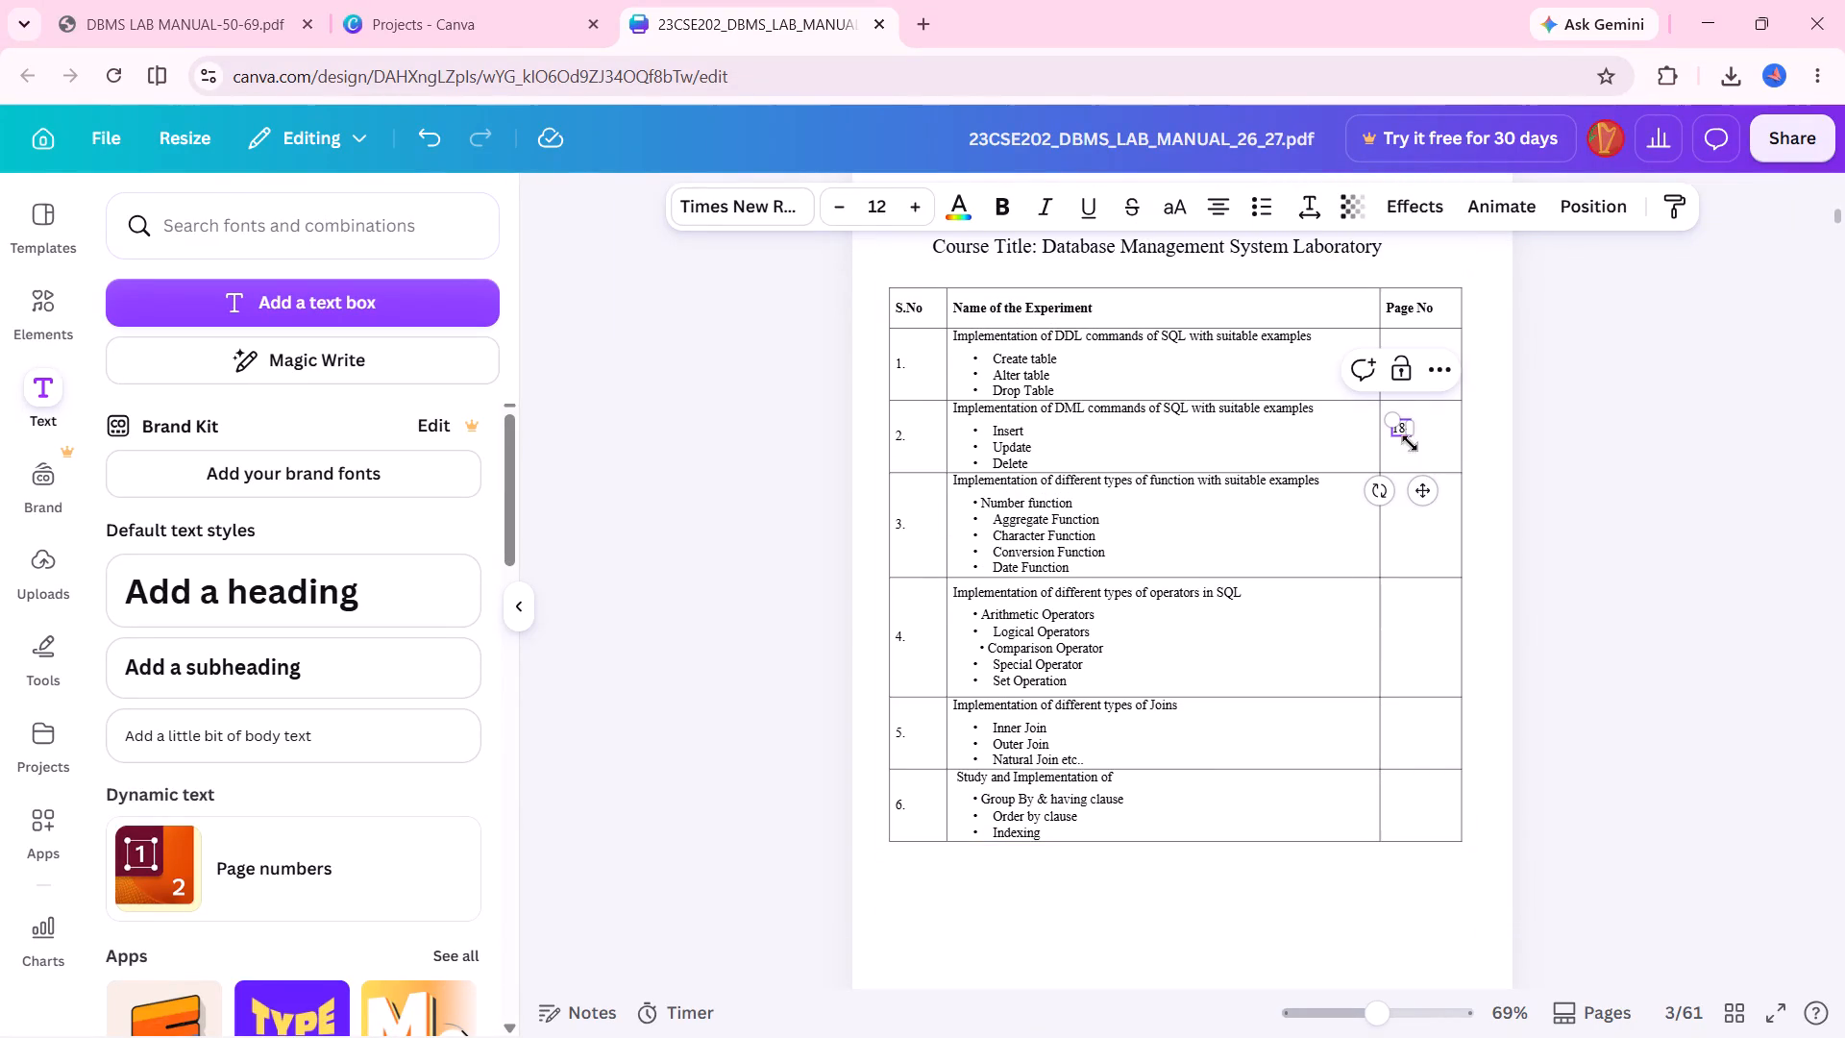
{"action": "left_click", "coordinate": [1400, 428]}
{"action": "key", "text": "Right"}
{"action": "key", "text": "Right"}
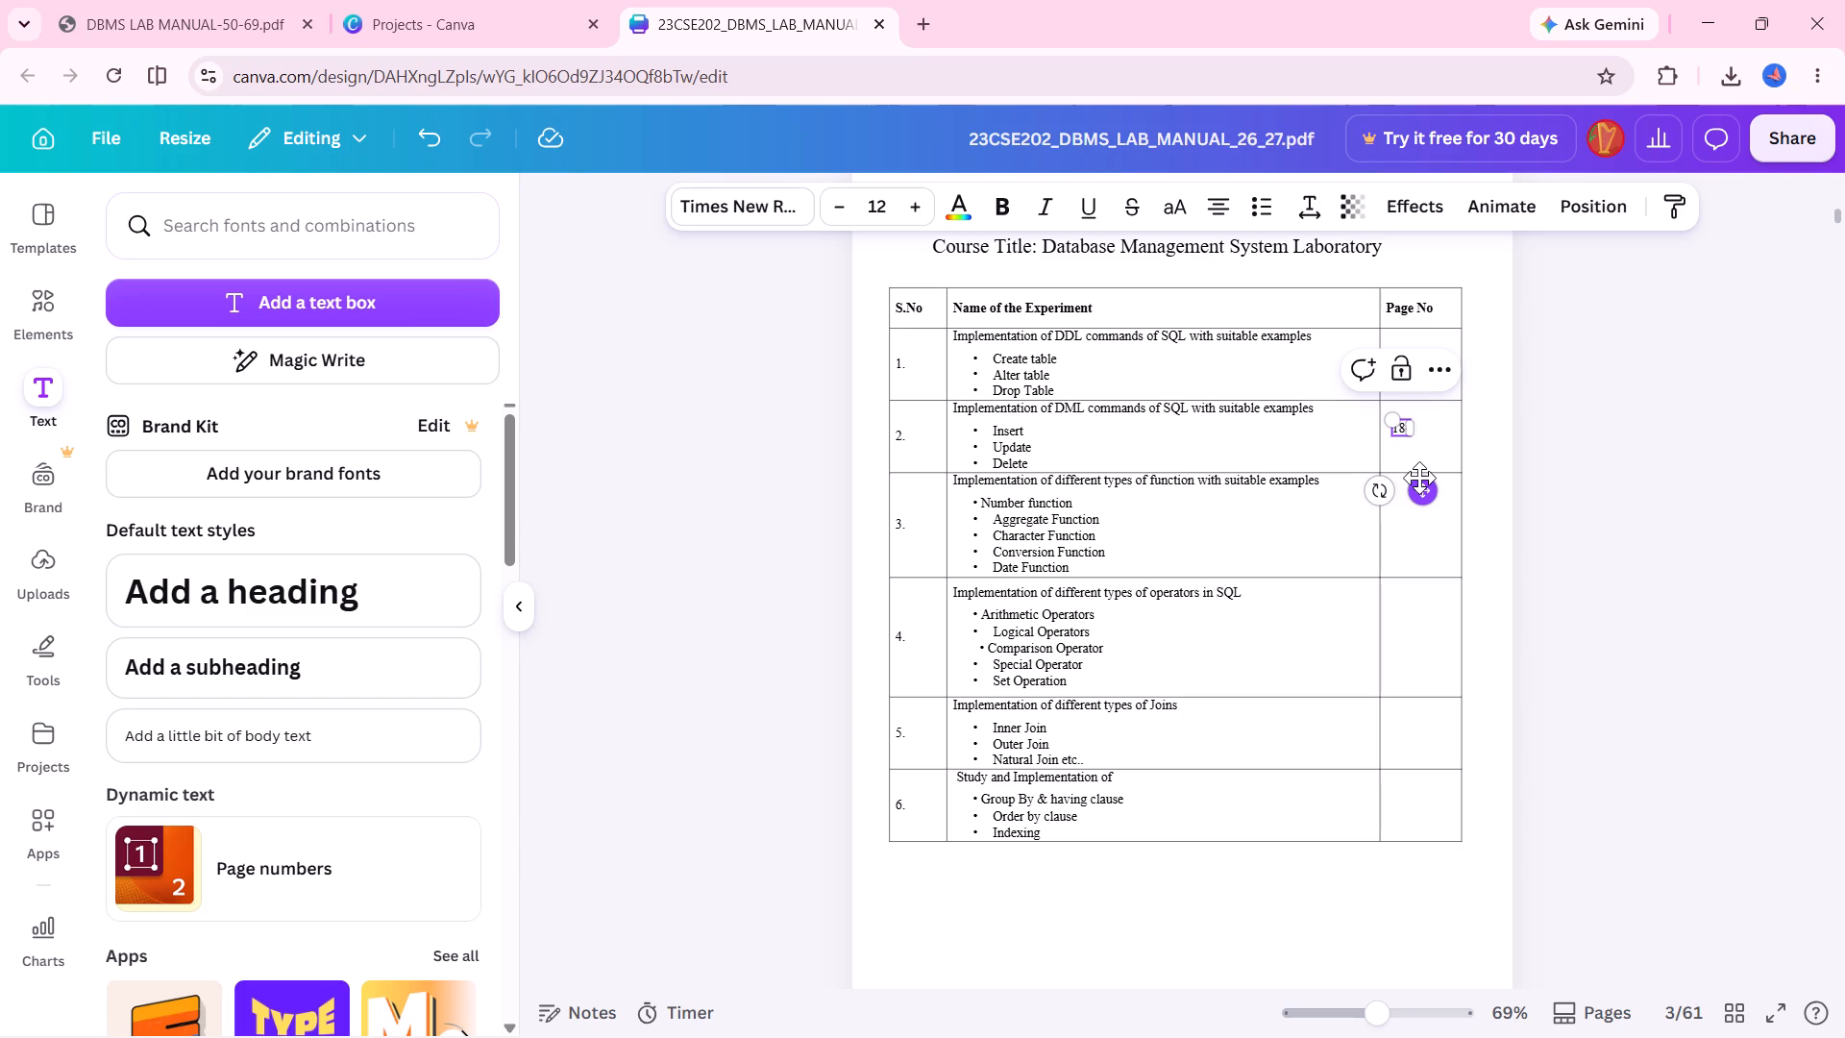
{"action": "key", "text": "2"}
{"action": "key", "text": "8"}
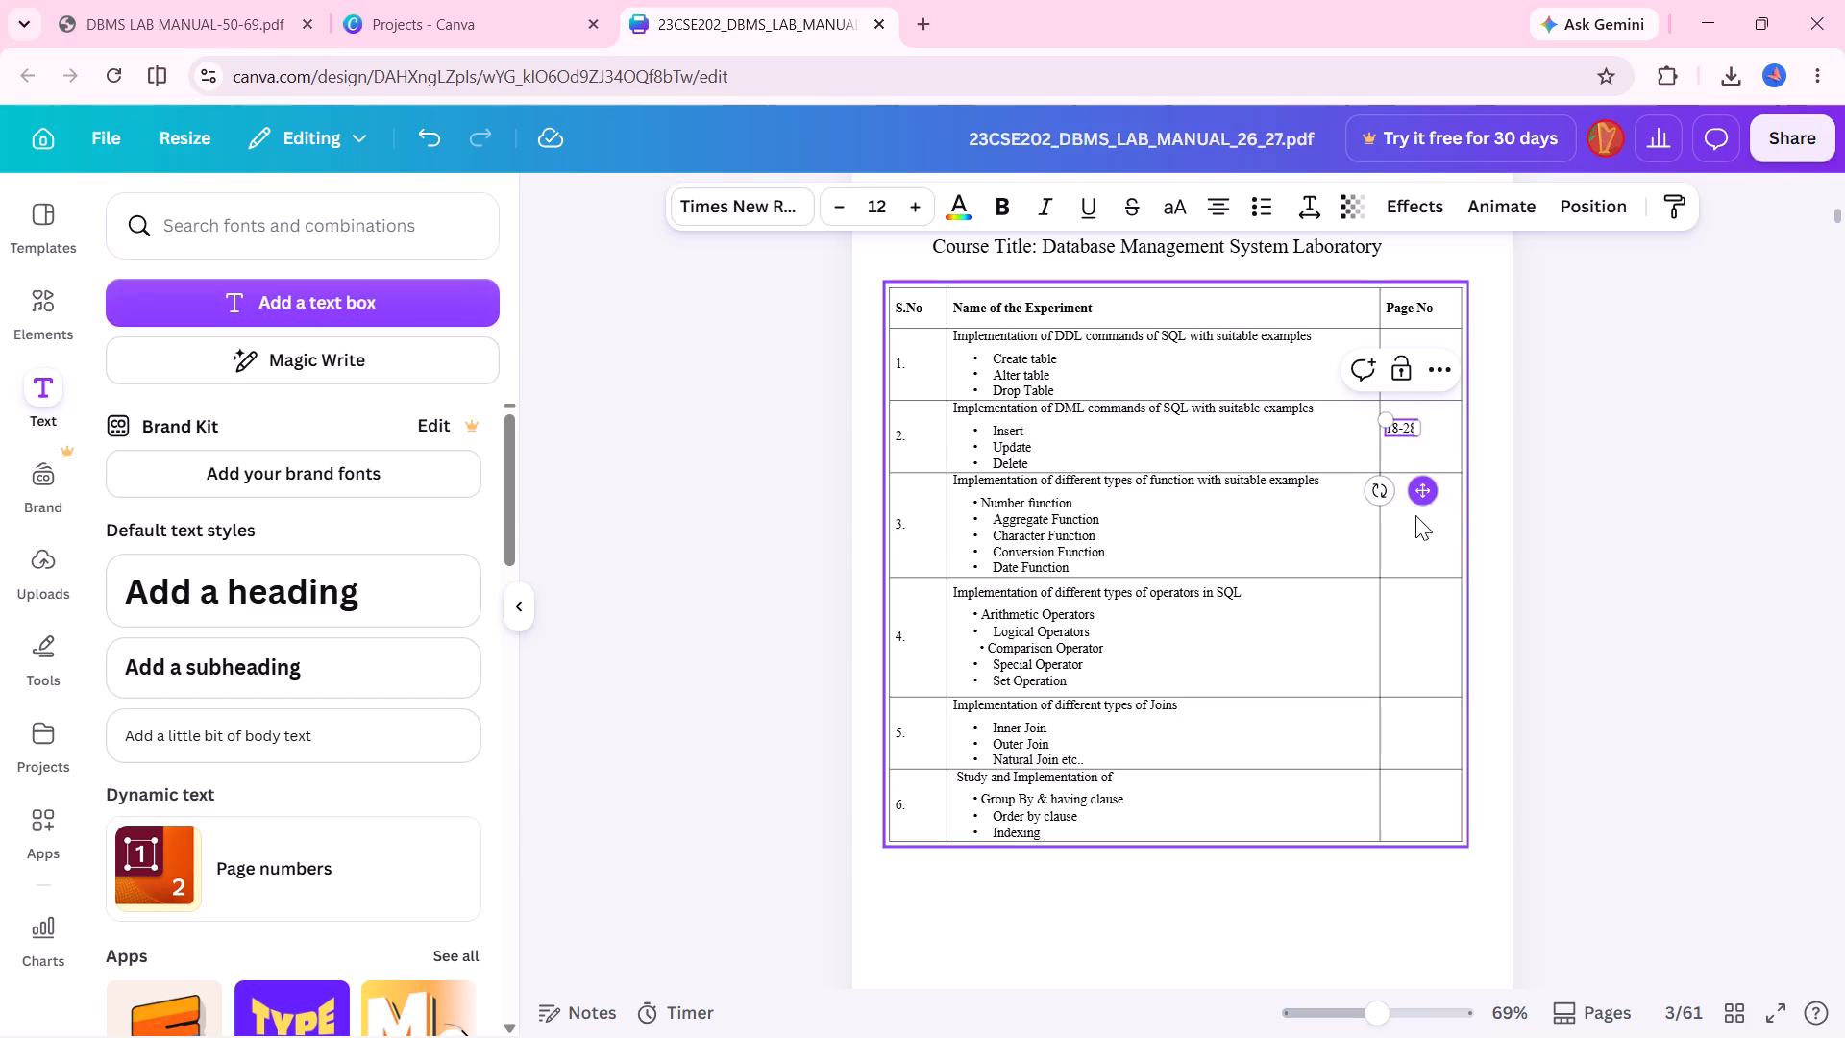
{"action": "left_click_drag", "start_coordinate": [1418, 493], "coordinate": [1431, 493]}
{"action": "left_click", "coordinate": [1431, 493]}
{"action": "left_click", "coordinate": [1420, 516]}
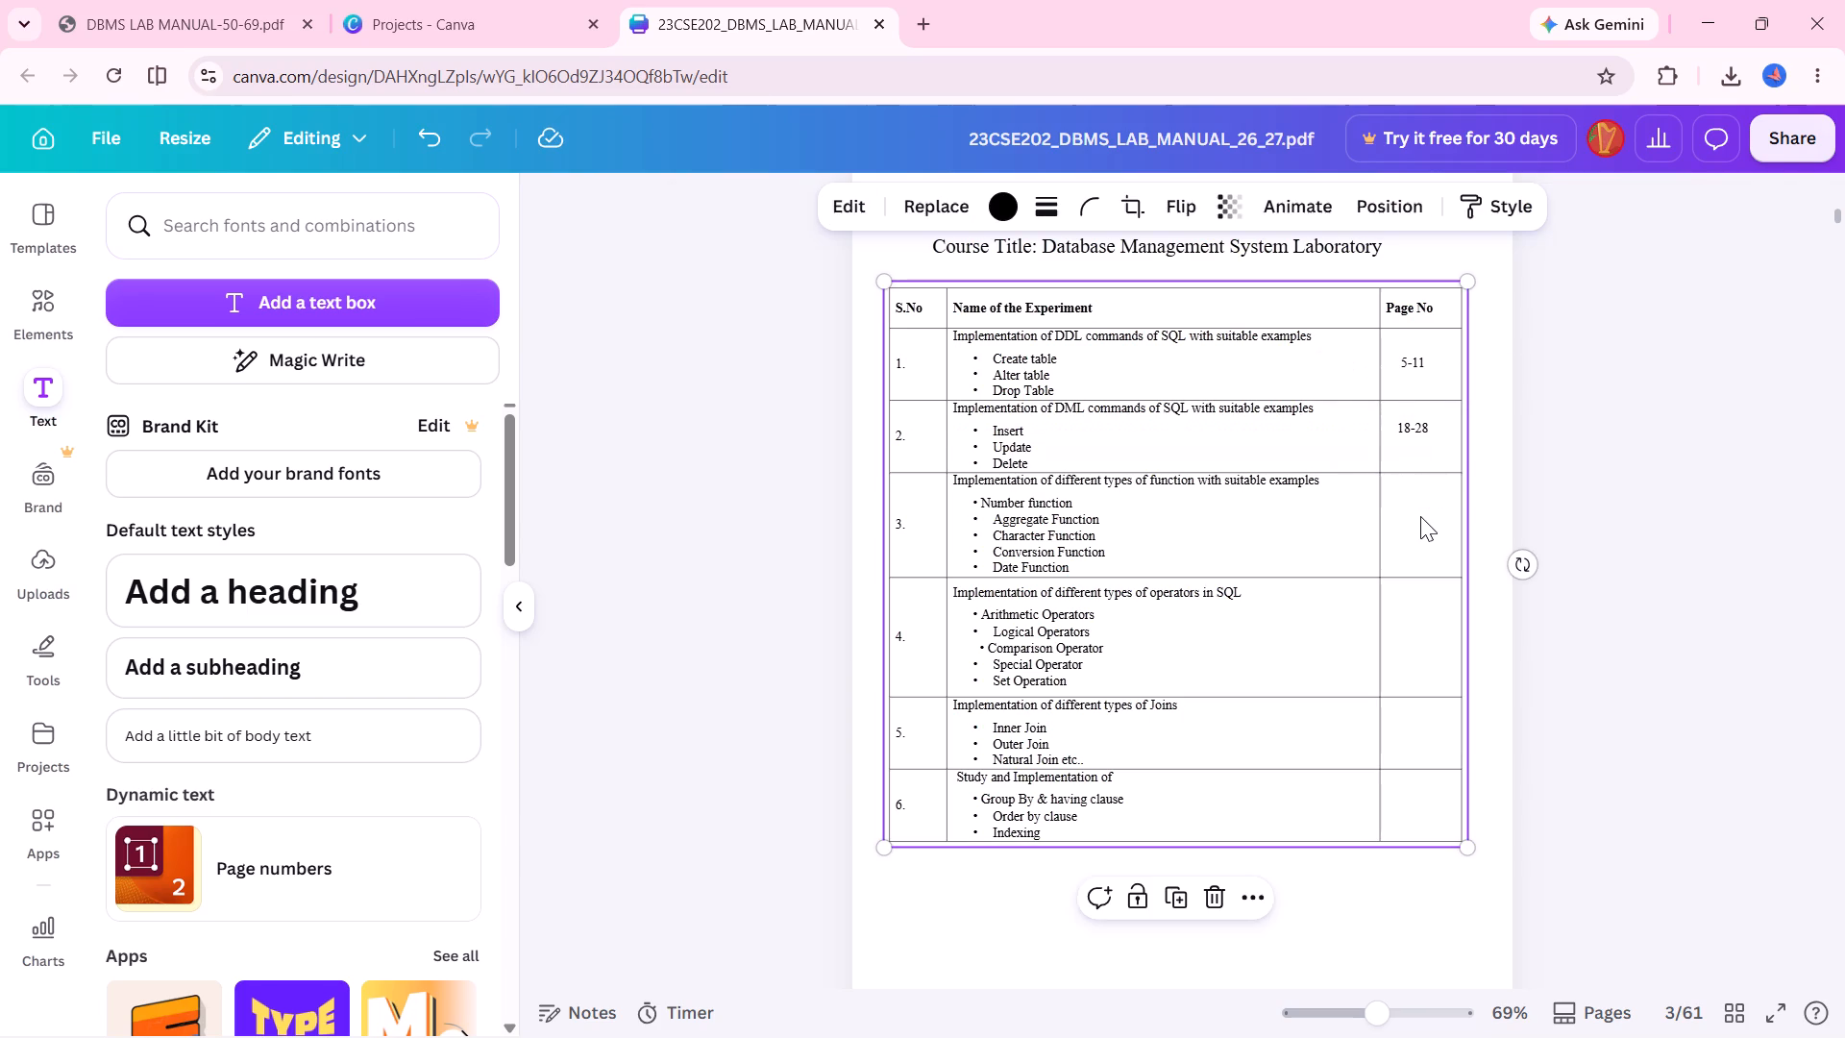
{"action": "left_click", "coordinate": [1420, 516]}
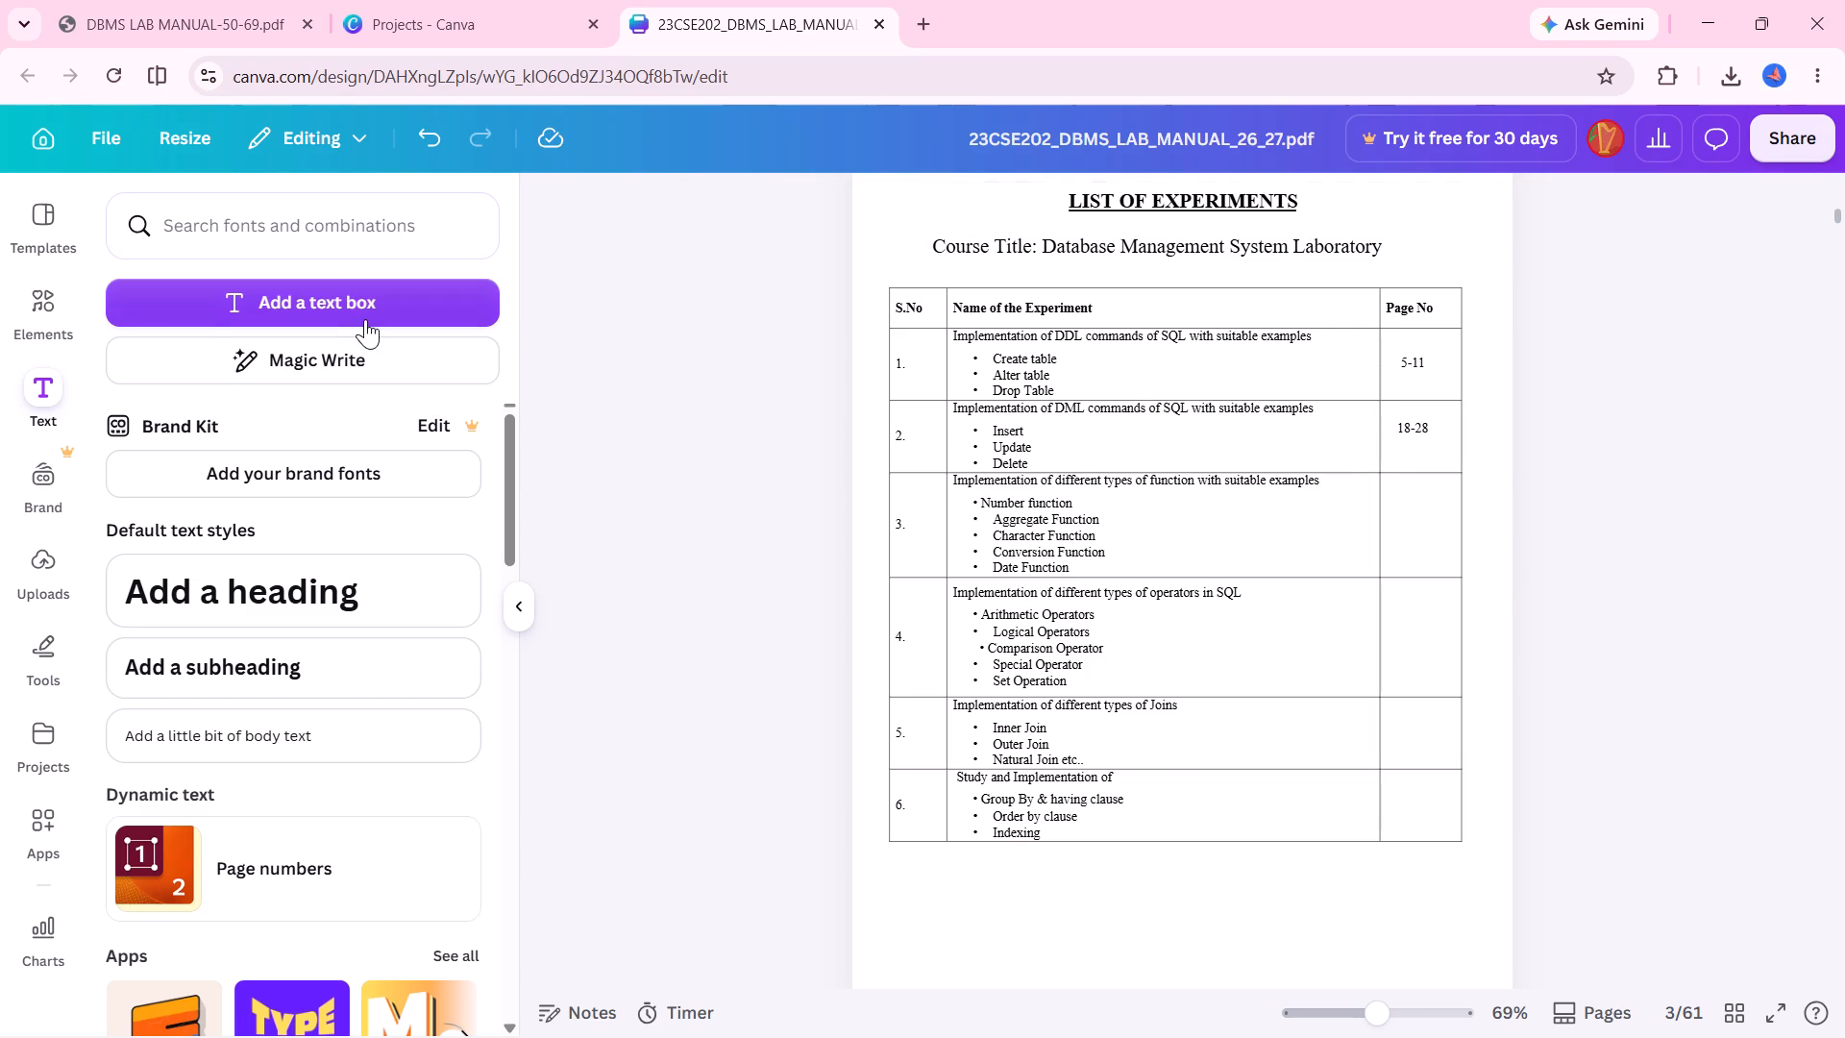
Add a text box in experiment 3's Page No cell reading 29-32, aligned with the page numbers above it.
{"action": "left_click", "coordinate": [368, 321]}
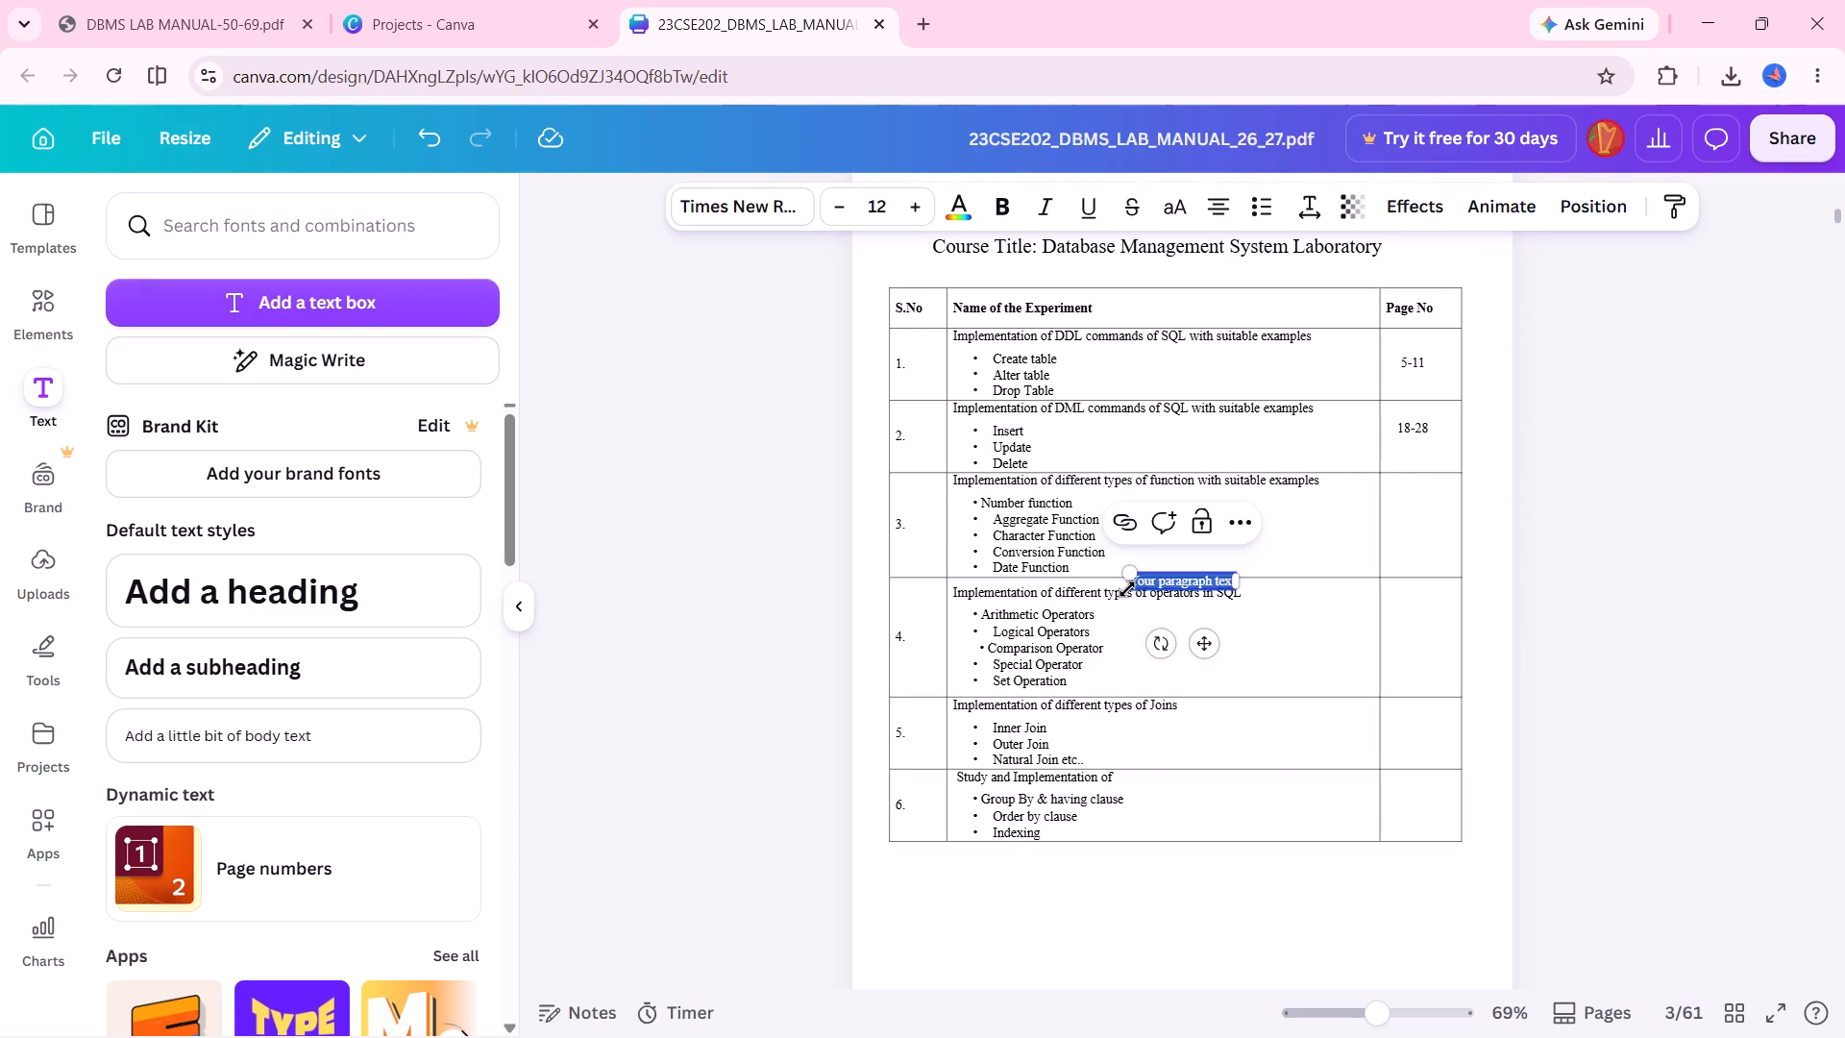
{"action": "left_click_drag", "start_coordinate": [1212, 647], "coordinate": [1416, 583]}
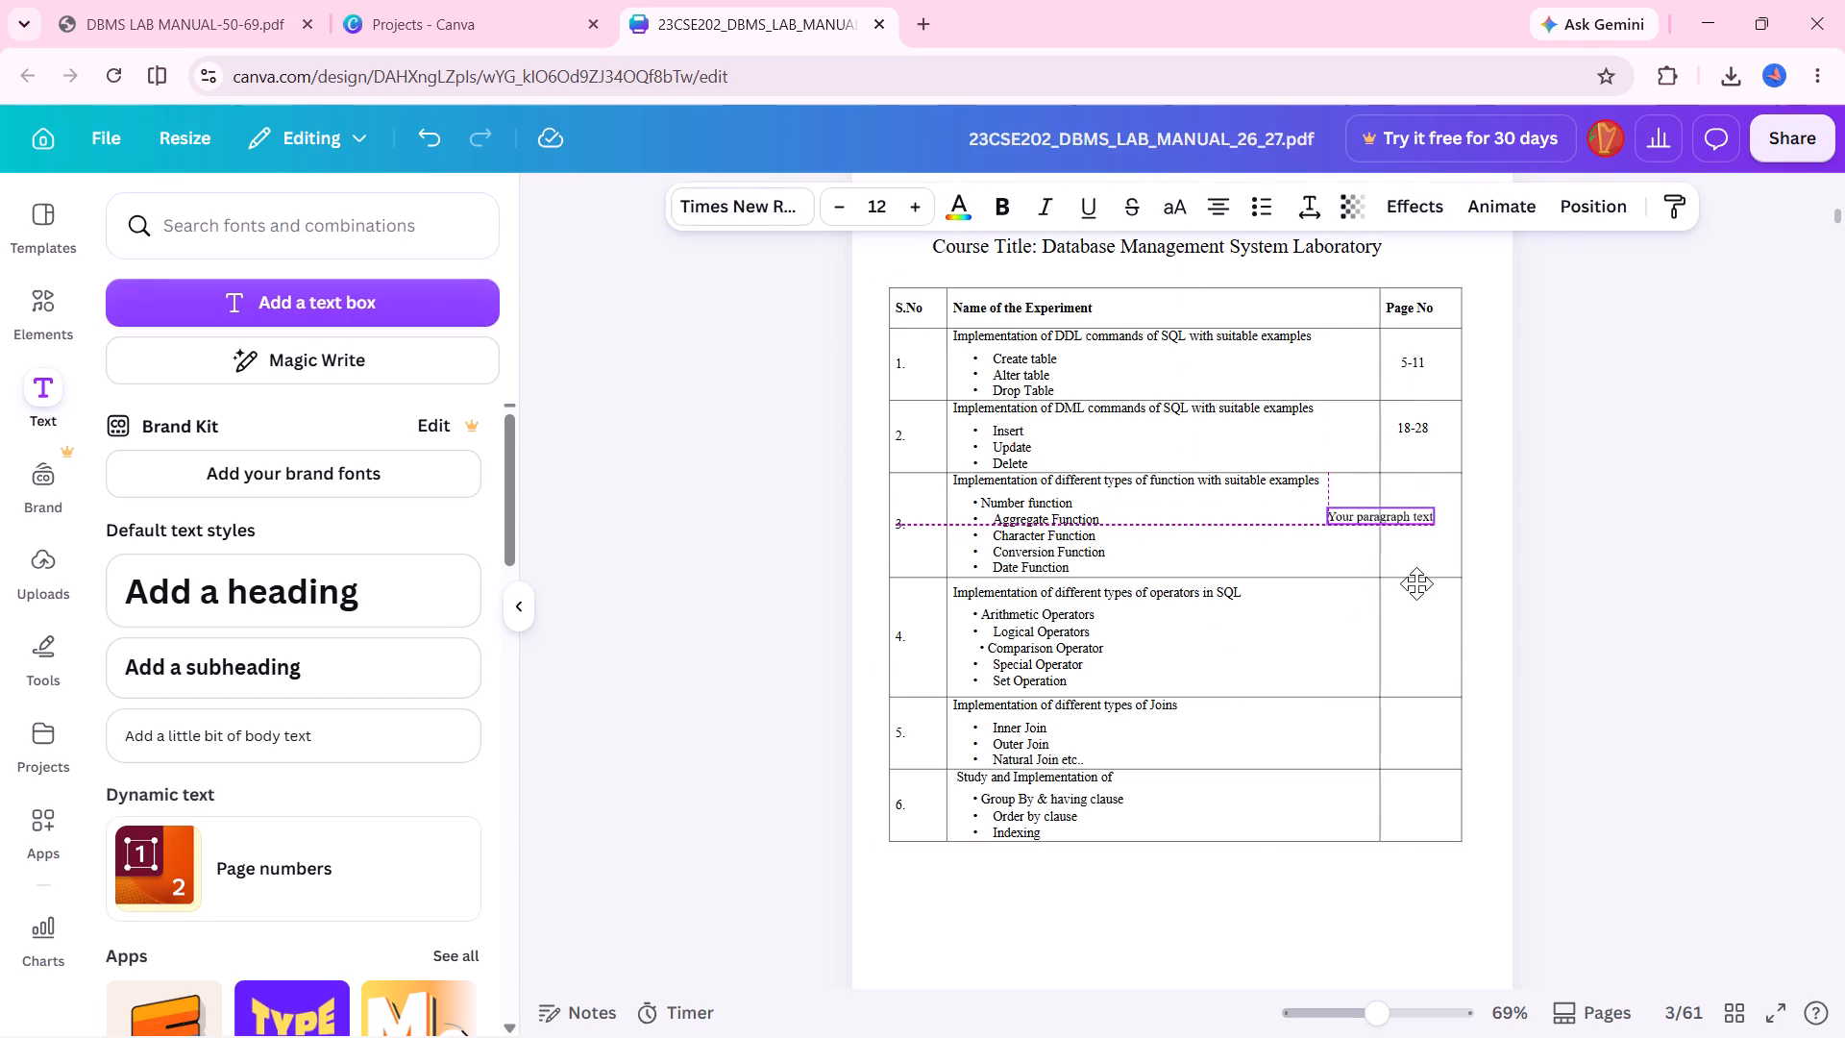
{"action": "left_click_drag", "start_coordinate": [1416, 583], "coordinate": [1418, 583]}
{"action": "left_click", "coordinate": [1423, 512]}
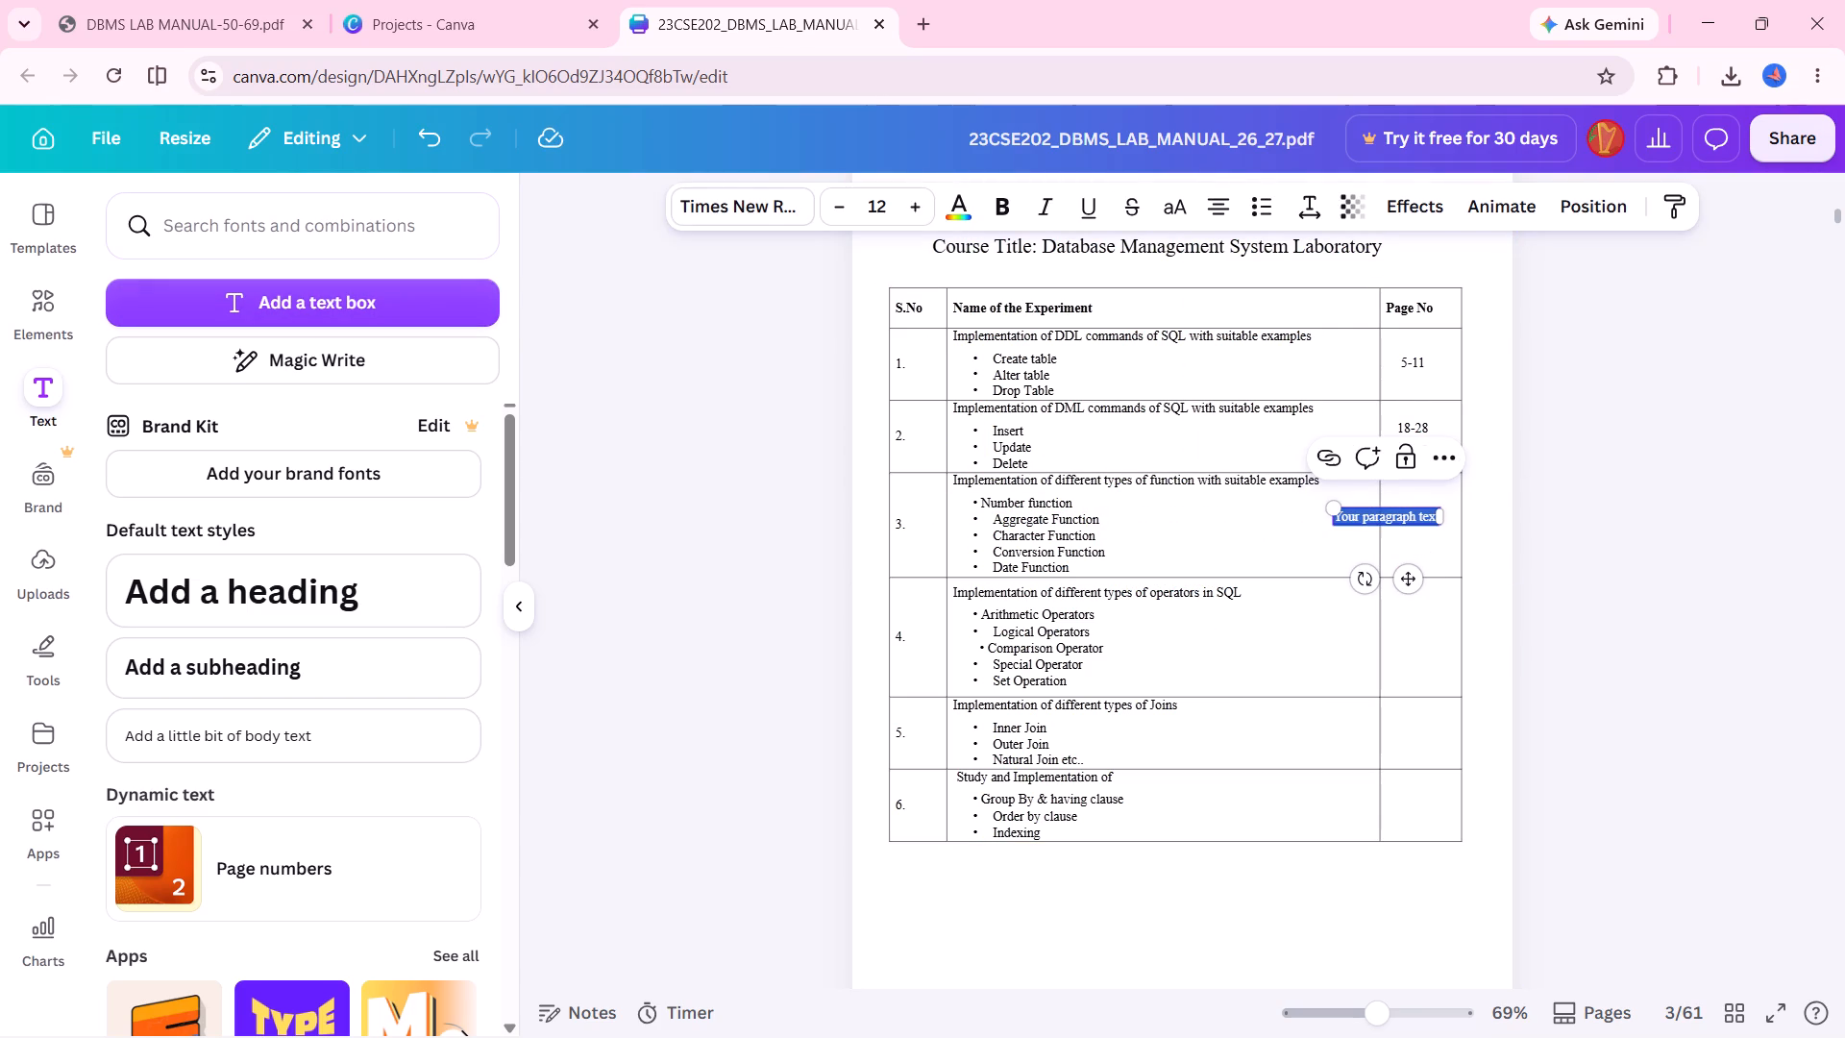
{"action": "key", "text": "BackSpace"}
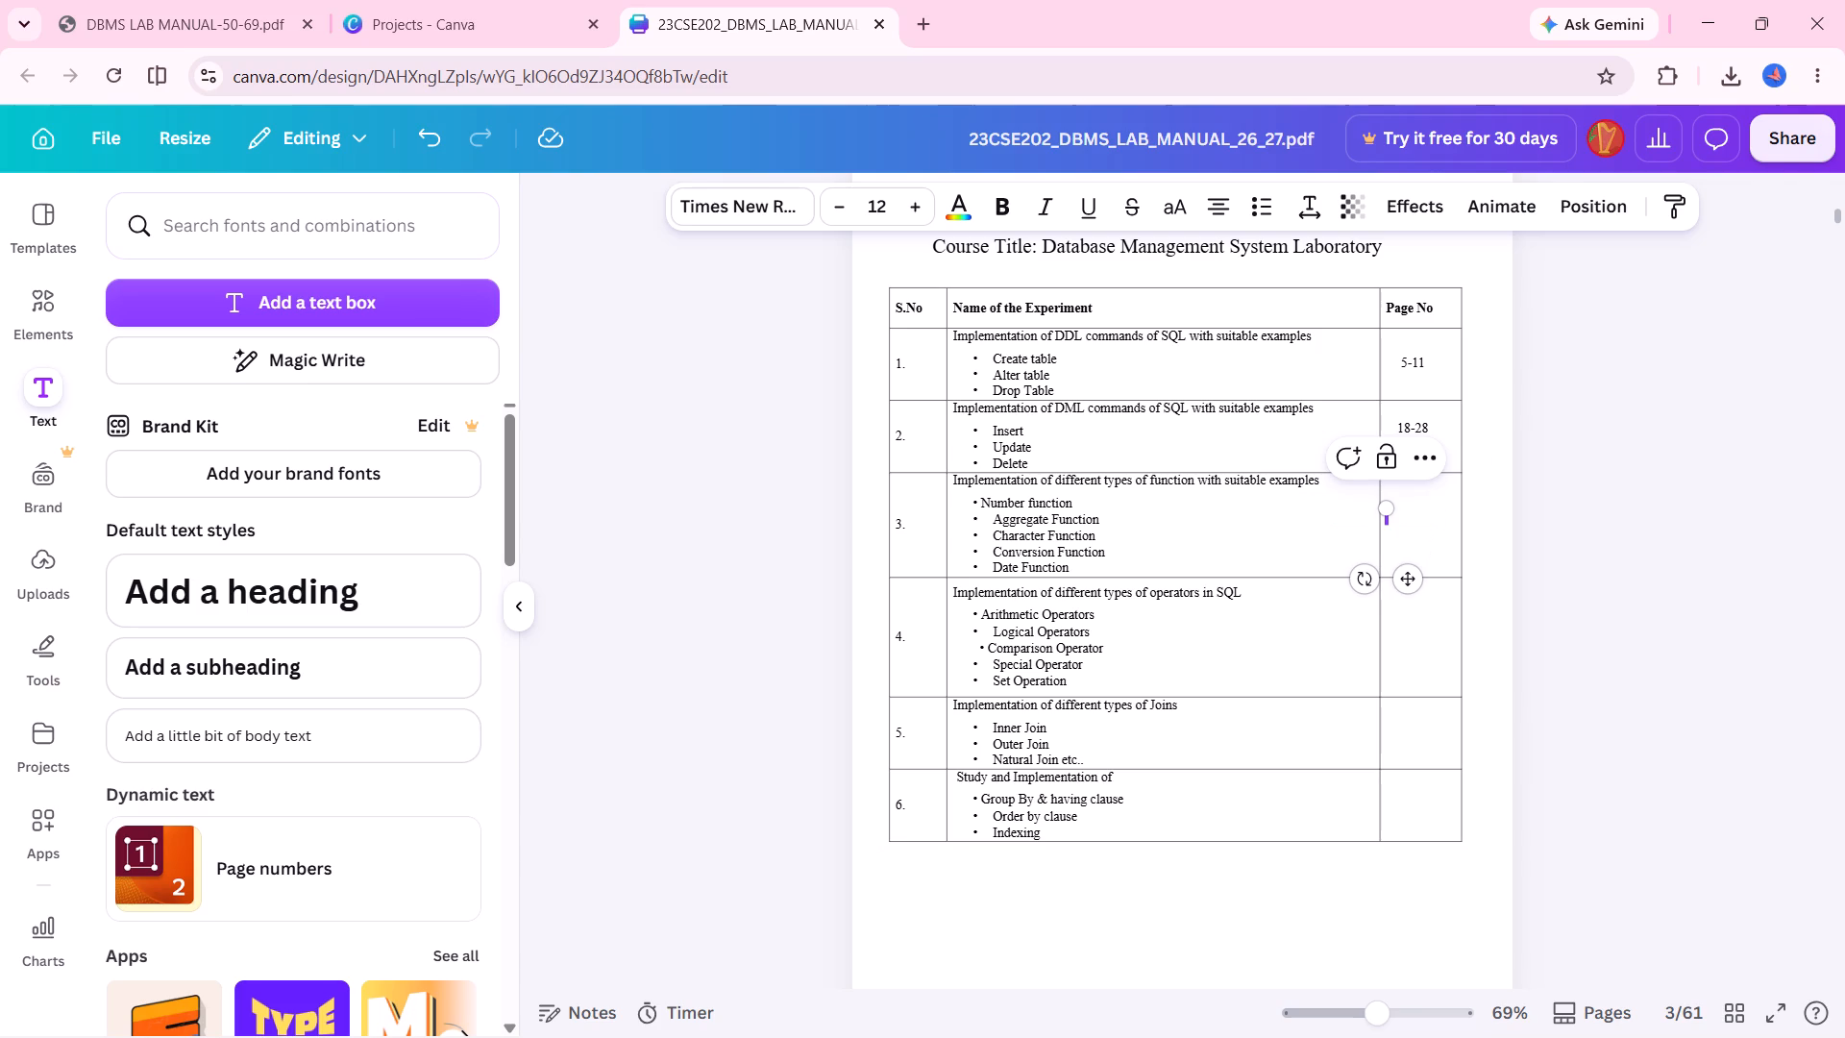
{"action": "key", "text": "2"}
{"action": "key", "text": "9"}
{"action": "type", "text": "-3"}
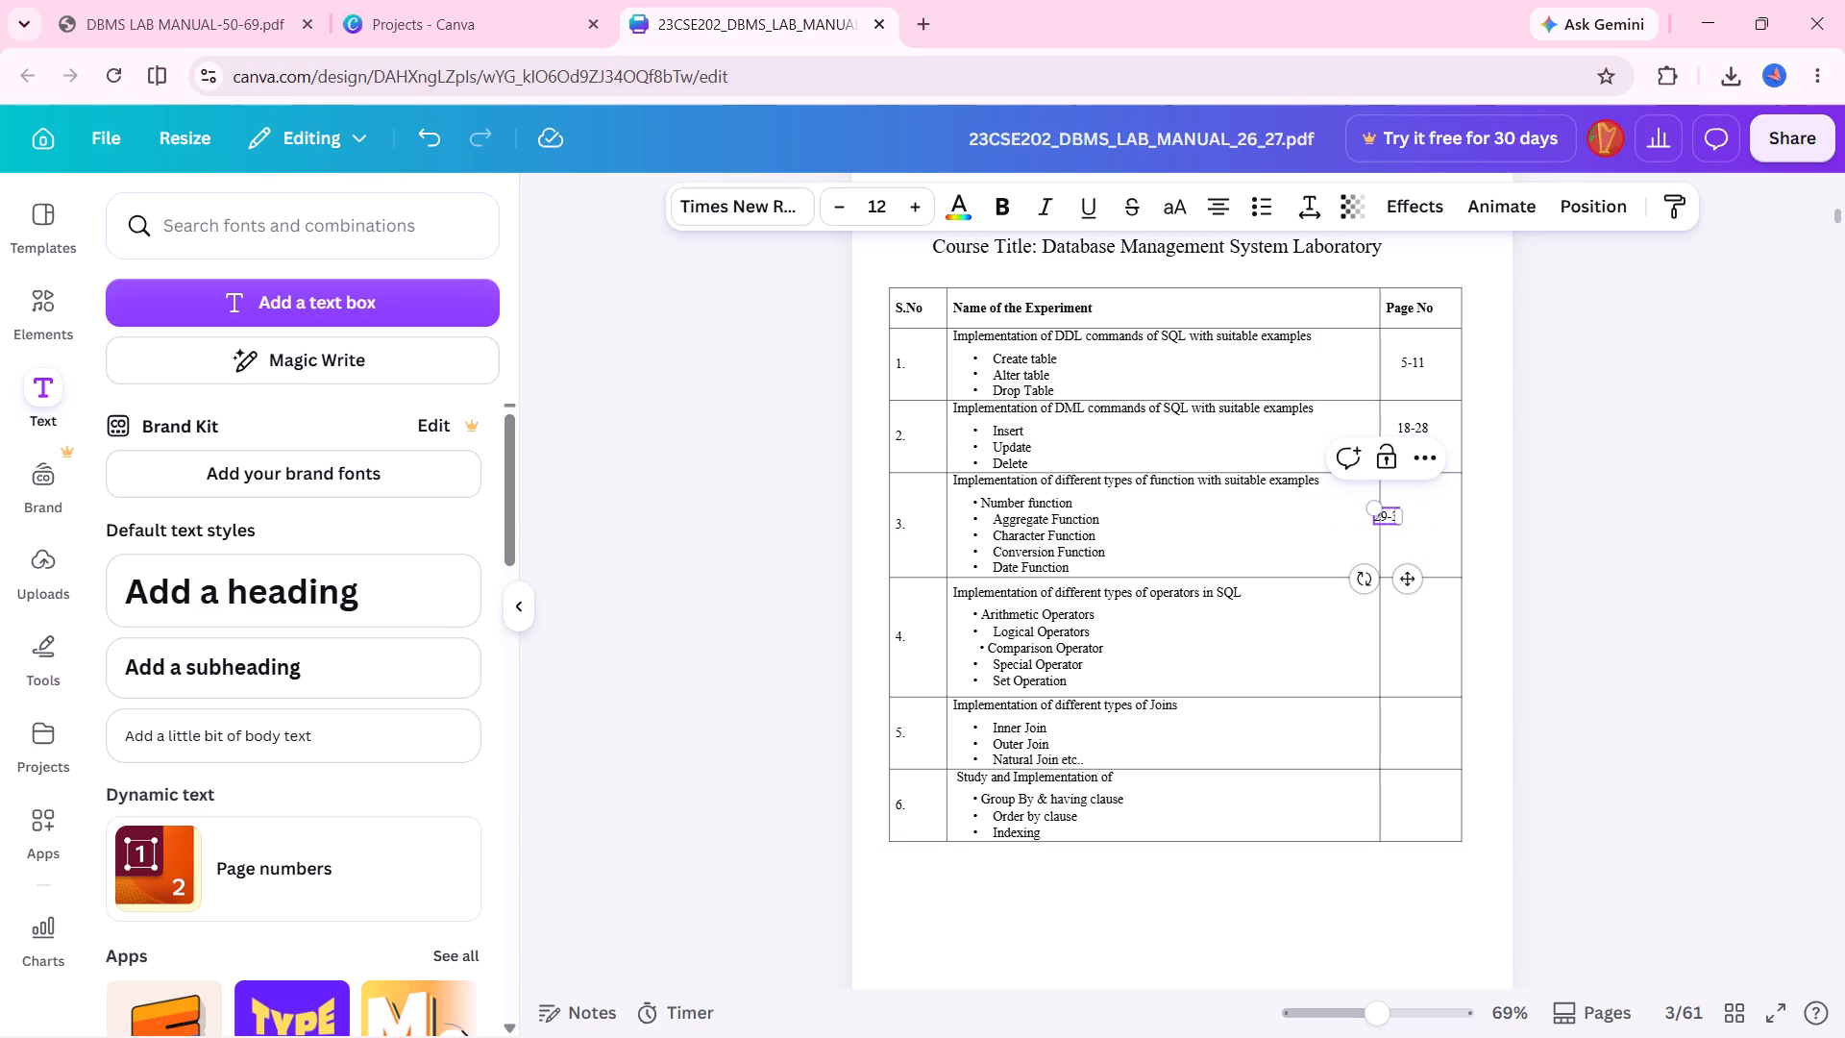
{"action": "key", "text": "2"}
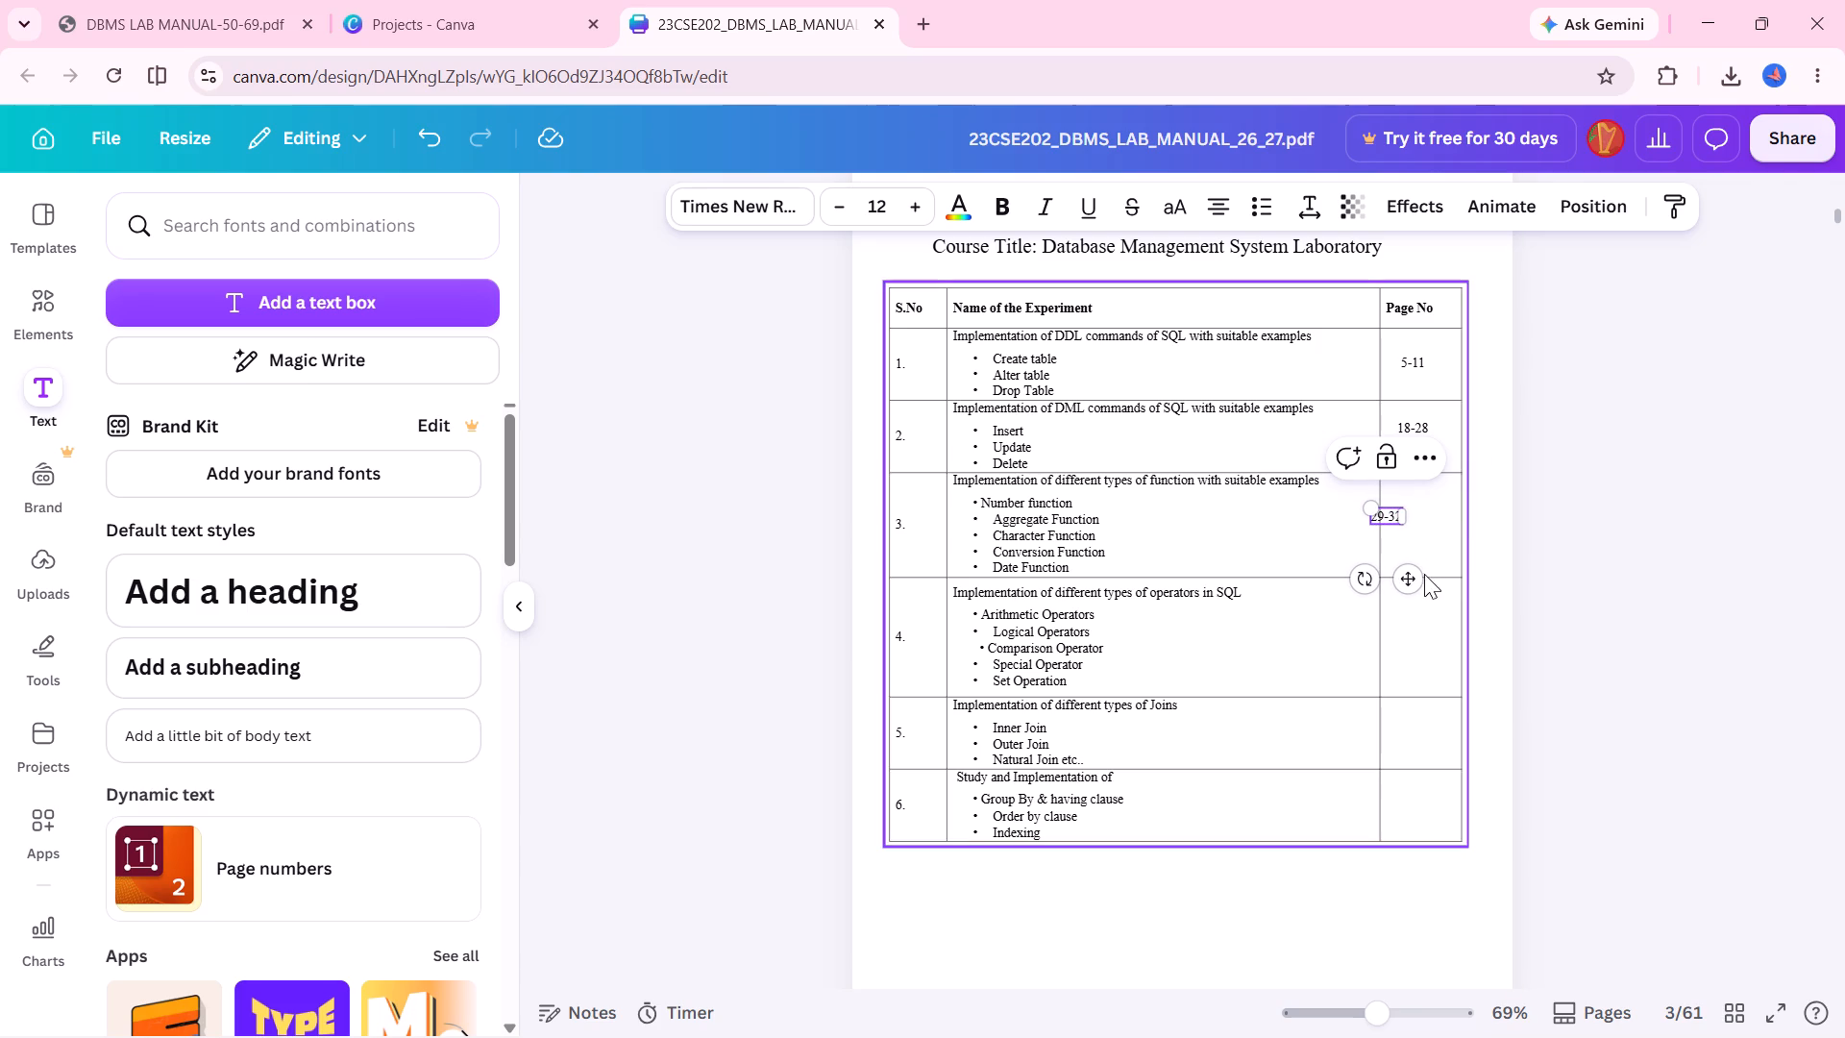
{"action": "left_click_drag", "start_coordinate": [1409, 575], "coordinate": [1439, 575]}
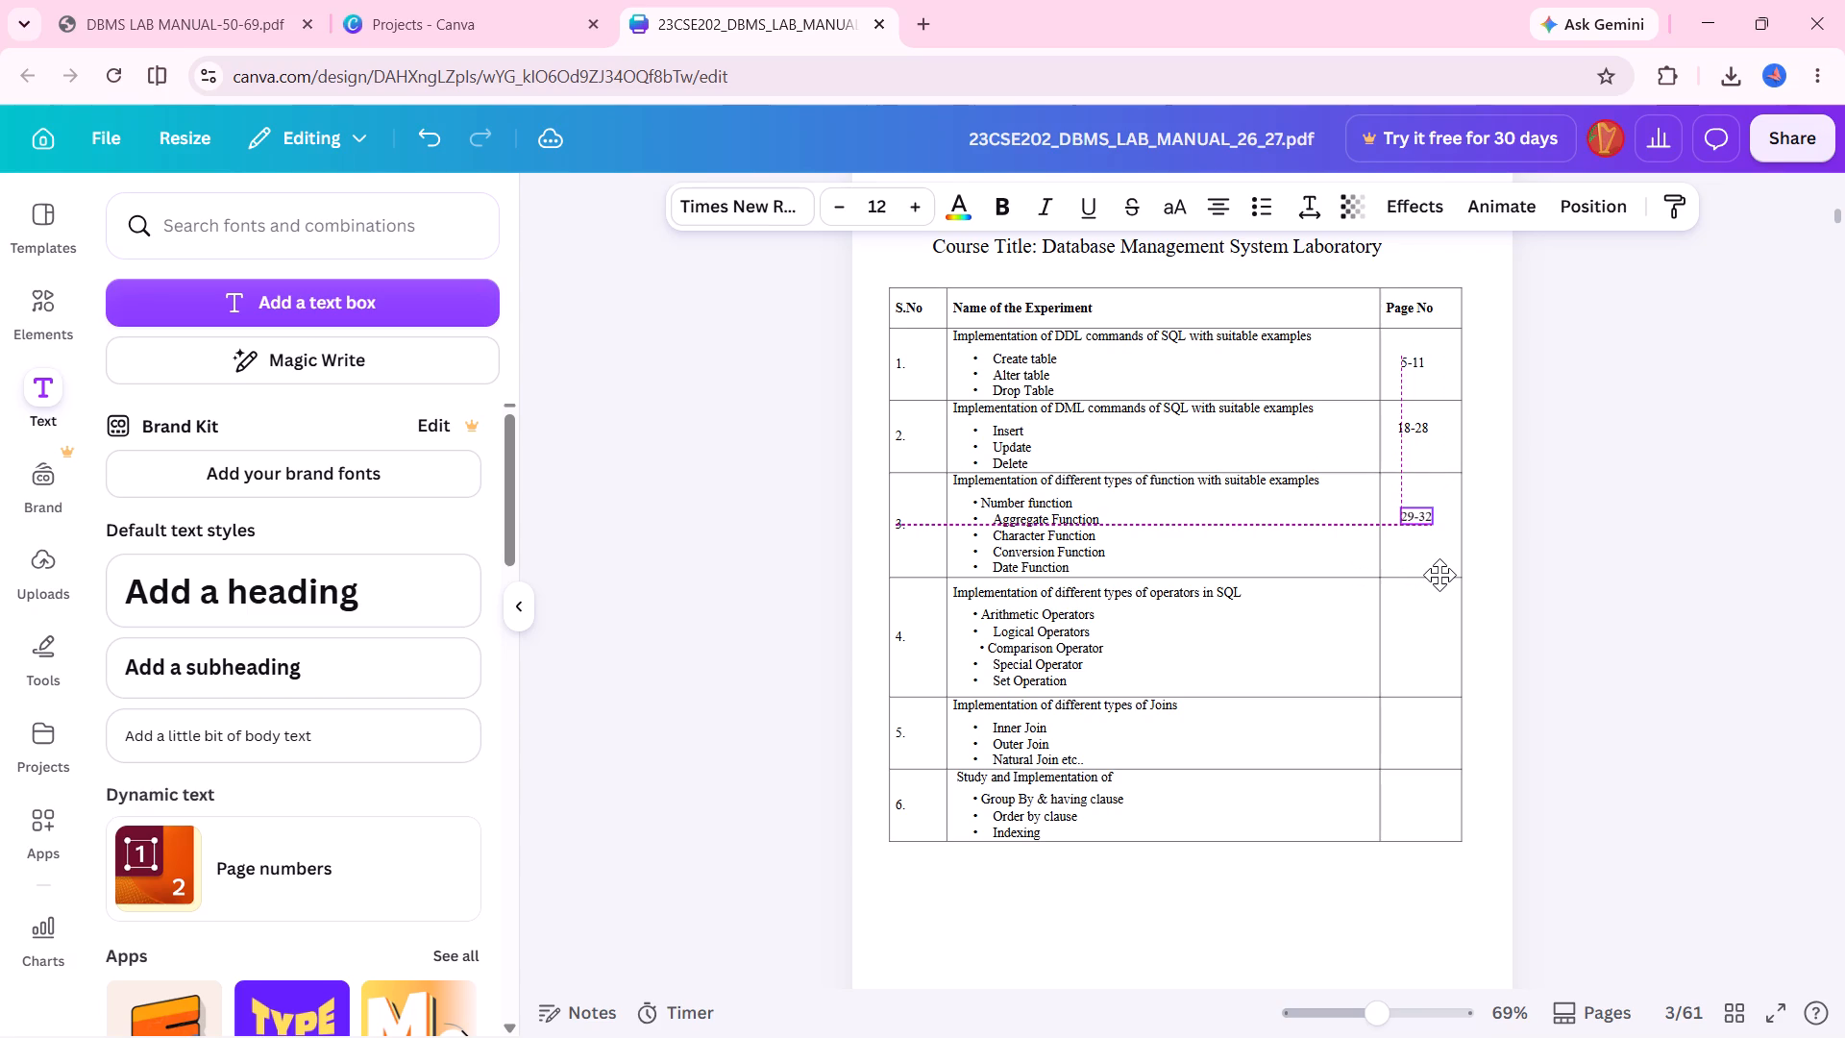
{"action": "left_click_drag", "start_coordinate": [1439, 575], "coordinate": [1438, 575]}
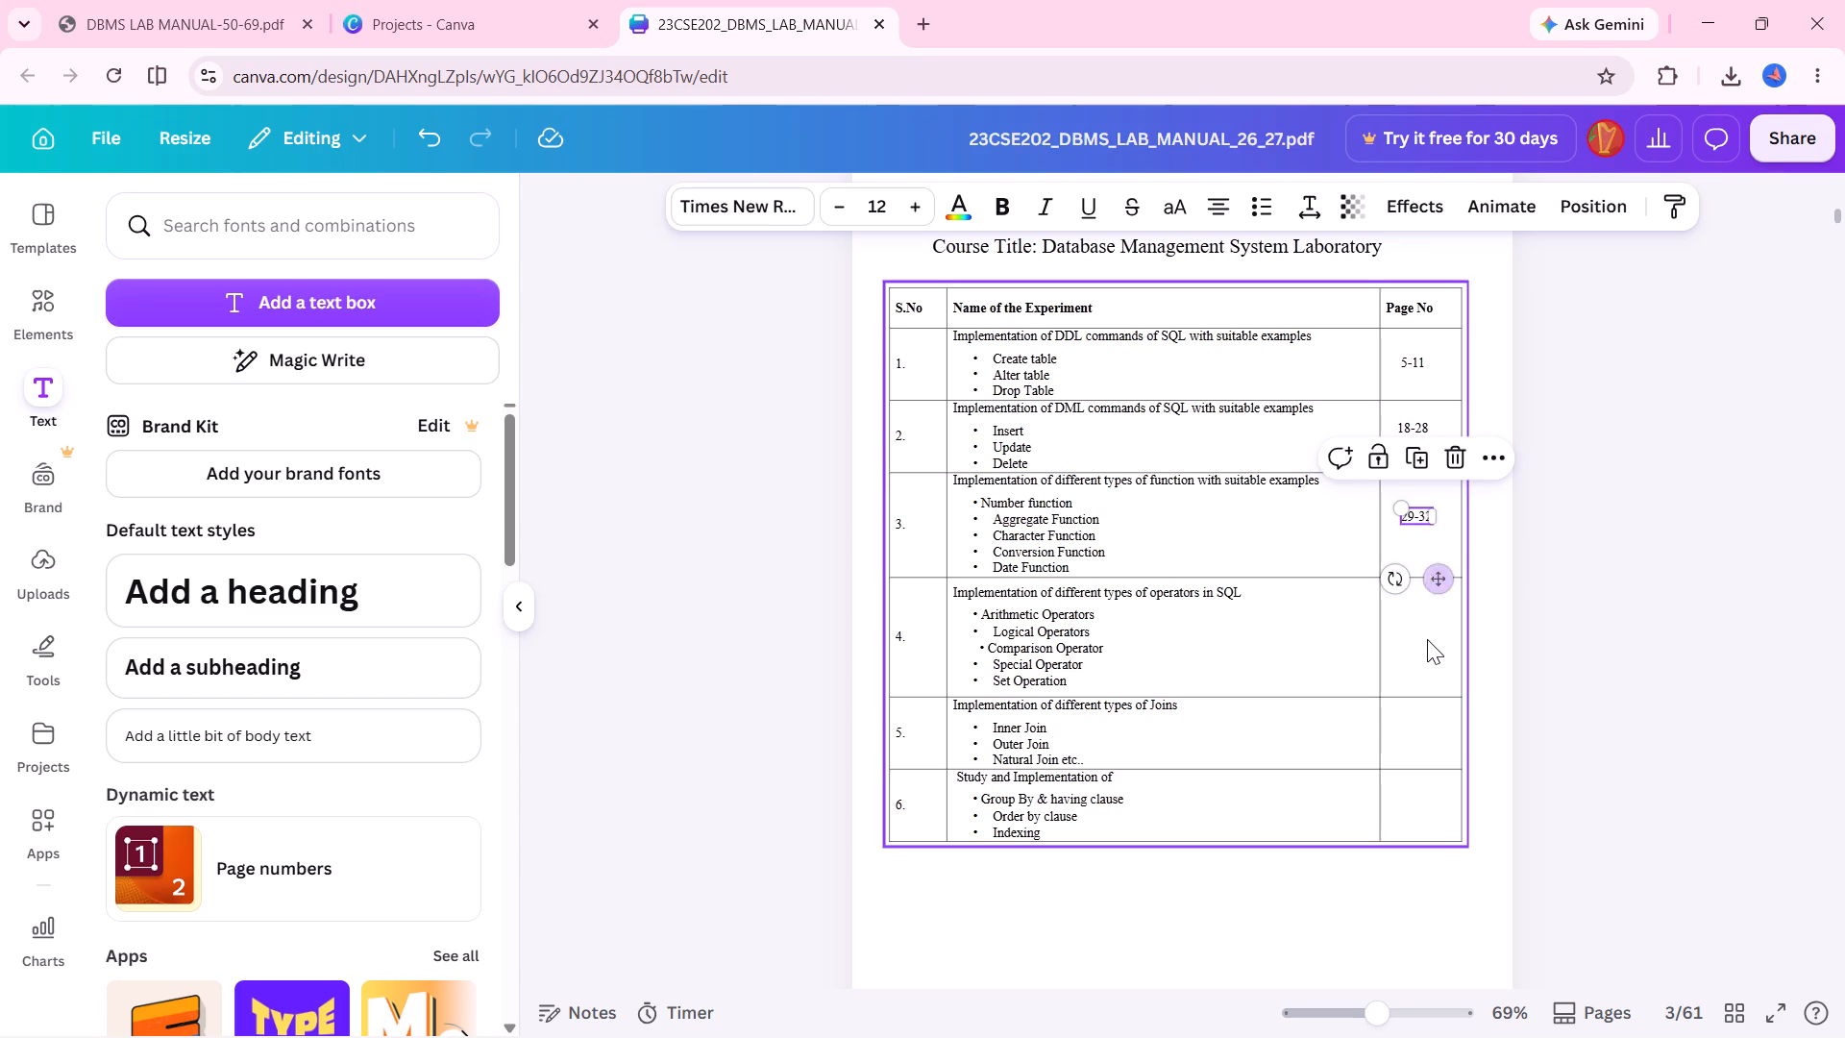
{"action": "left_click", "coordinate": [1428, 649]}
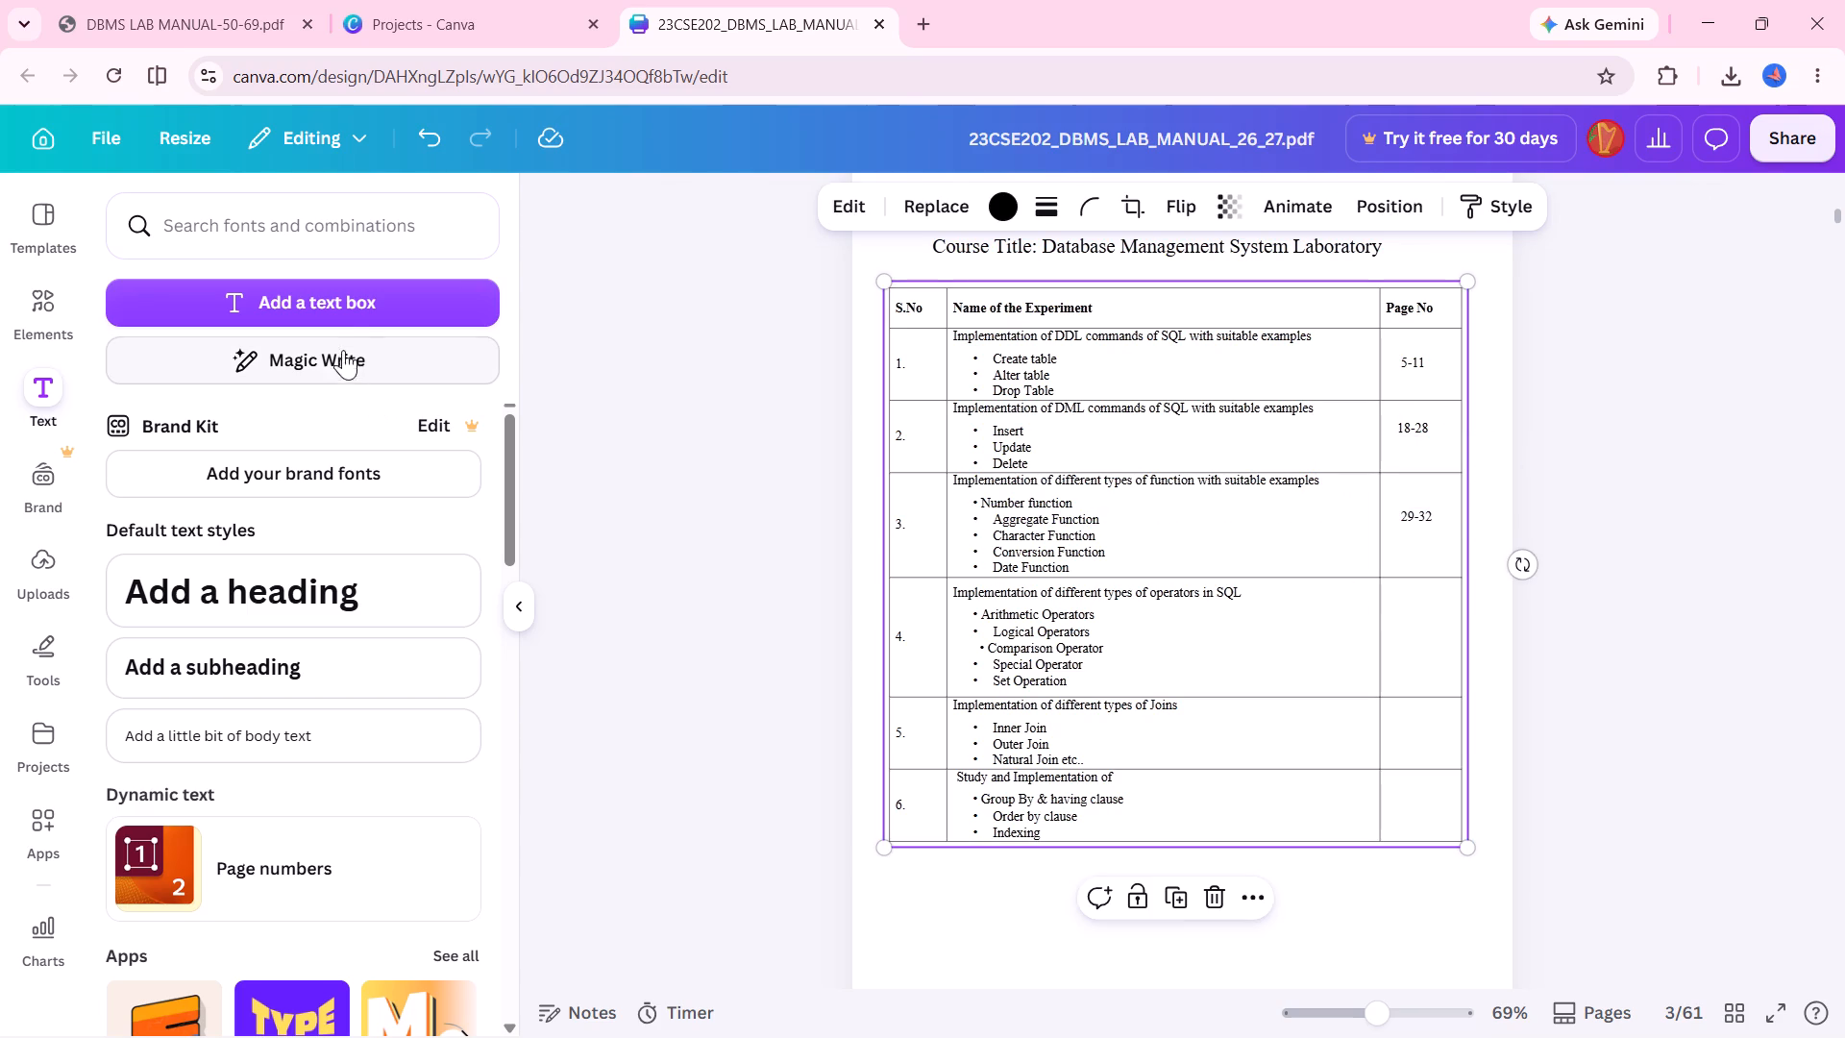
Add another text box just below the experiments table and clear its placeholder text.
{"action": "left_click", "coordinate": [347, 325]}
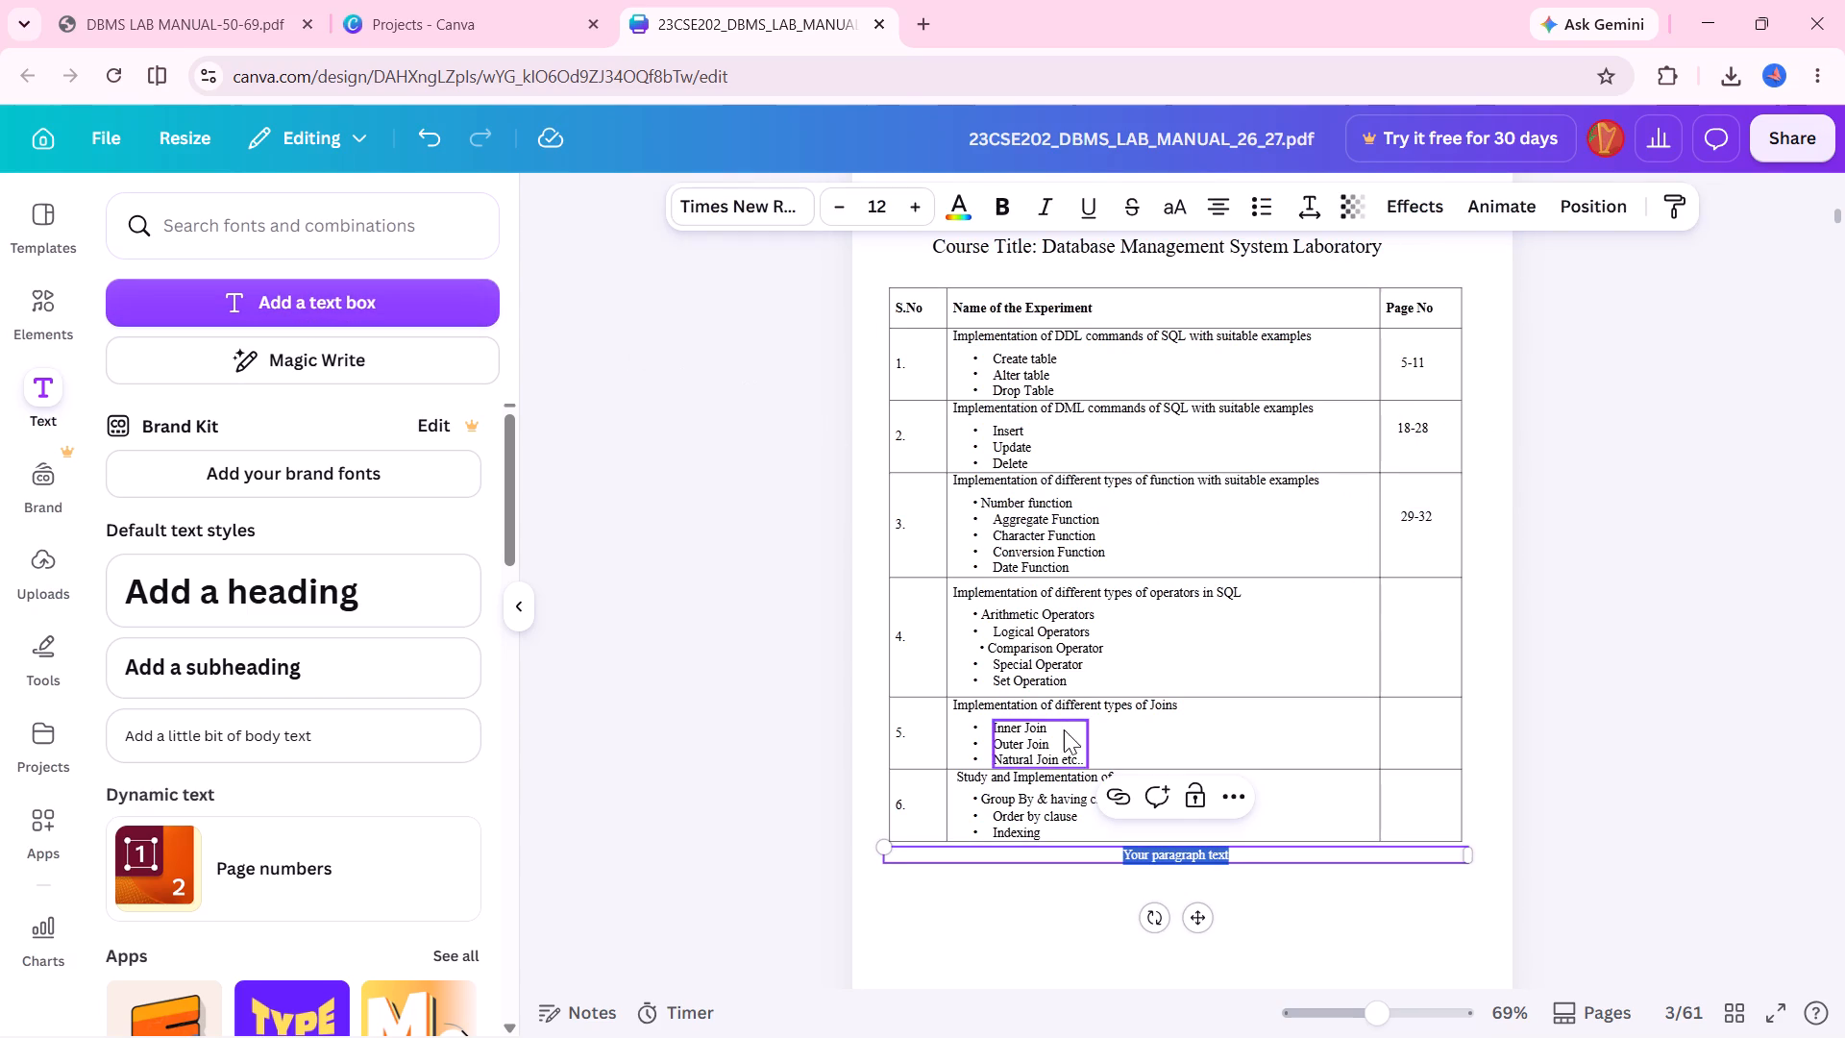
{"action": "left_click", "coordinate": [1247, 865]}
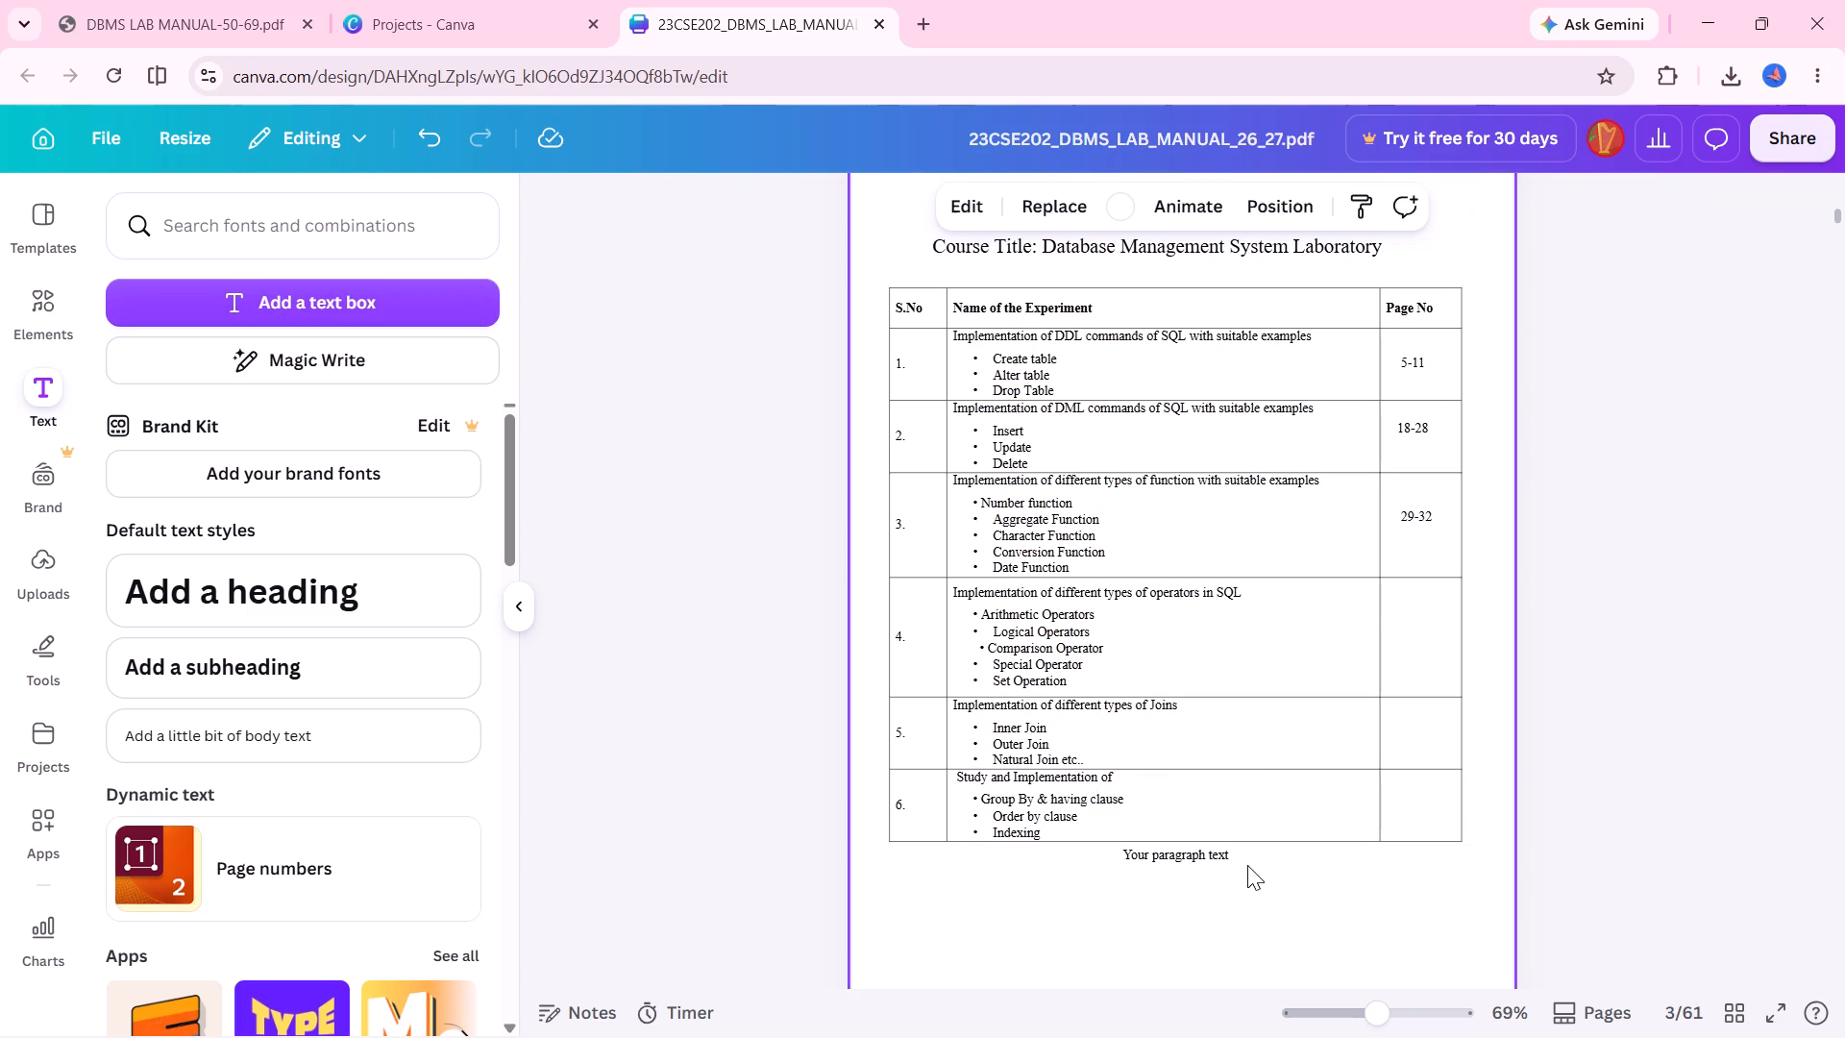
{"action": "left_click", "coordinate": [1219, 860]}
{"action": "double_click", "coordinate": [1221, 855]}
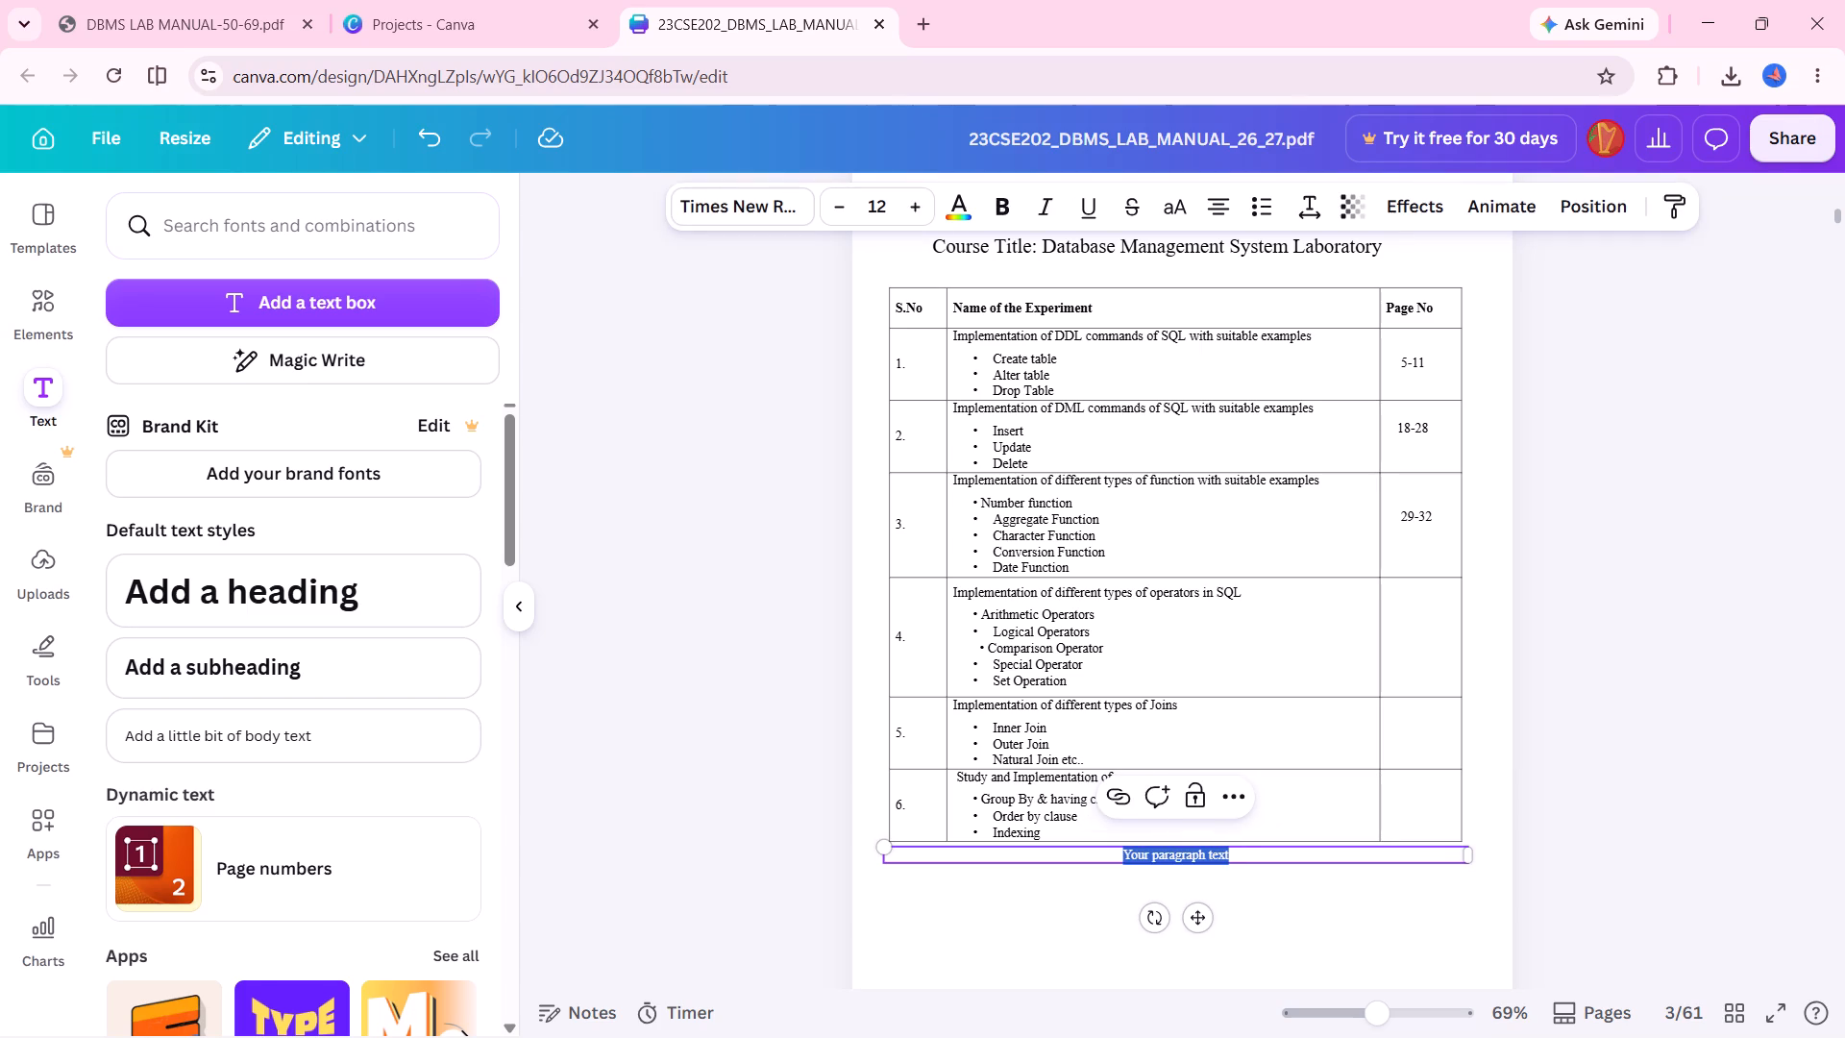
{"action": "key", "text": "BackSpace"}
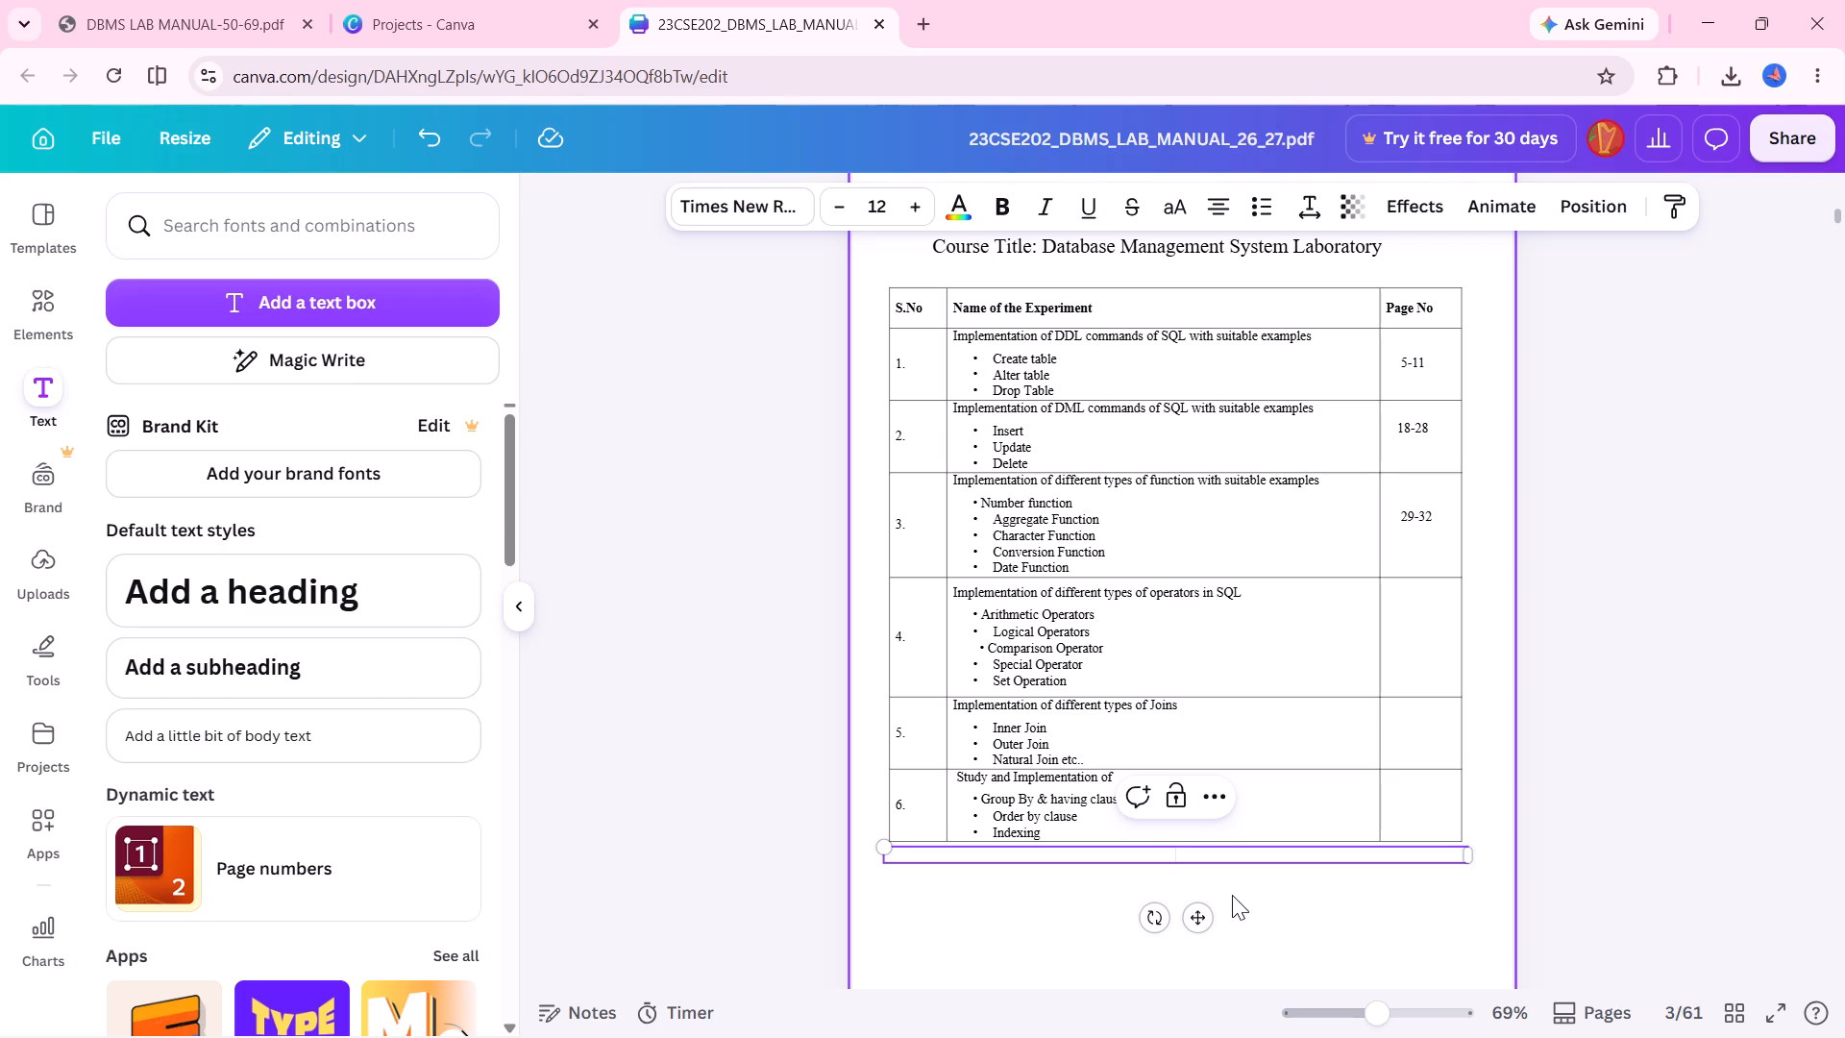
{"action": "key", "text": "Delete"}
{"action": "key", "text": "Delete"}
{"action": "key", "text": "Delete"}
{"action": "key", "text": "Delete"}
{"action": "key", "text": "Delete"}
{"action": "key", "text": "Delete"}
{"action": "key", "text": "Delete"}
{"action": "key", "text": "Delete"}
{"action": "key", "text": "Delete"}
{"action": "key", "text": "Delete"}
{"action": "key", "text": "Delete"}
{"action": "key", "text": "Delete"}
Switch to DBMS LAB MANUAL-50-69.pdf and look through its page thumbnails to the end to see which pages each experiment covers.
{"action": "left_click", "coordinate": [260, 7]}
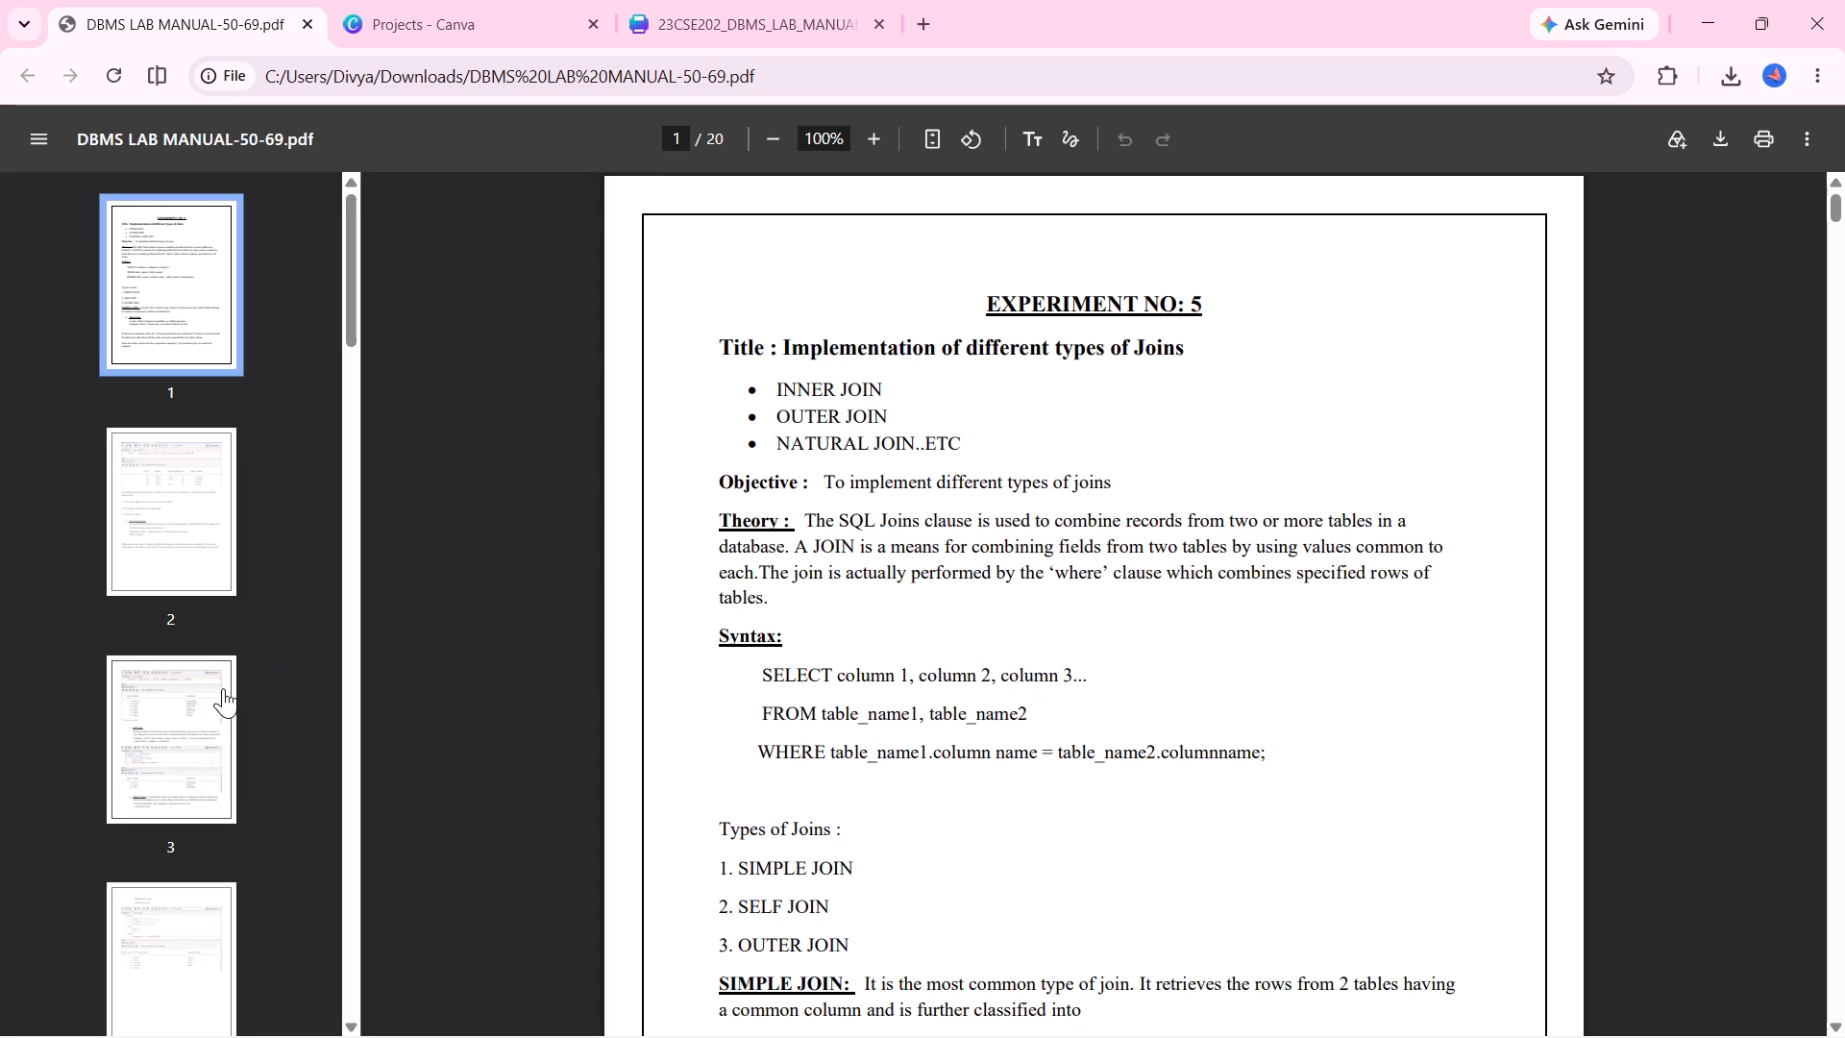
{"action": "scroll", "coordinate": [223, 688], "scroll_direction": "down", "scroll_amount": 1}
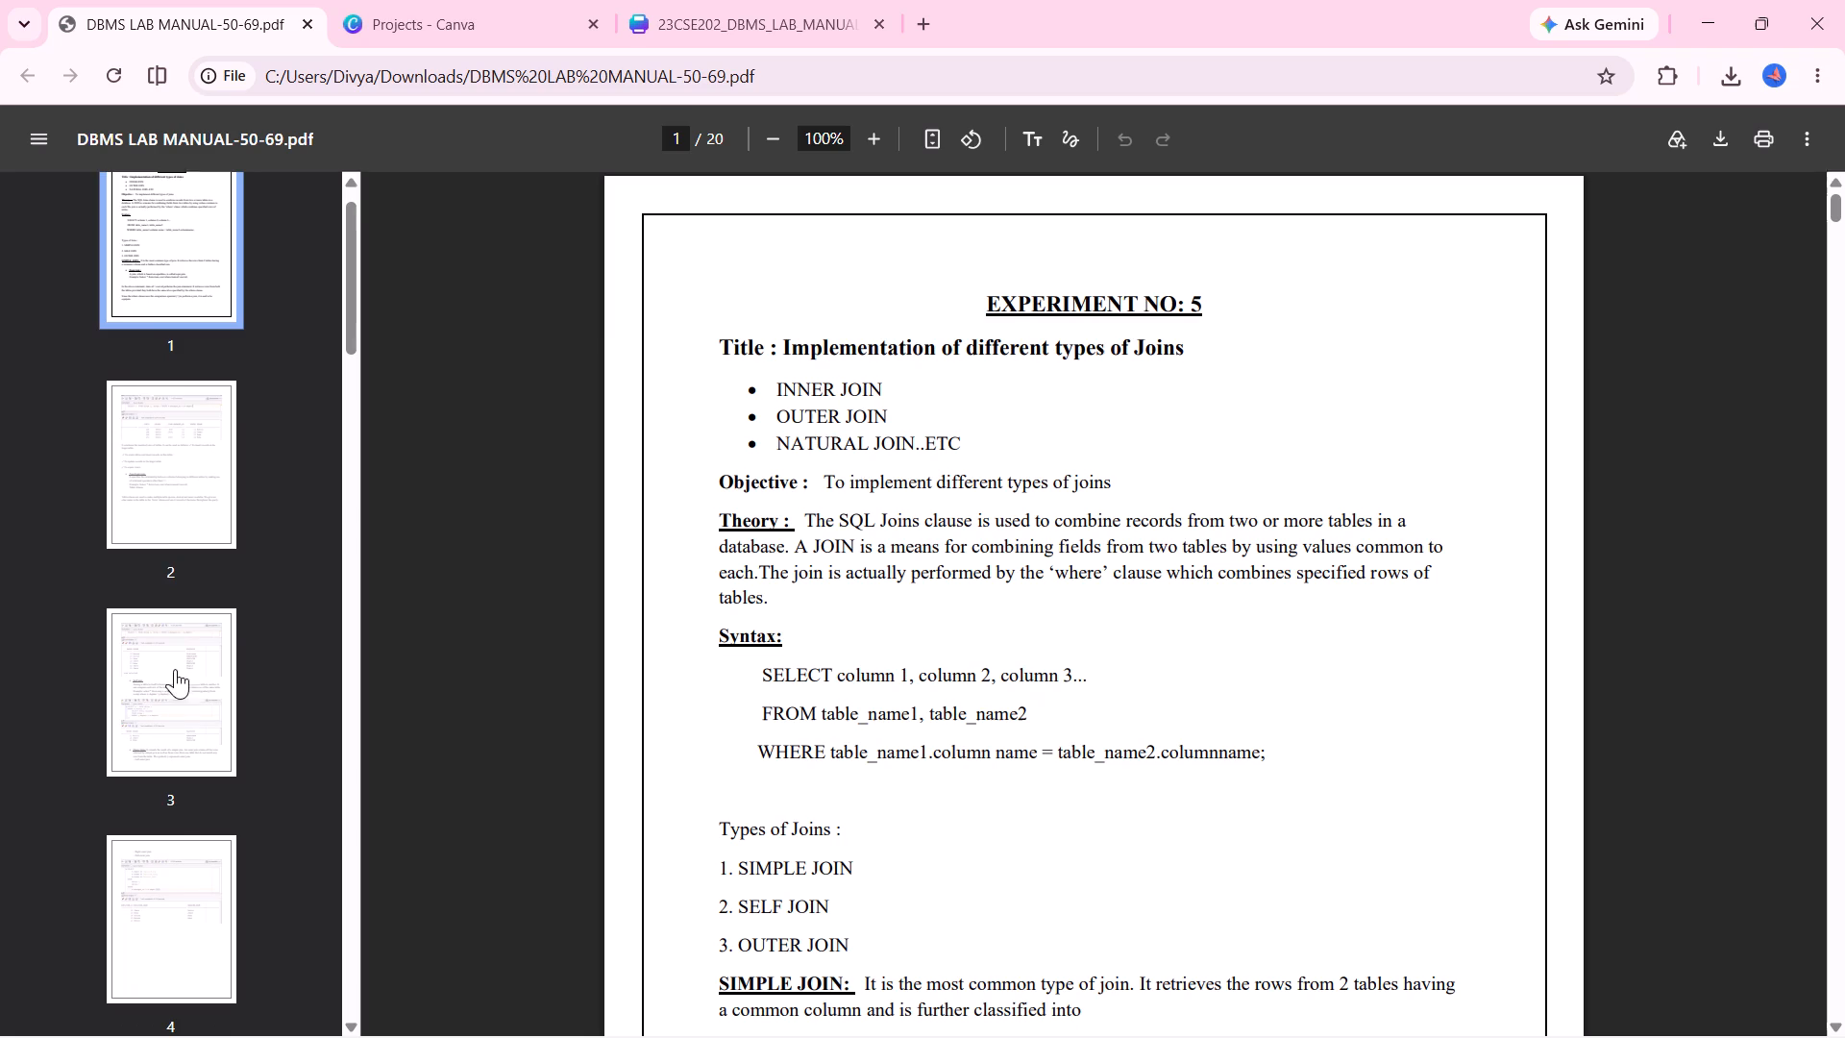
{"action": "scroll", "coordinate": [182, 848], "scroll_direction": "down", "scroll_amount": 2}
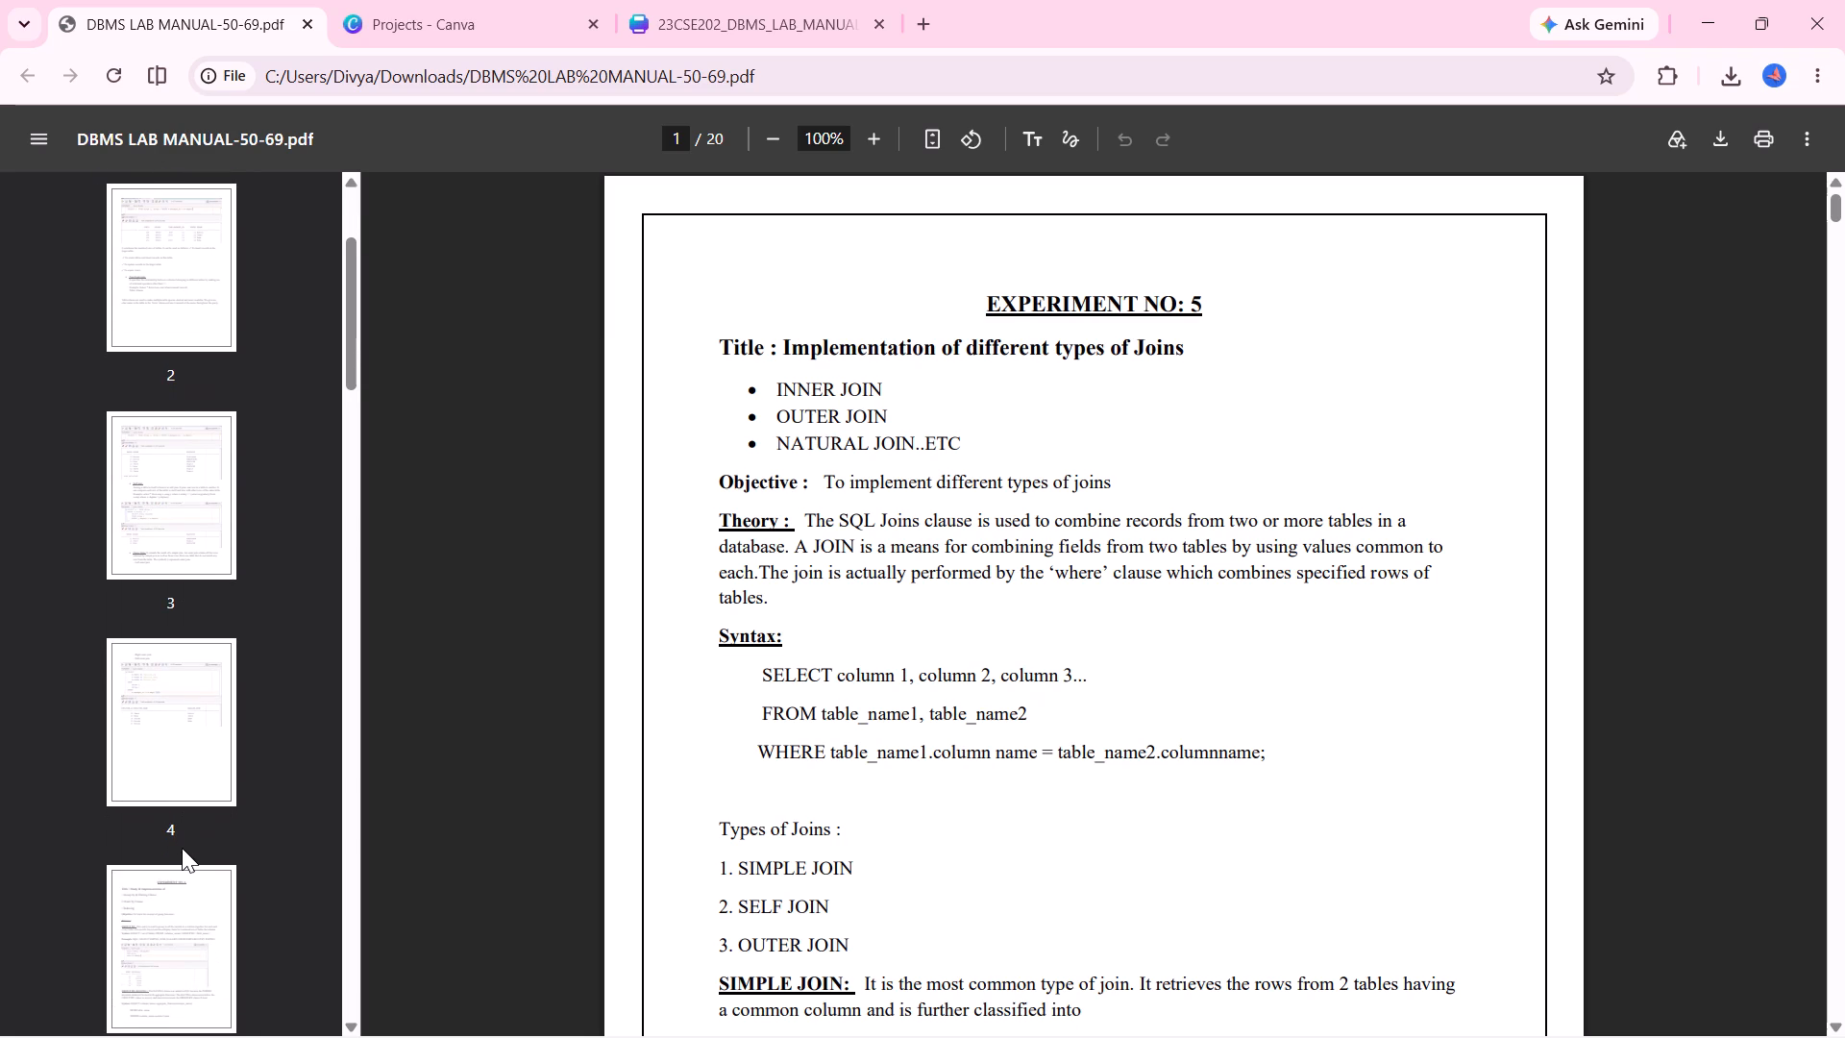
{"action": "scroll", "coordinate": [182, 848], "scroll_direction": "down", "scroll_amount": 1}
{"action": "scroll", "coordinate": [182, 848], "scroll_direction": "up", "scroll_amount": 1}
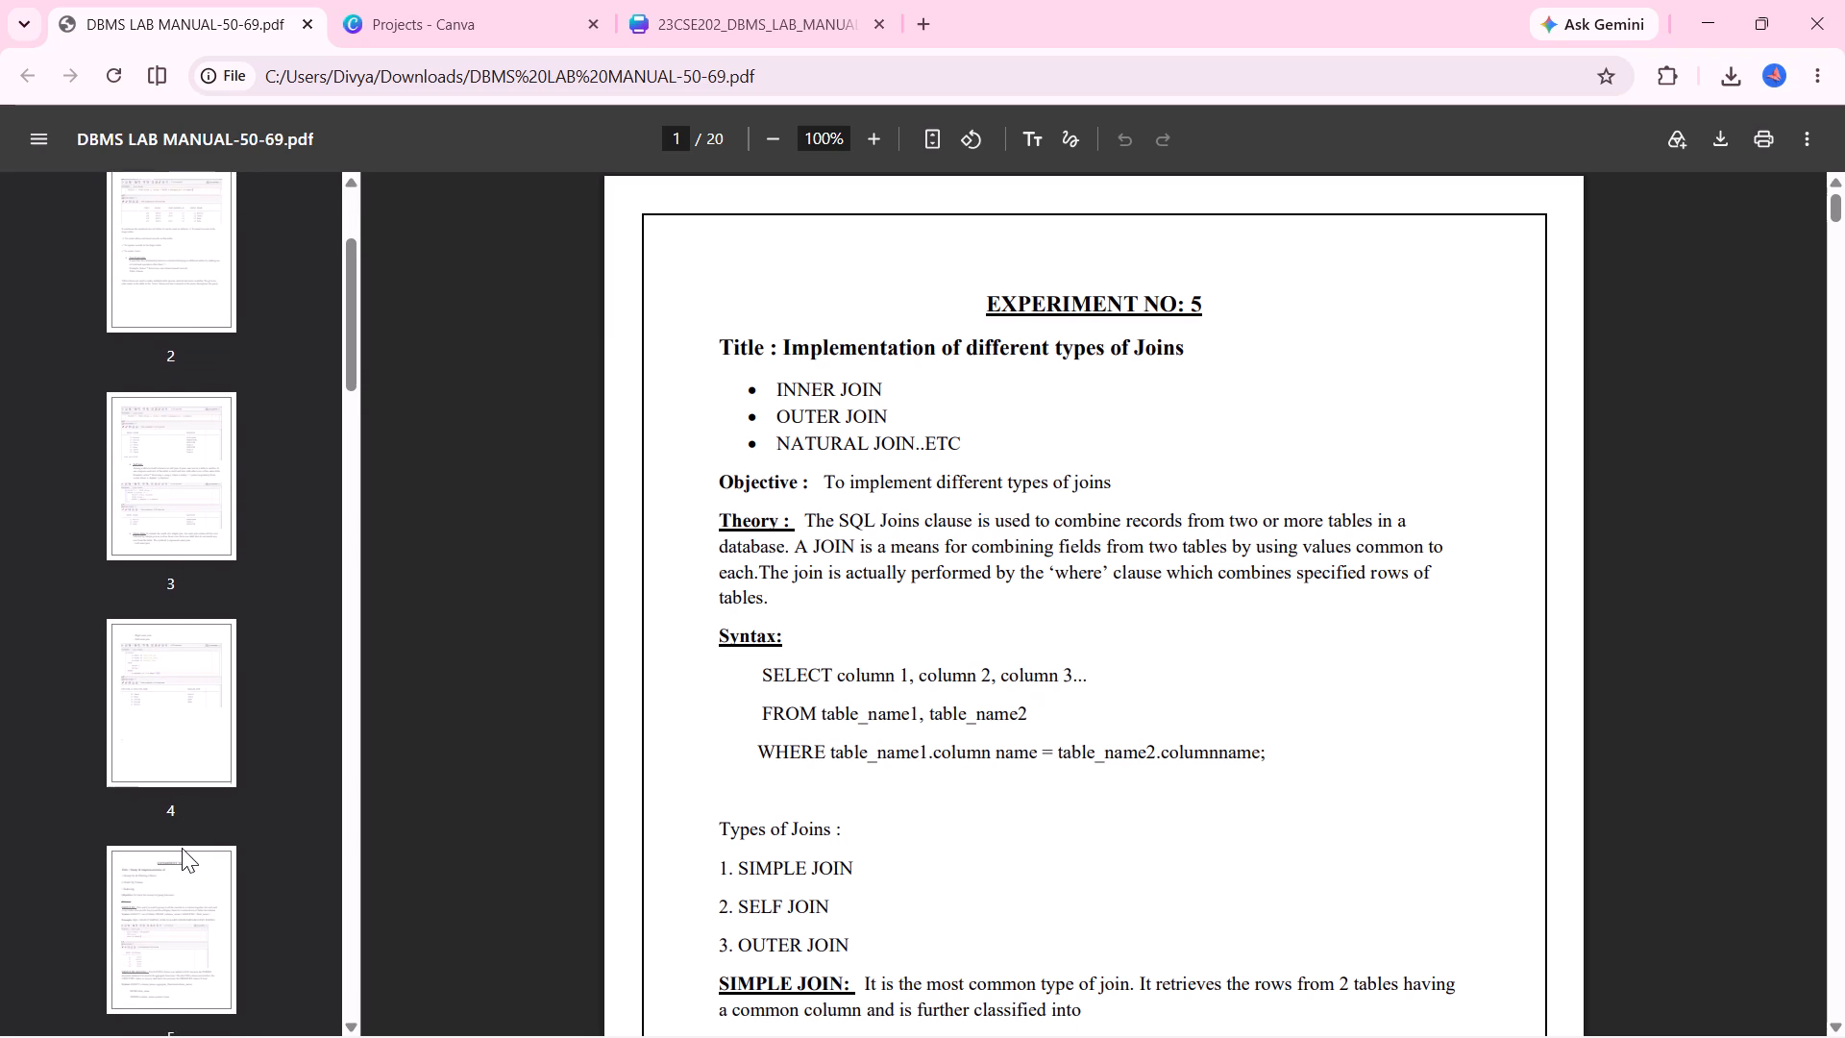
{"action": "scroll", "coordinate": [182, 848], "scroll_direction": "up", "scroll_amount": 1}
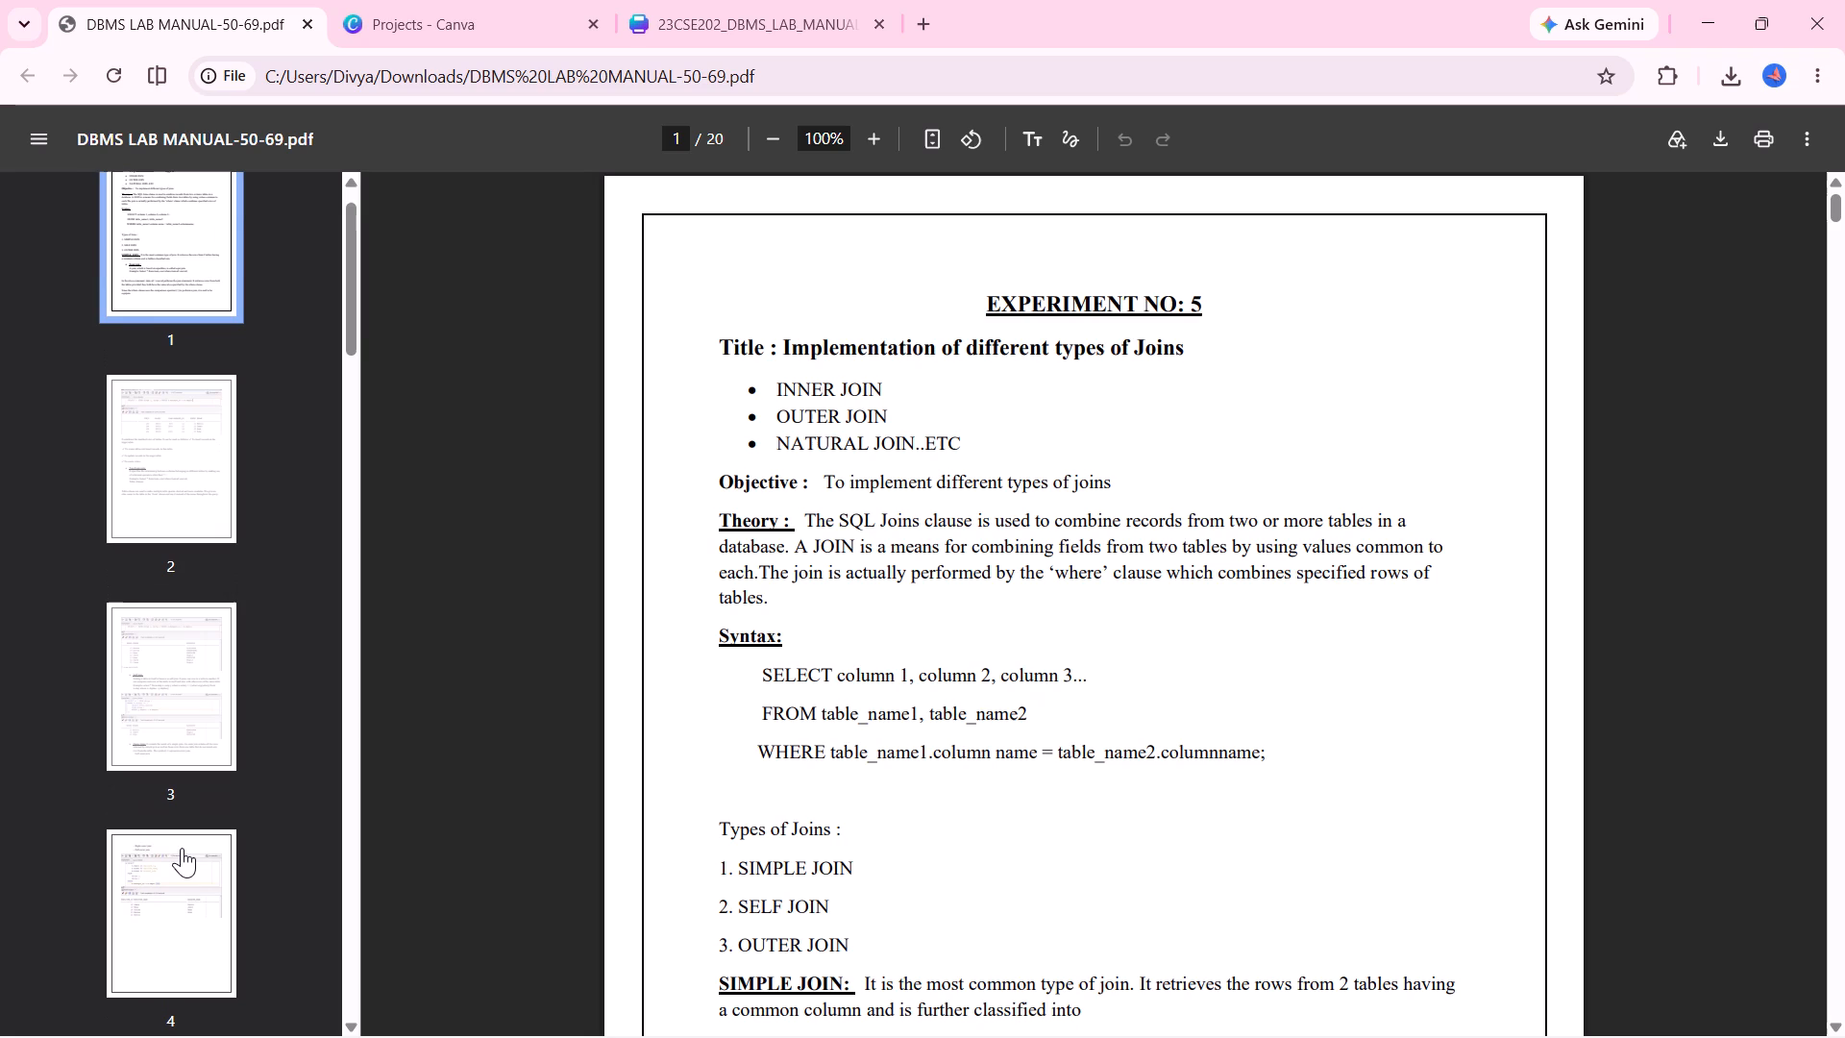
{"action": "scroll", "coordinate": [182, 848], "scroll_direction": "up", "scroll_amount": 3}
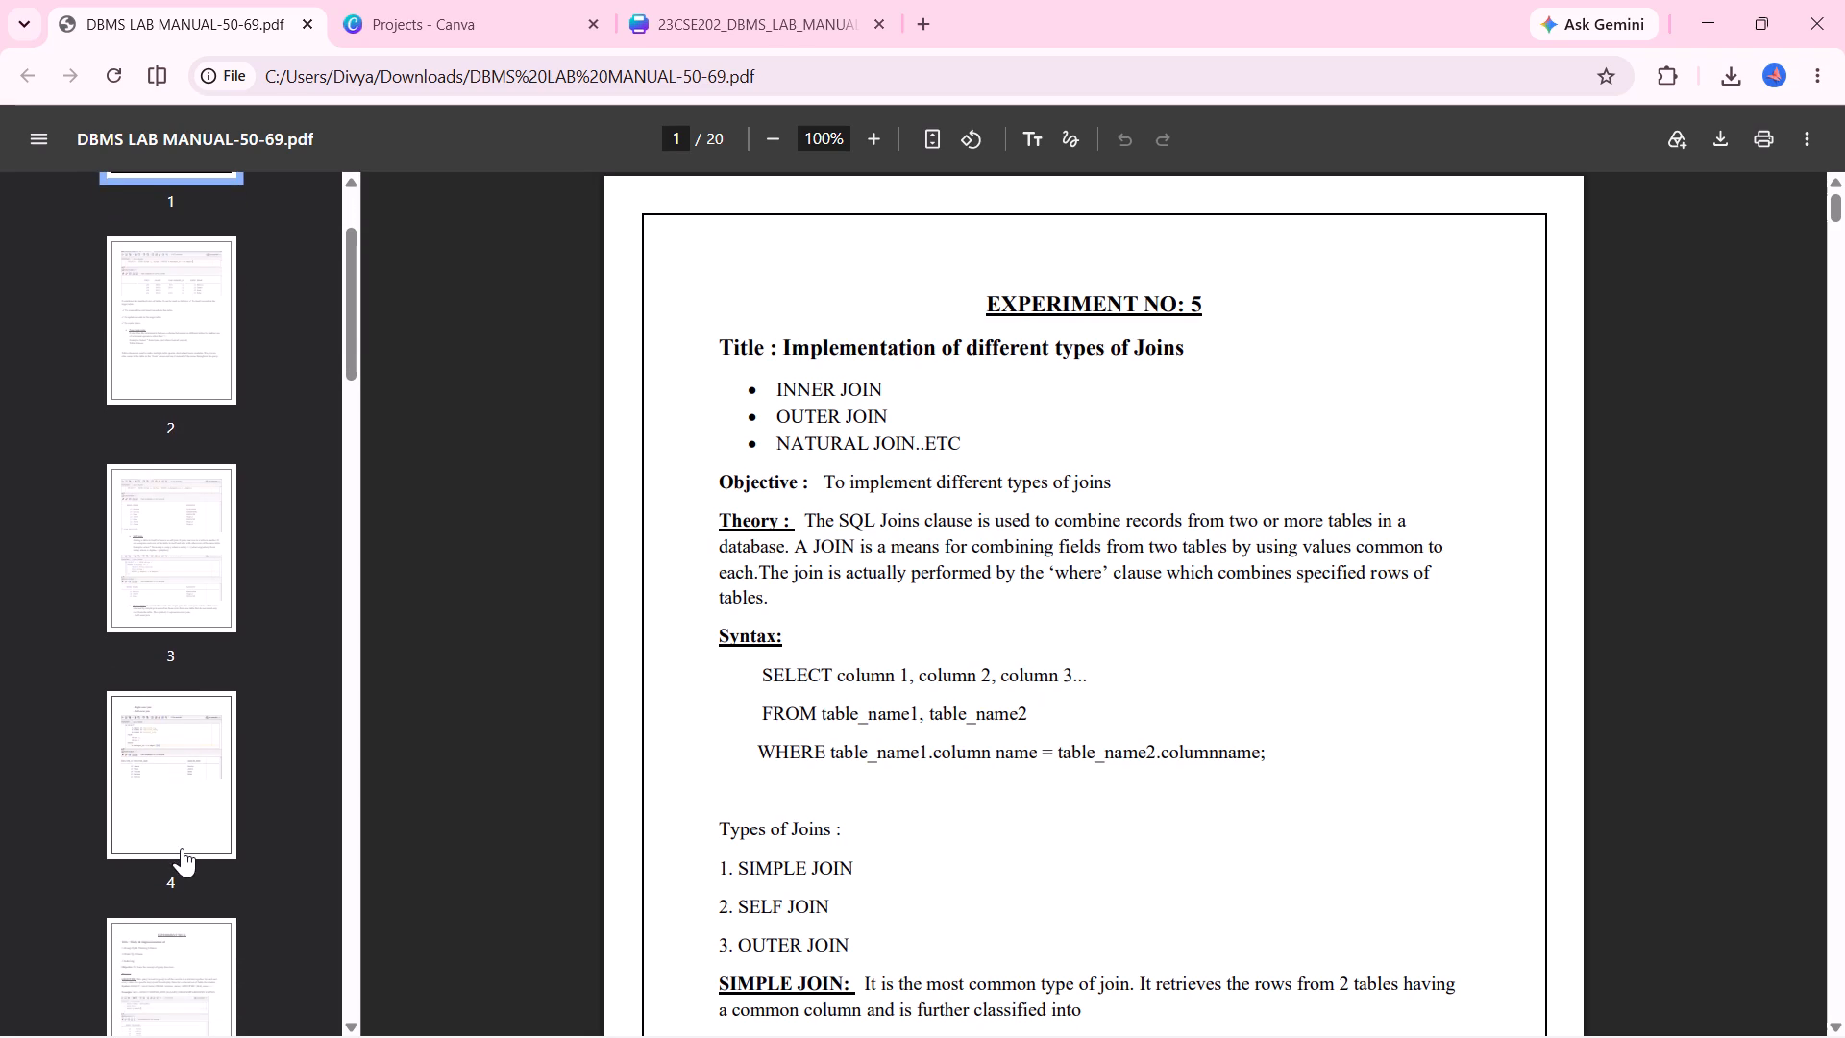
{"action": "scroll", "coordinate": [182, 848], "scroll_direction": "down", "scroll_amount": 2}
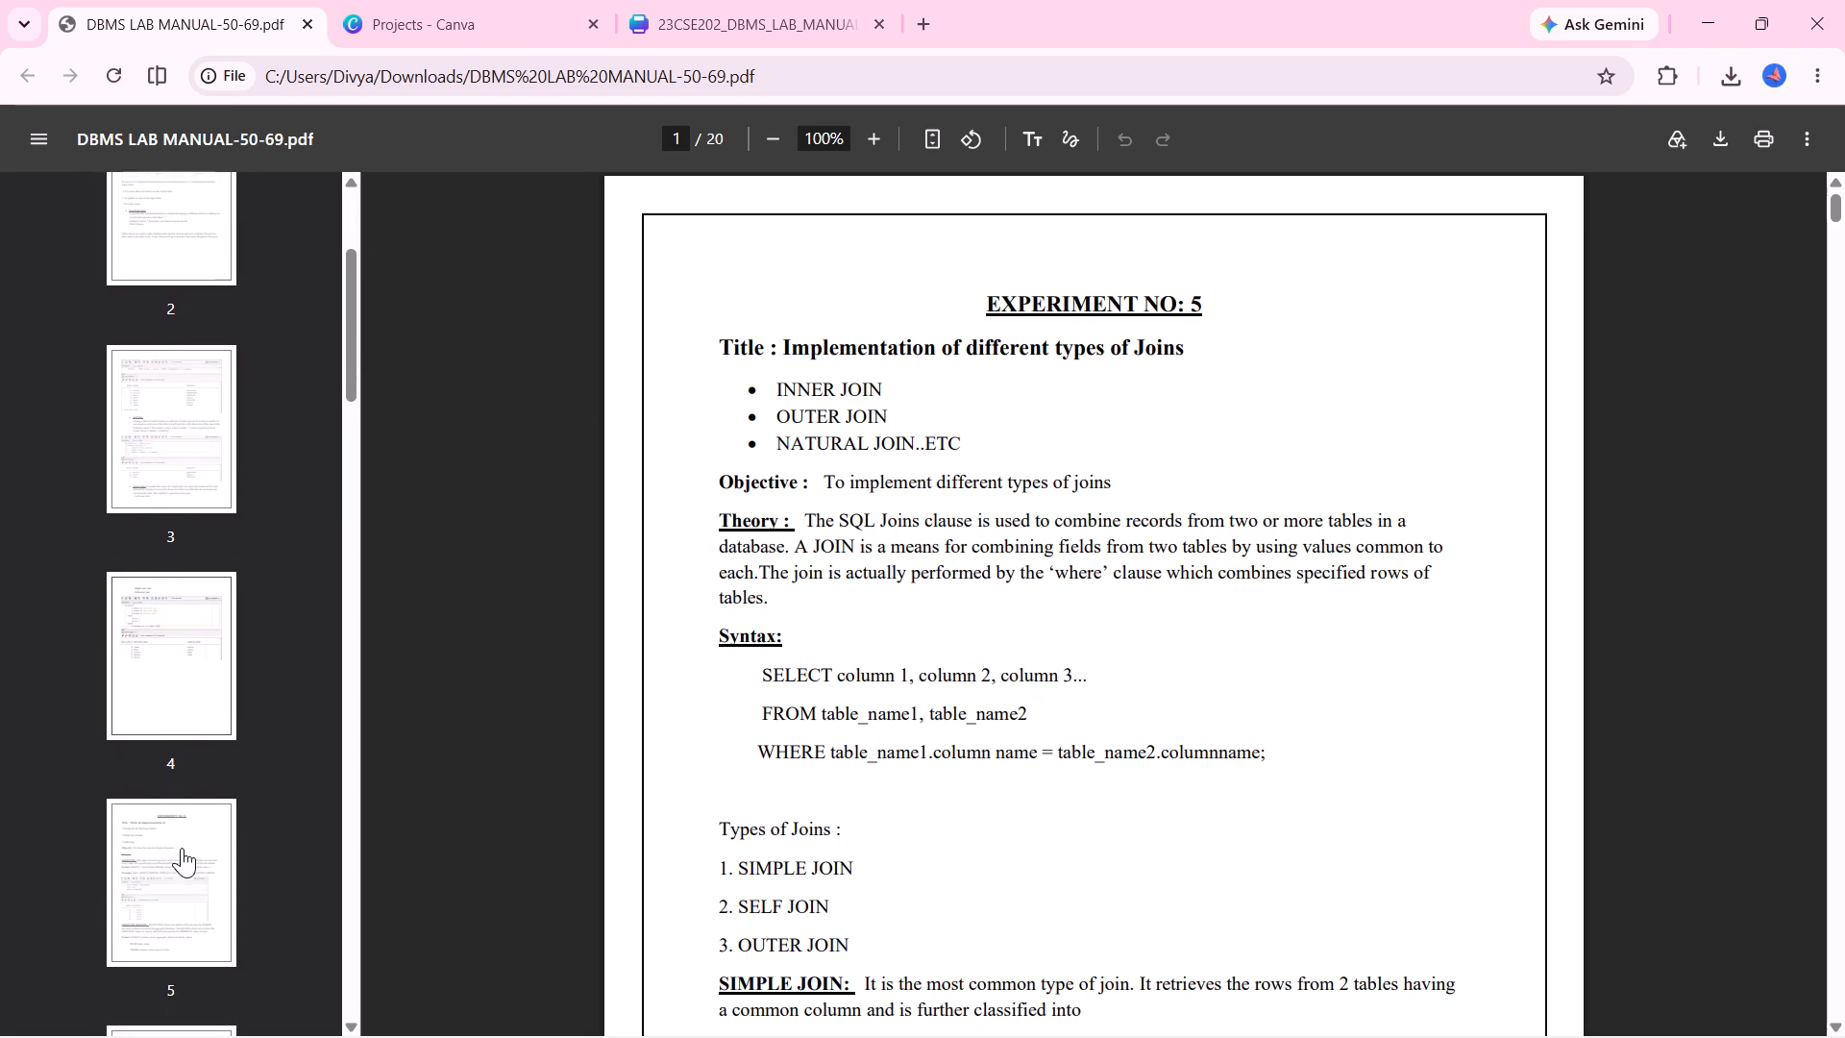
{"action": "scroll", "coordinate": [182, 848], "scroll_direction": "down", "scroll_amount": 3}
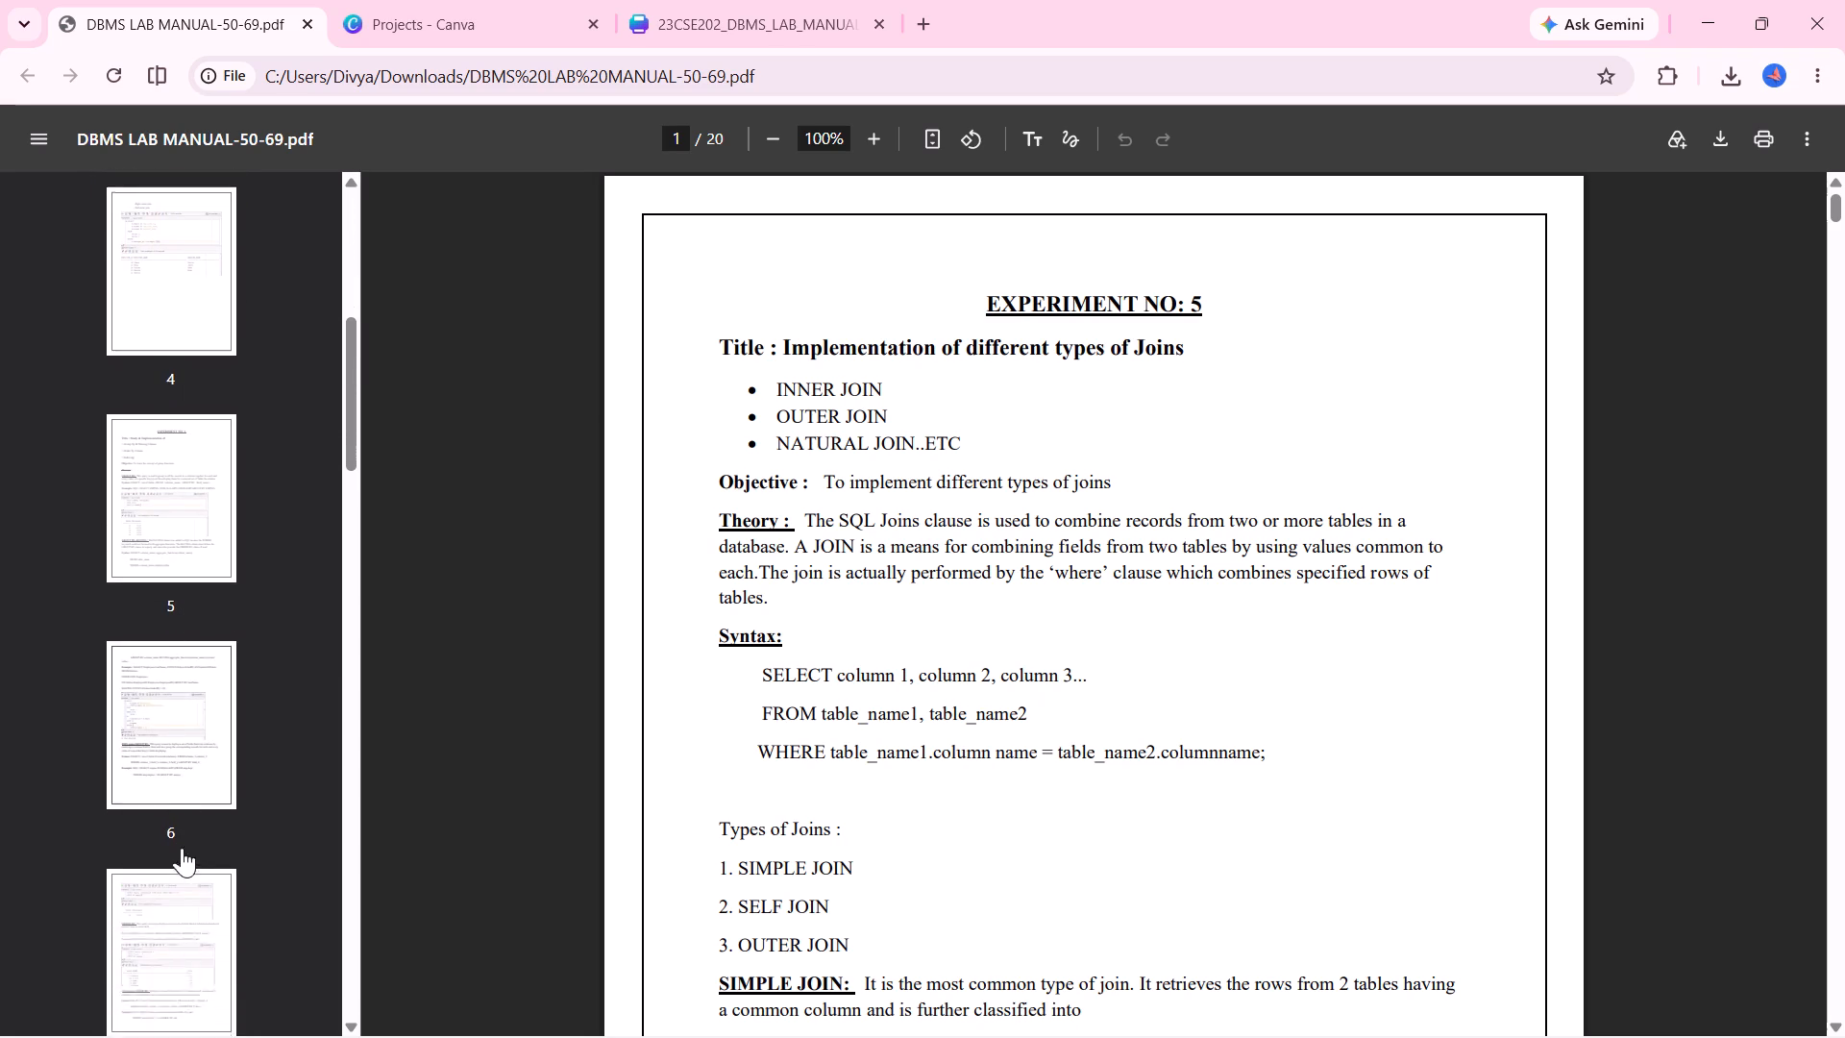
{"action": "scroll", "coordinate": [182, 848], "scroll_direction": "down", "scroll_amount": 3}
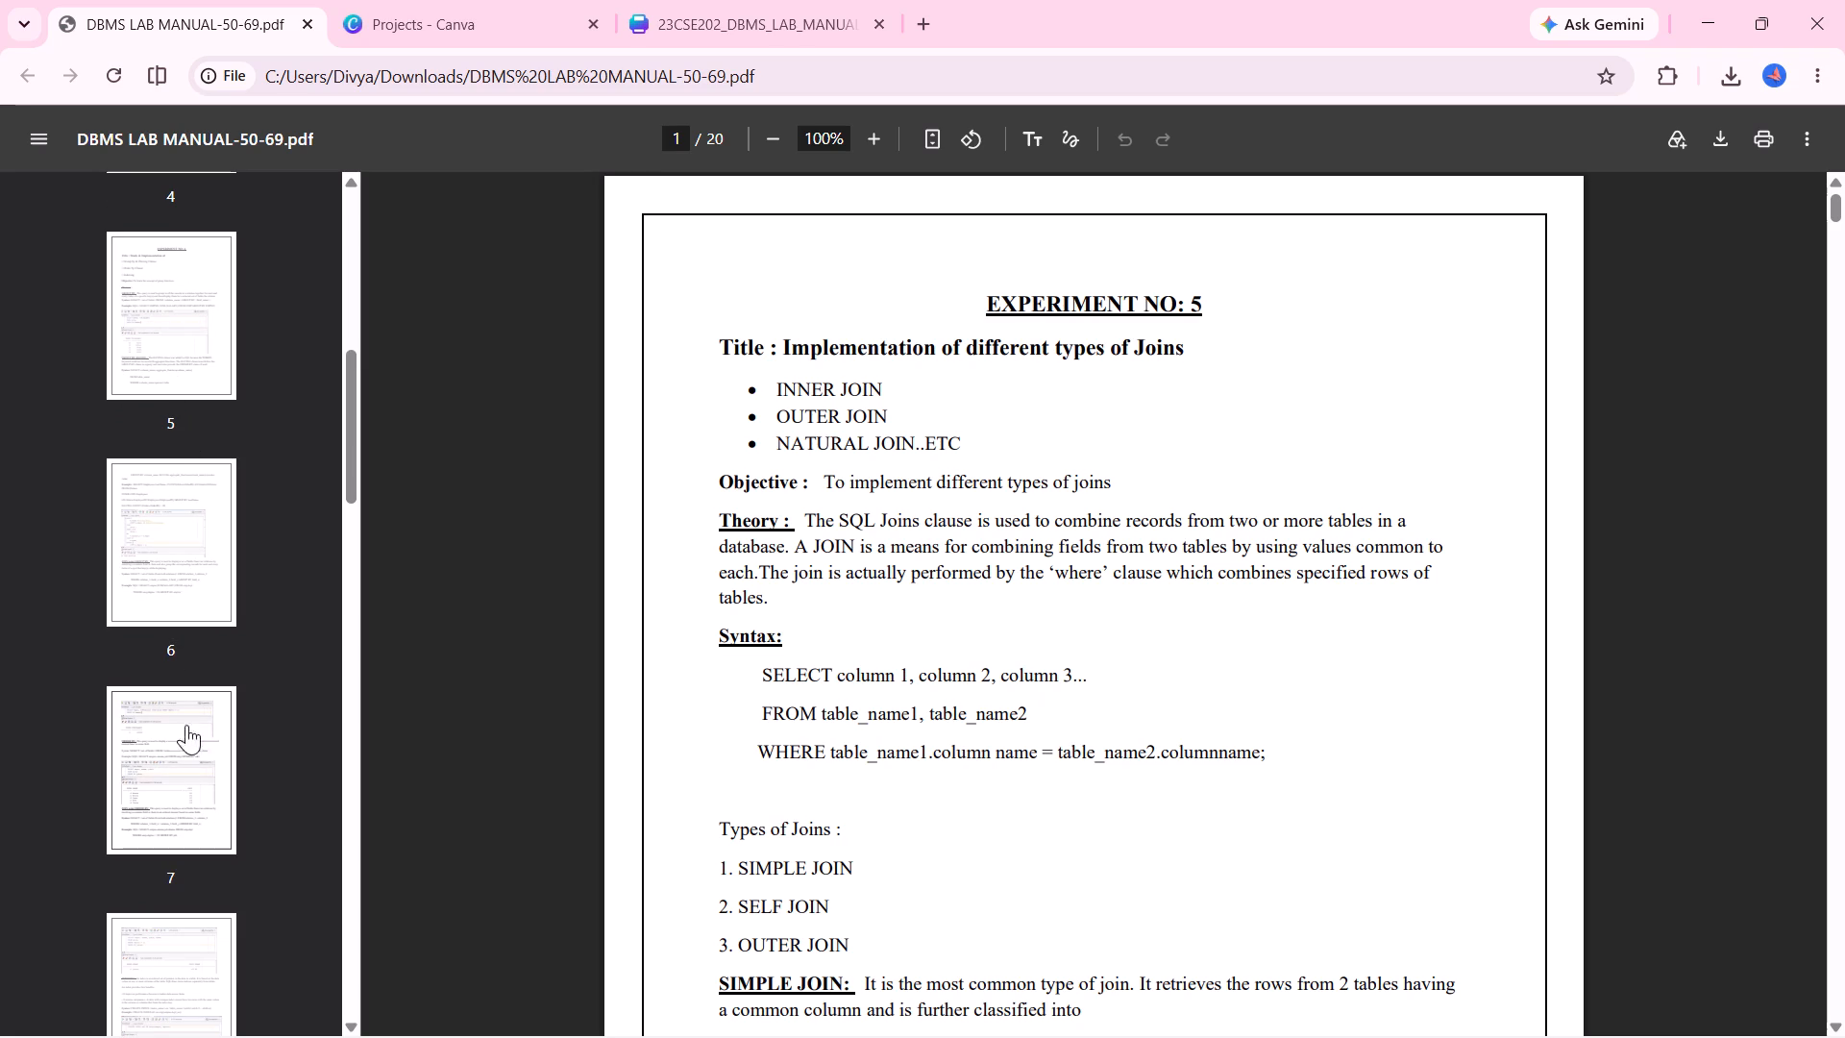
{"action": "scroll", "coordinate": [185, 742], "scroll_direction": "down", "scroll_amount": 2}
{"action": "scroll", "coordinate": [171, 821], "scroll_direction": "down", "scroll_amount": 1}
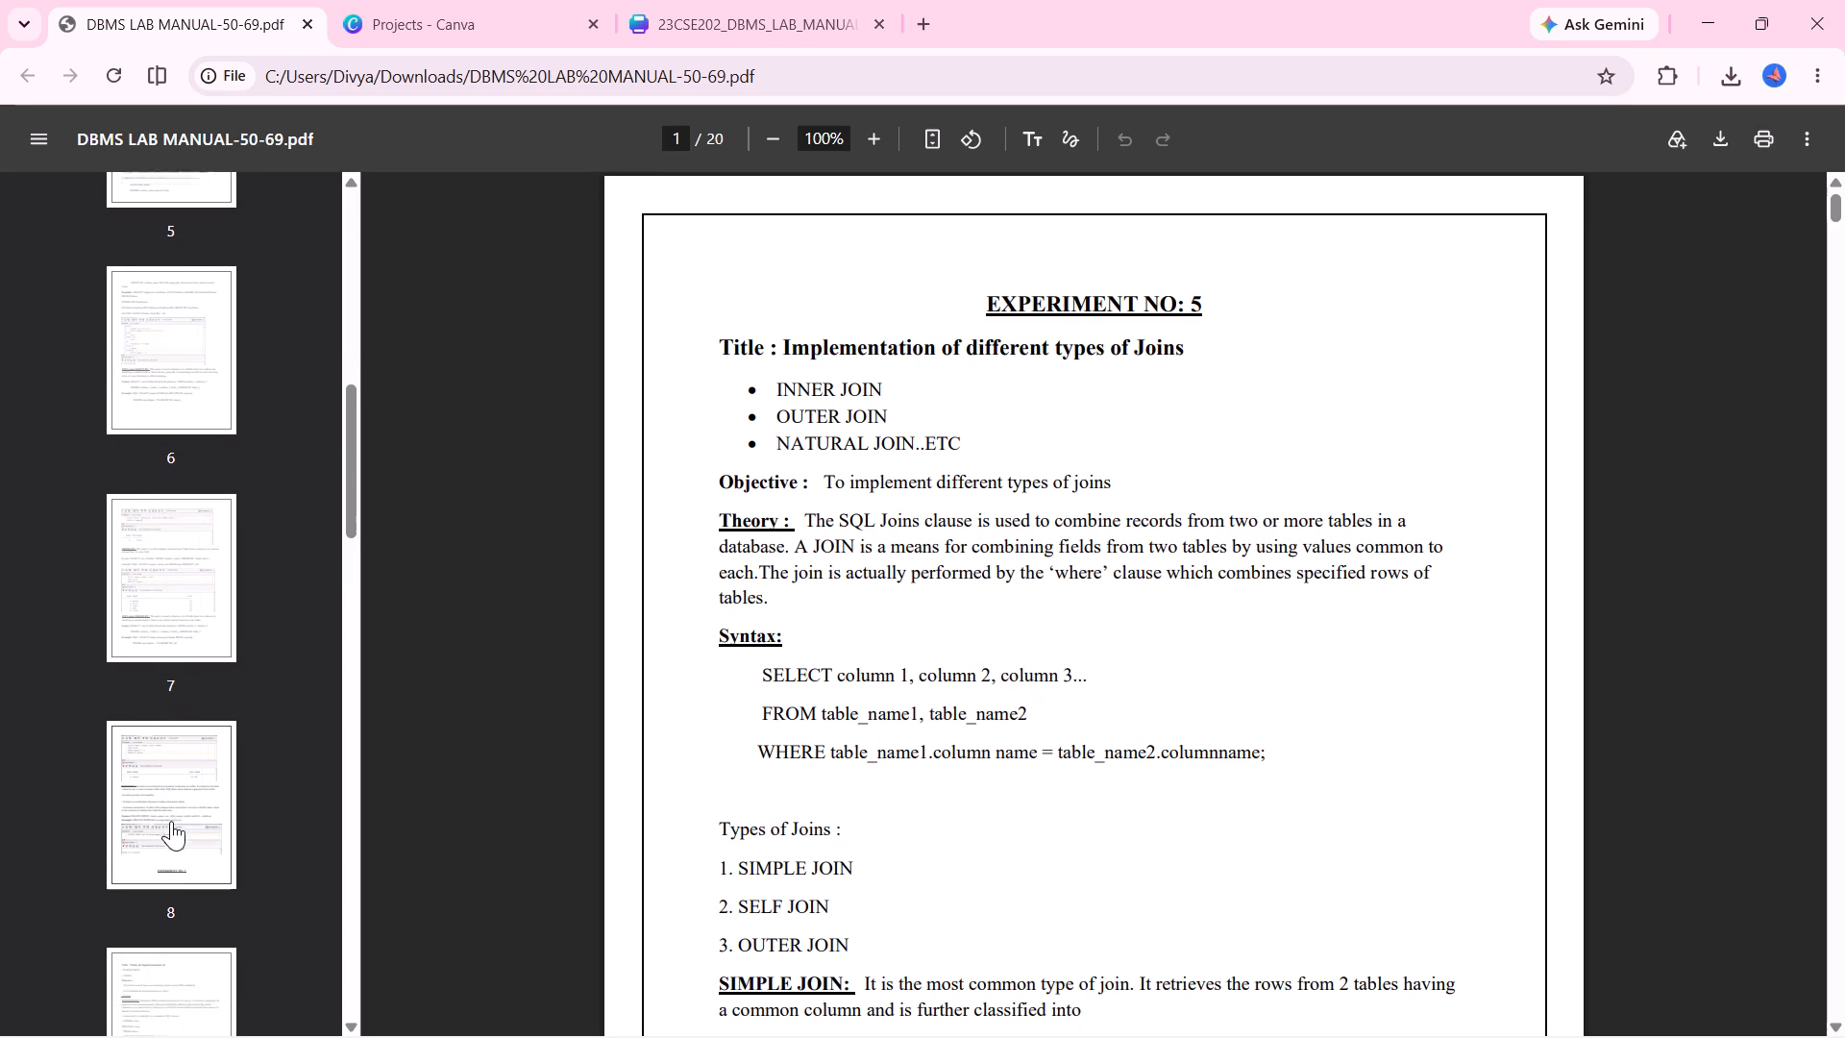
{"action": "scroll", "coordinate": [171, 821], "scroll_direction": "down", "scroll_amount": 3}
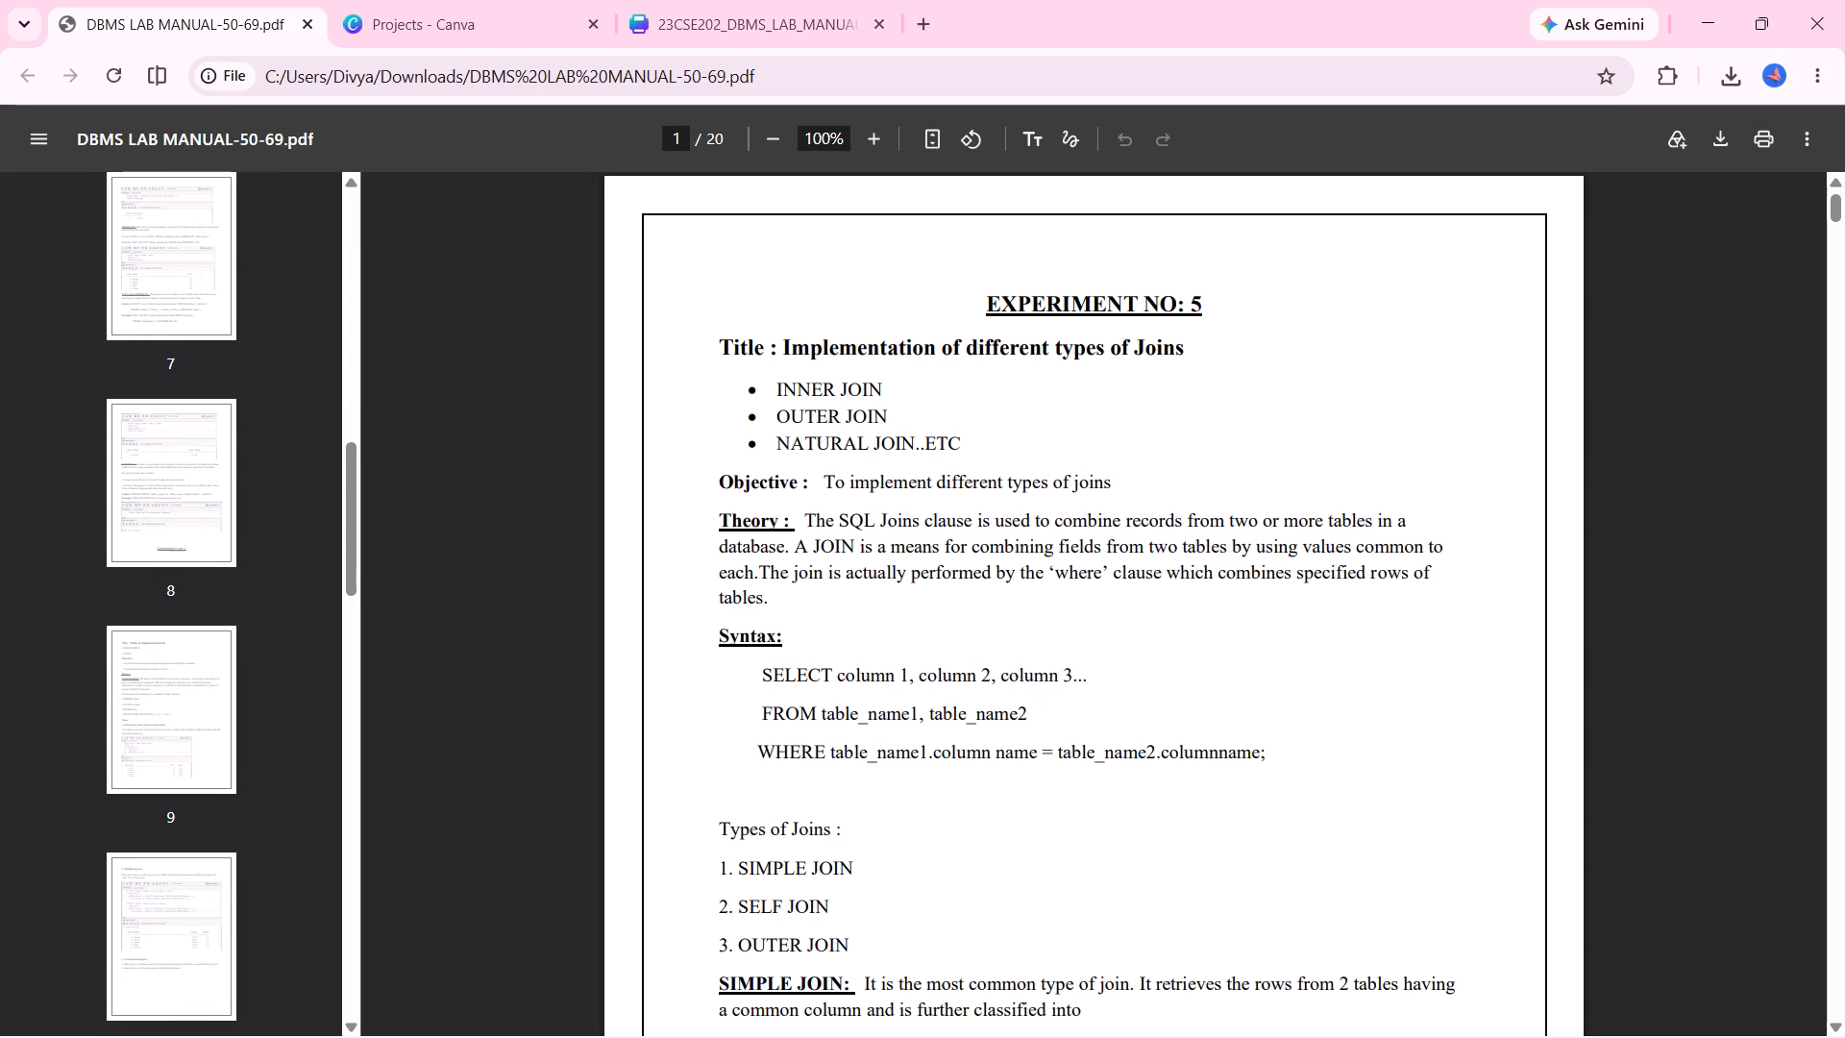
{"action": "scroll", "coordinate": [164, 941], "scroll_direction": "down", "scroll_amount": 3}
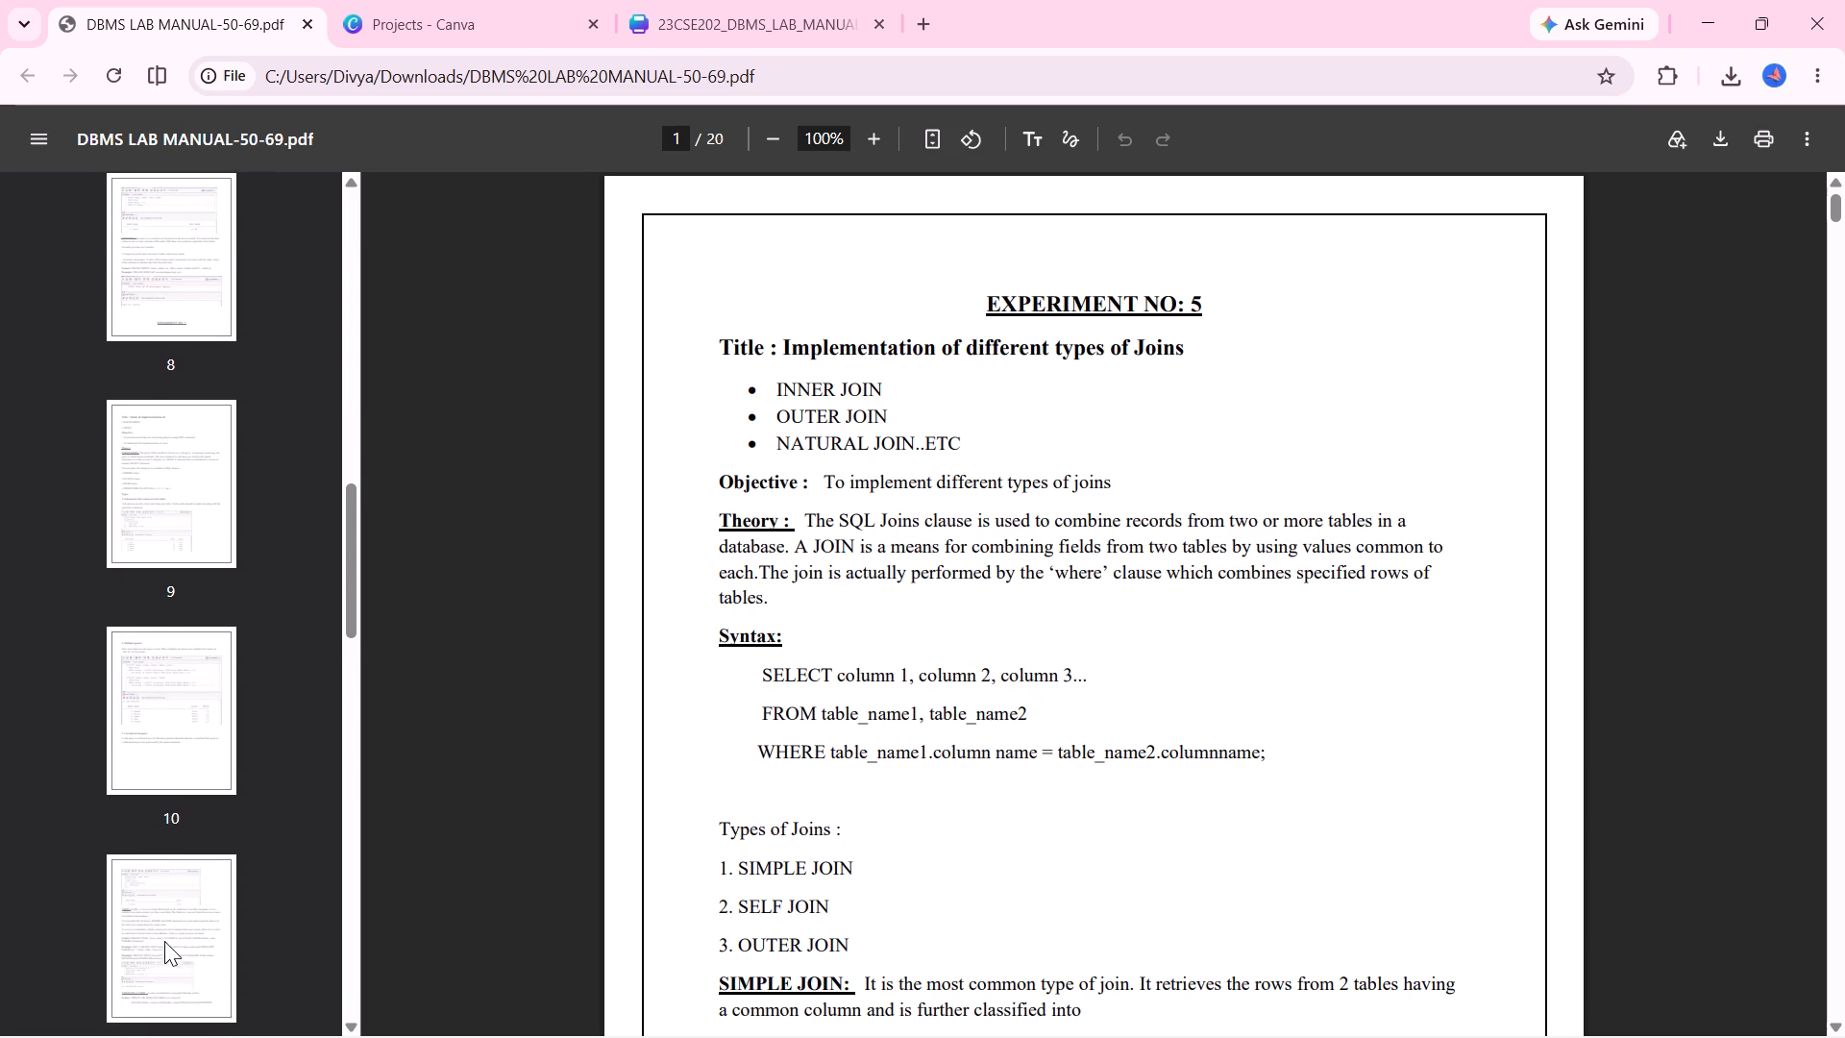
{"action": "scroll", "coordinate": [164, 941], "scroll_direction": "down", "scroll_amount": 4}
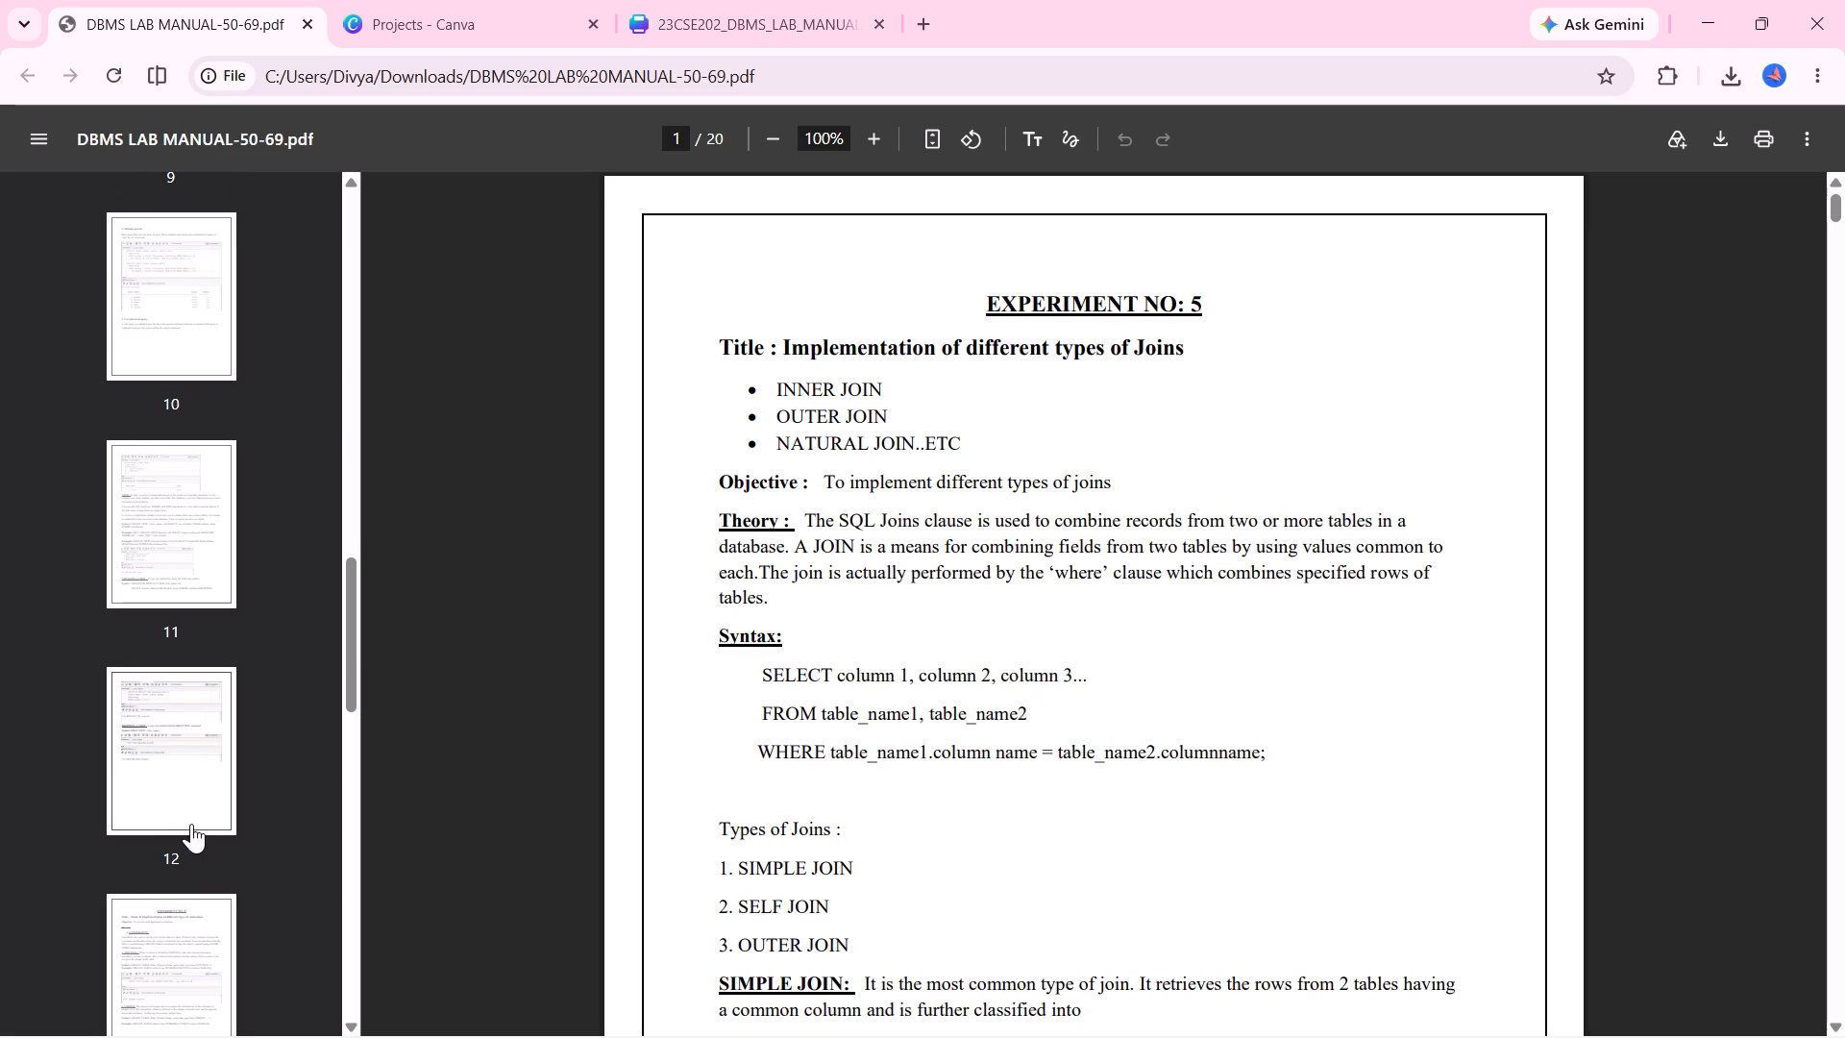
{"action": "scroll", "coordinate": [191, 824], "scroll_direction": "down", "scroll_amount": 2}
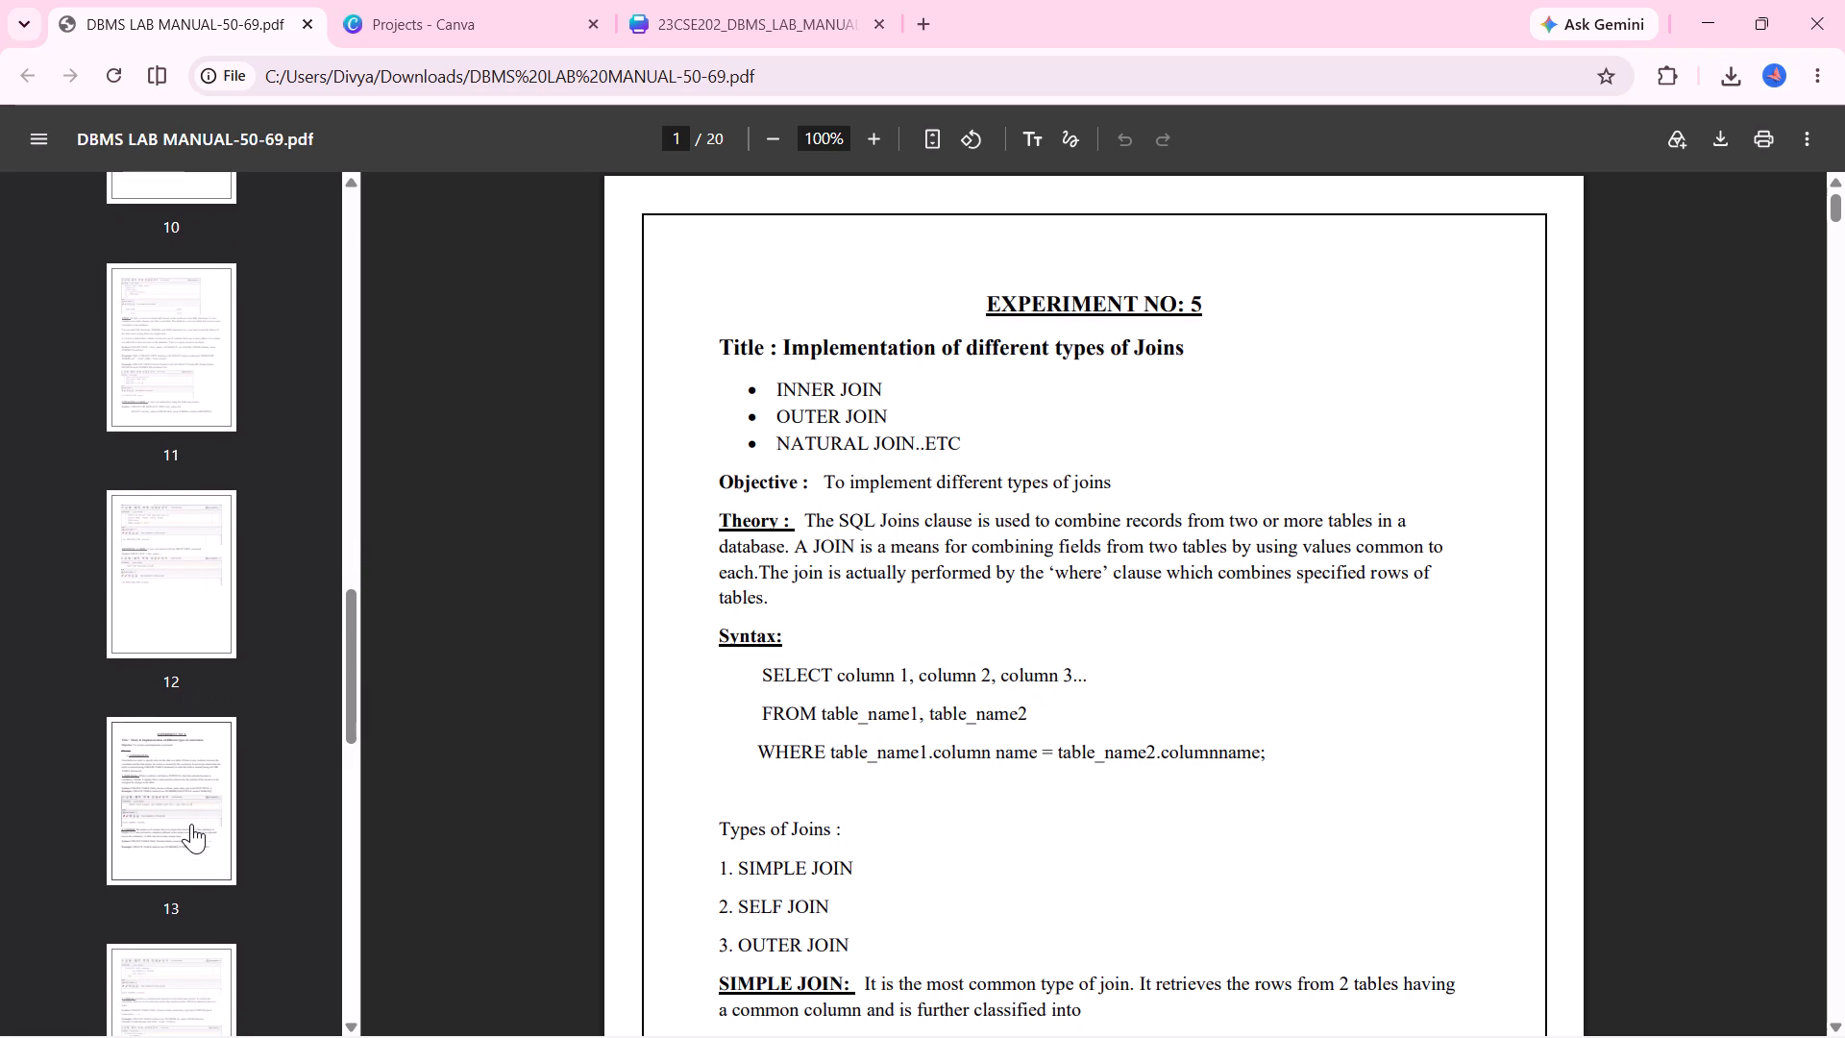
{"action": "scroll", "coordinate": [191, 824], "scroll_direction": "down", "scroll_amount": 3}
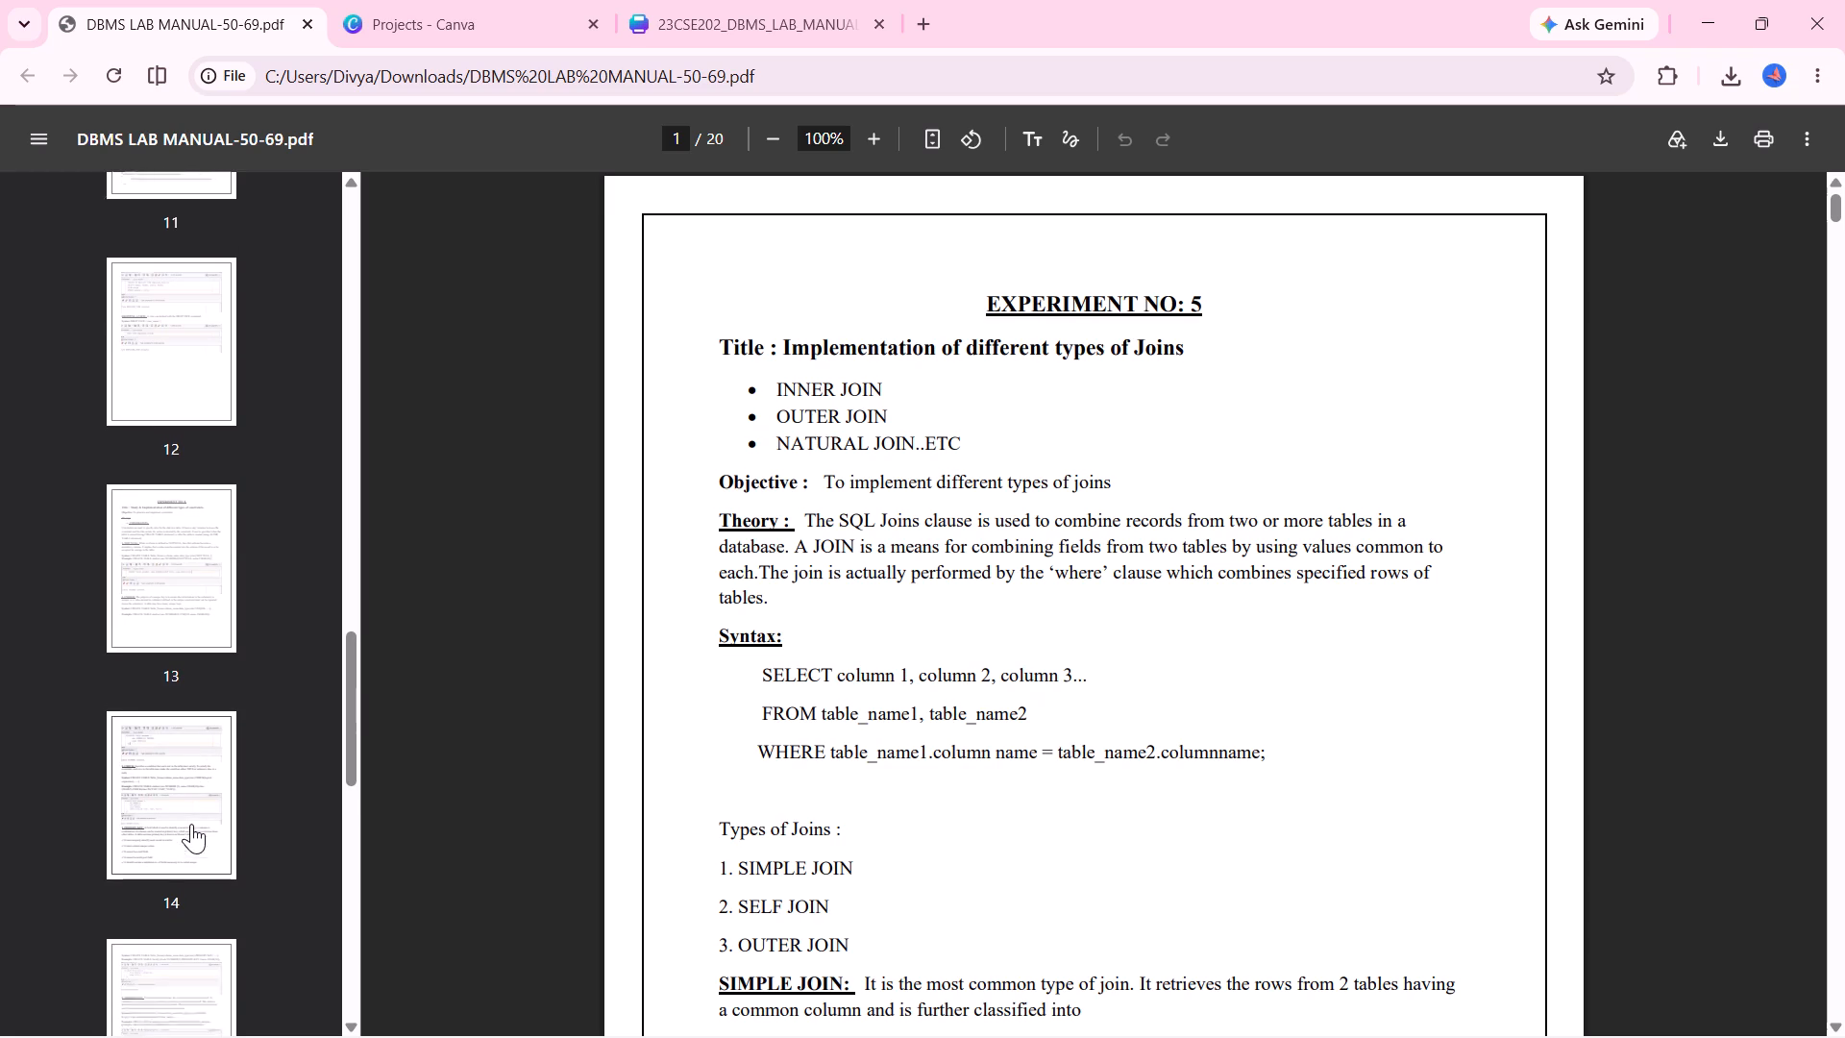
{"action": "scroll", "coordinate": [191, 824], "scroll_direction": "down", "scroll_amount": 4}
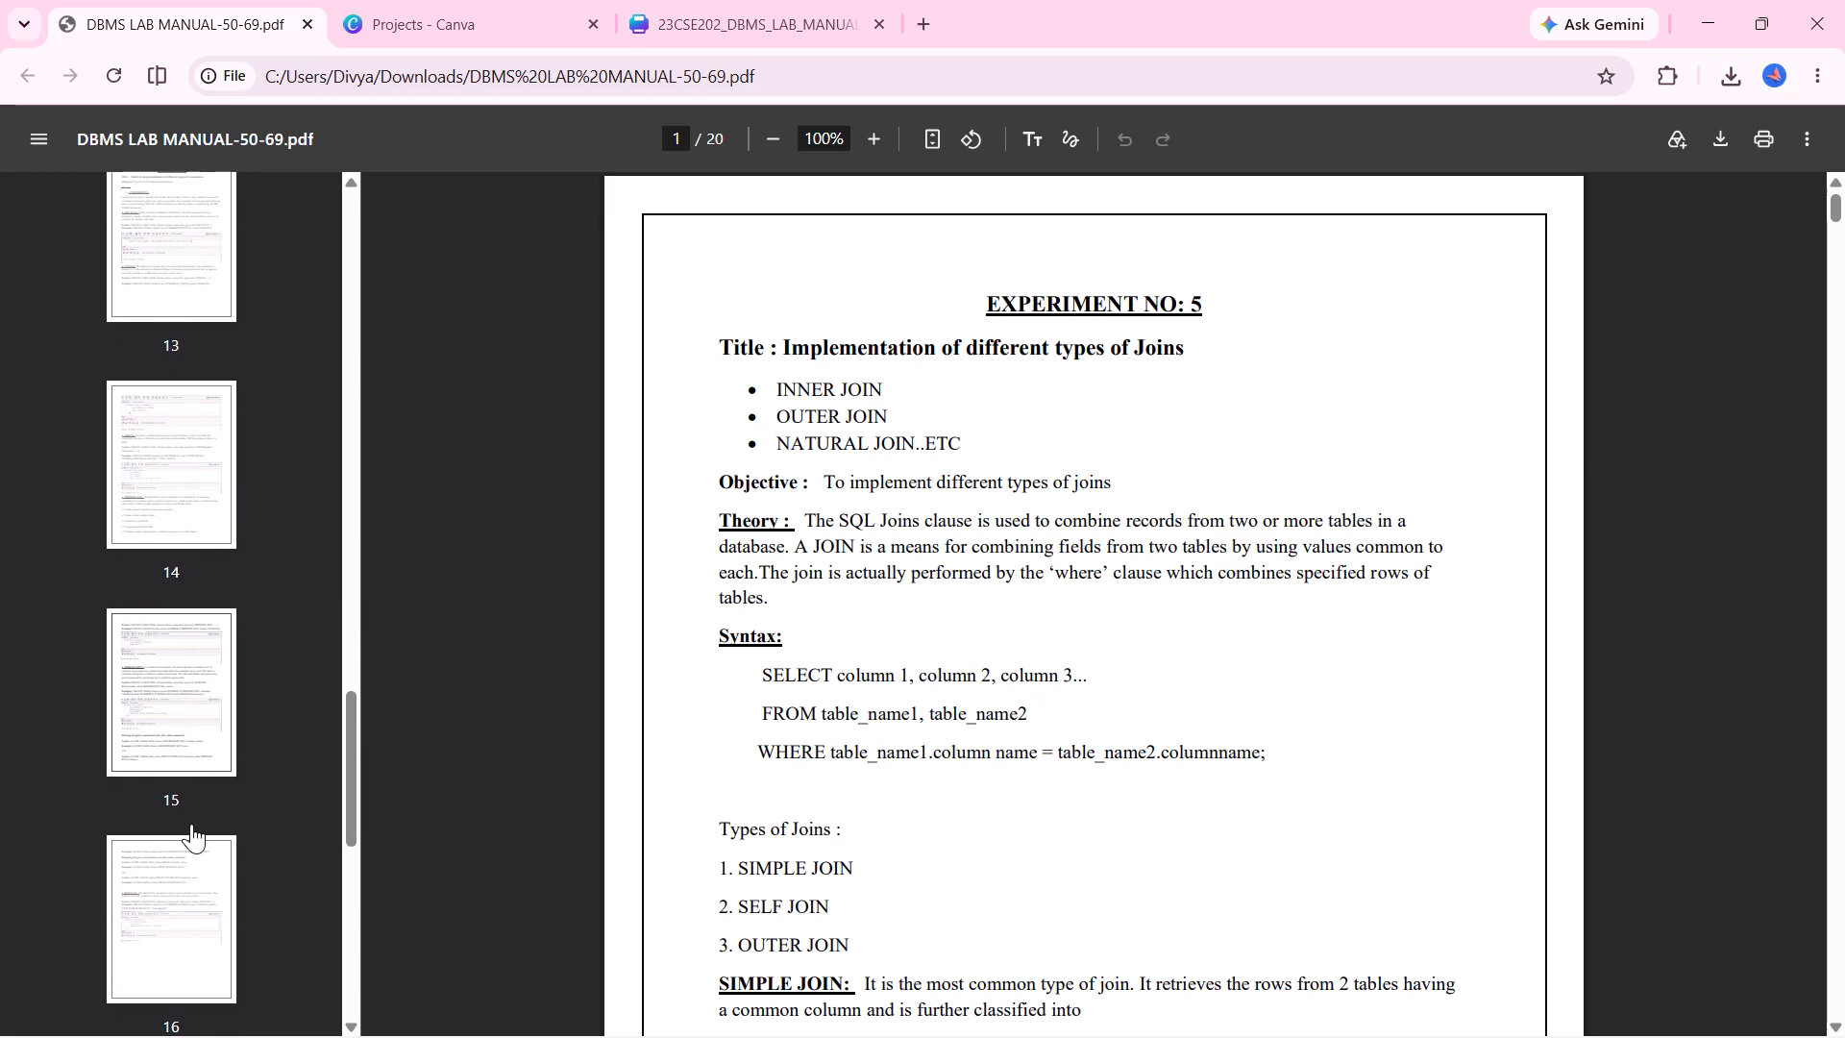
{"action": "scroll", "coordinate": [191, 824], "scroll_direction": "down", "scroll_amount": 3}
{"action": "scroll", "coordinate": [191, 824], "scroll_direction": "up", "scroll_amount": 1}
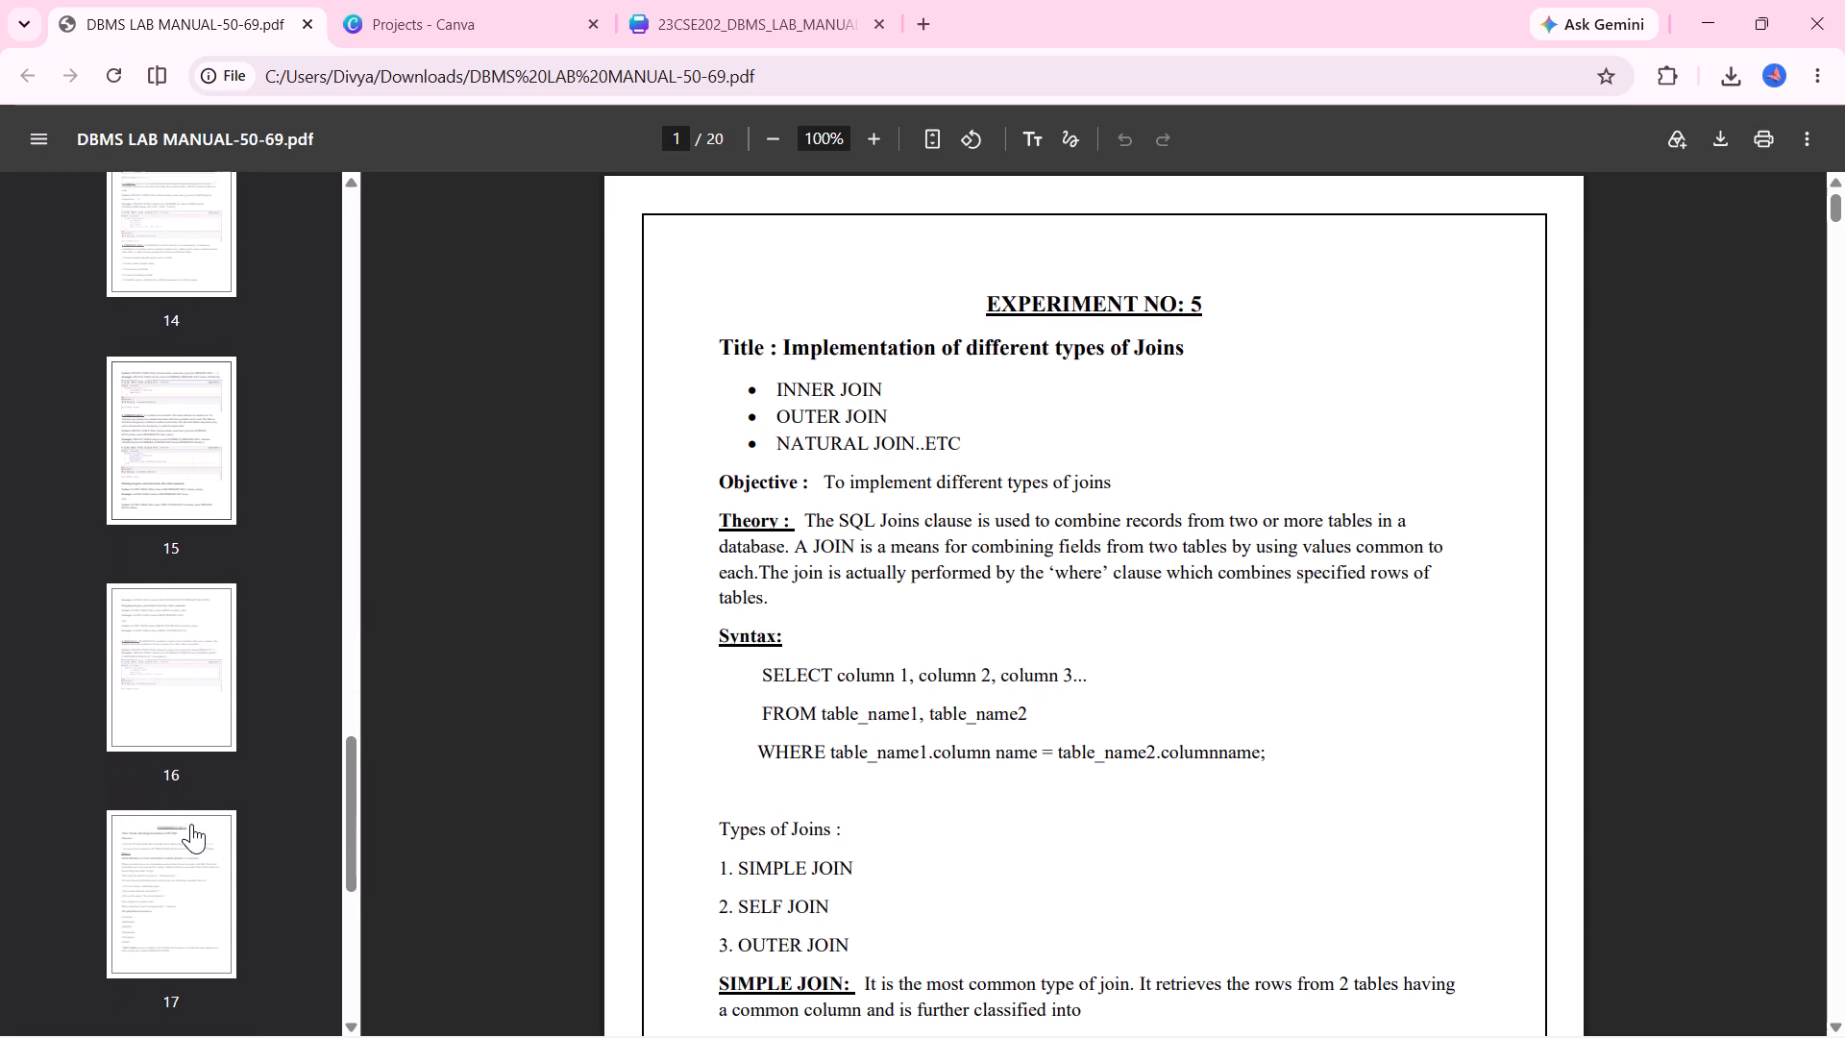
{"action": "scroll", "coordinate": [191, 824], "scroll_direction": "up", "scroll_amount": 1}
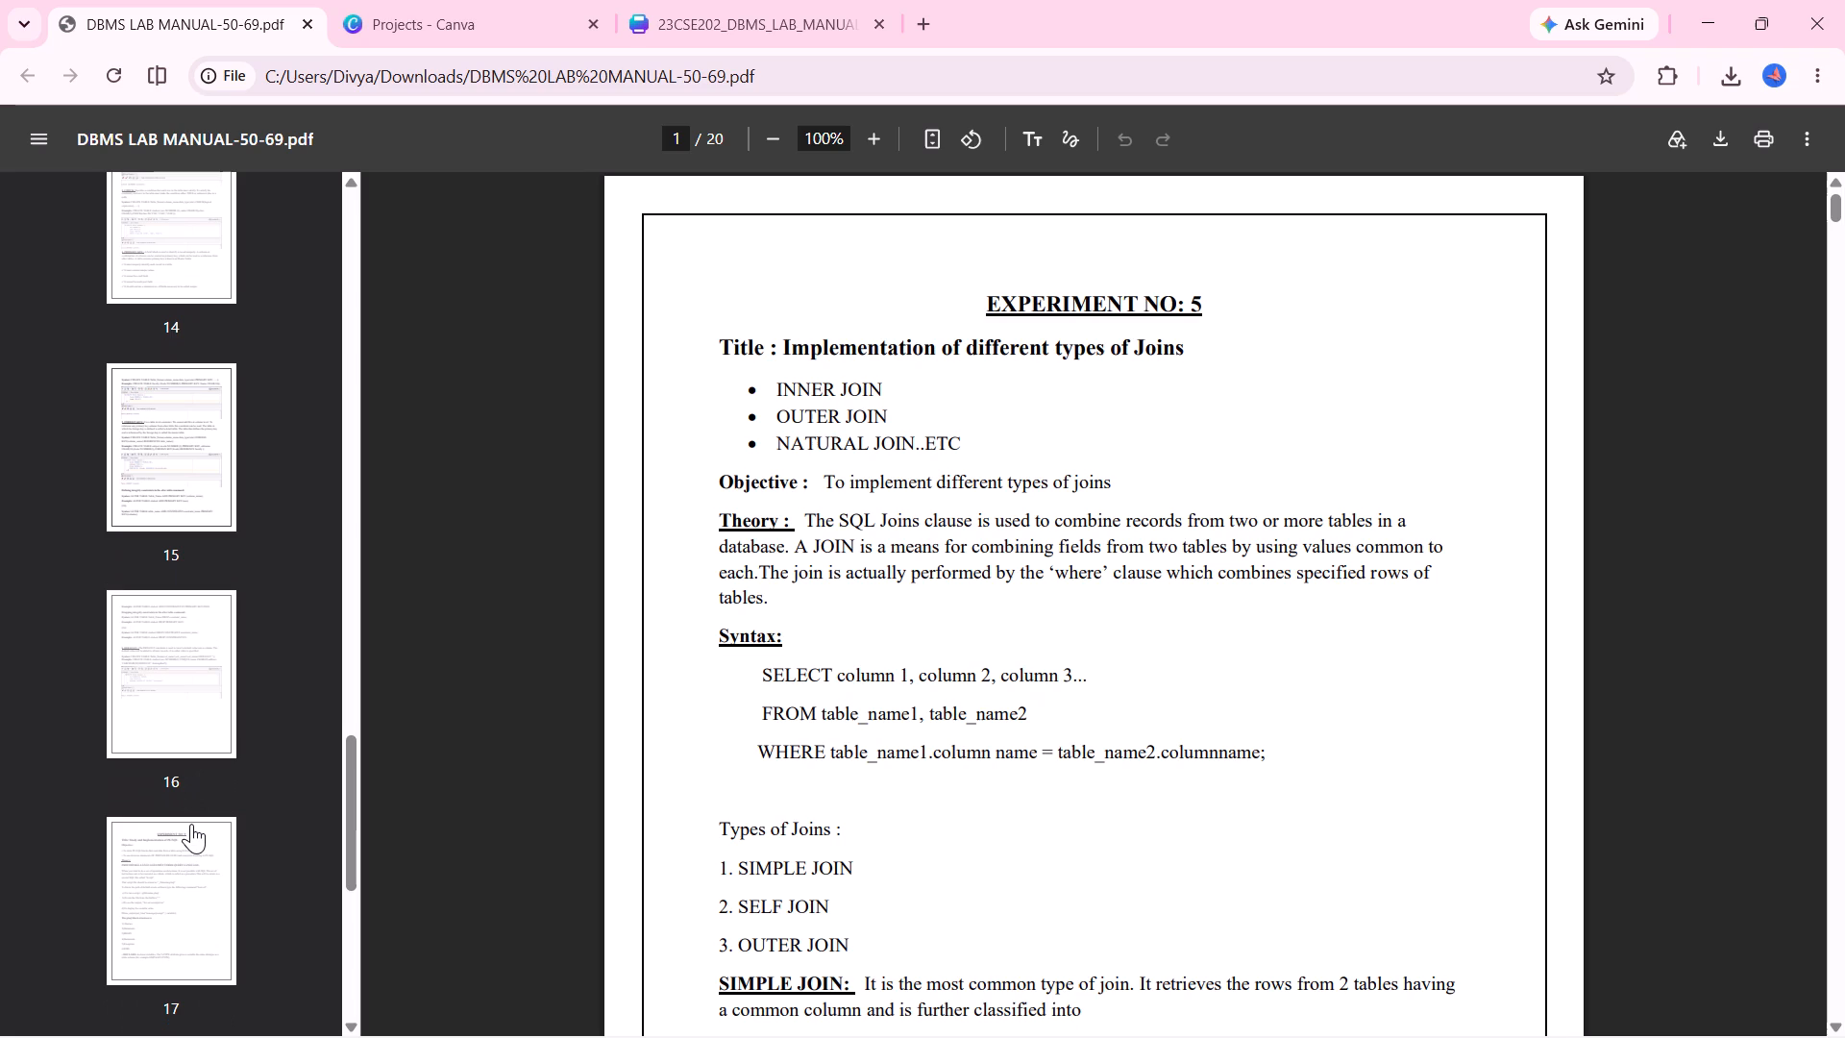
{"action": "scroll", "coordinate": [191, 824], "scroll_direction": "down", "scroll_amount": 1}
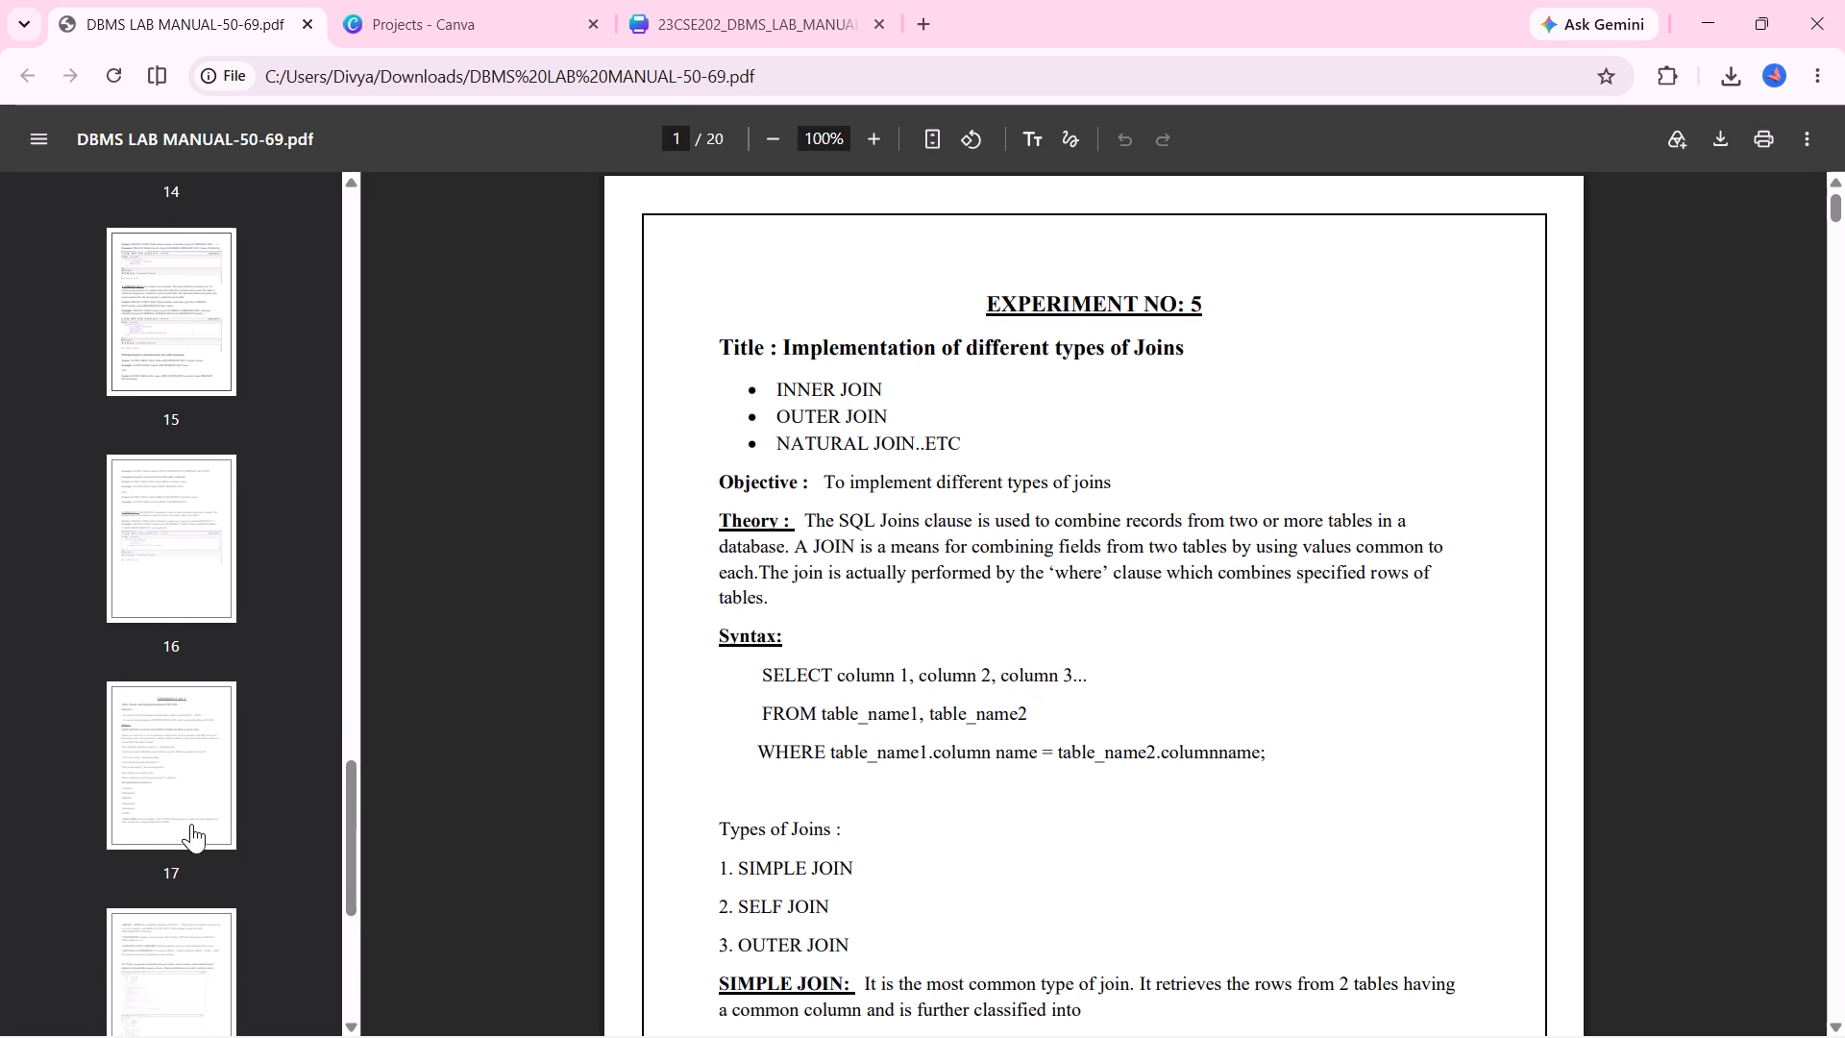
{"action": "scroll", "coordinate": [191, 824], "scroll_direction": "down", "scroll_amount": 5}
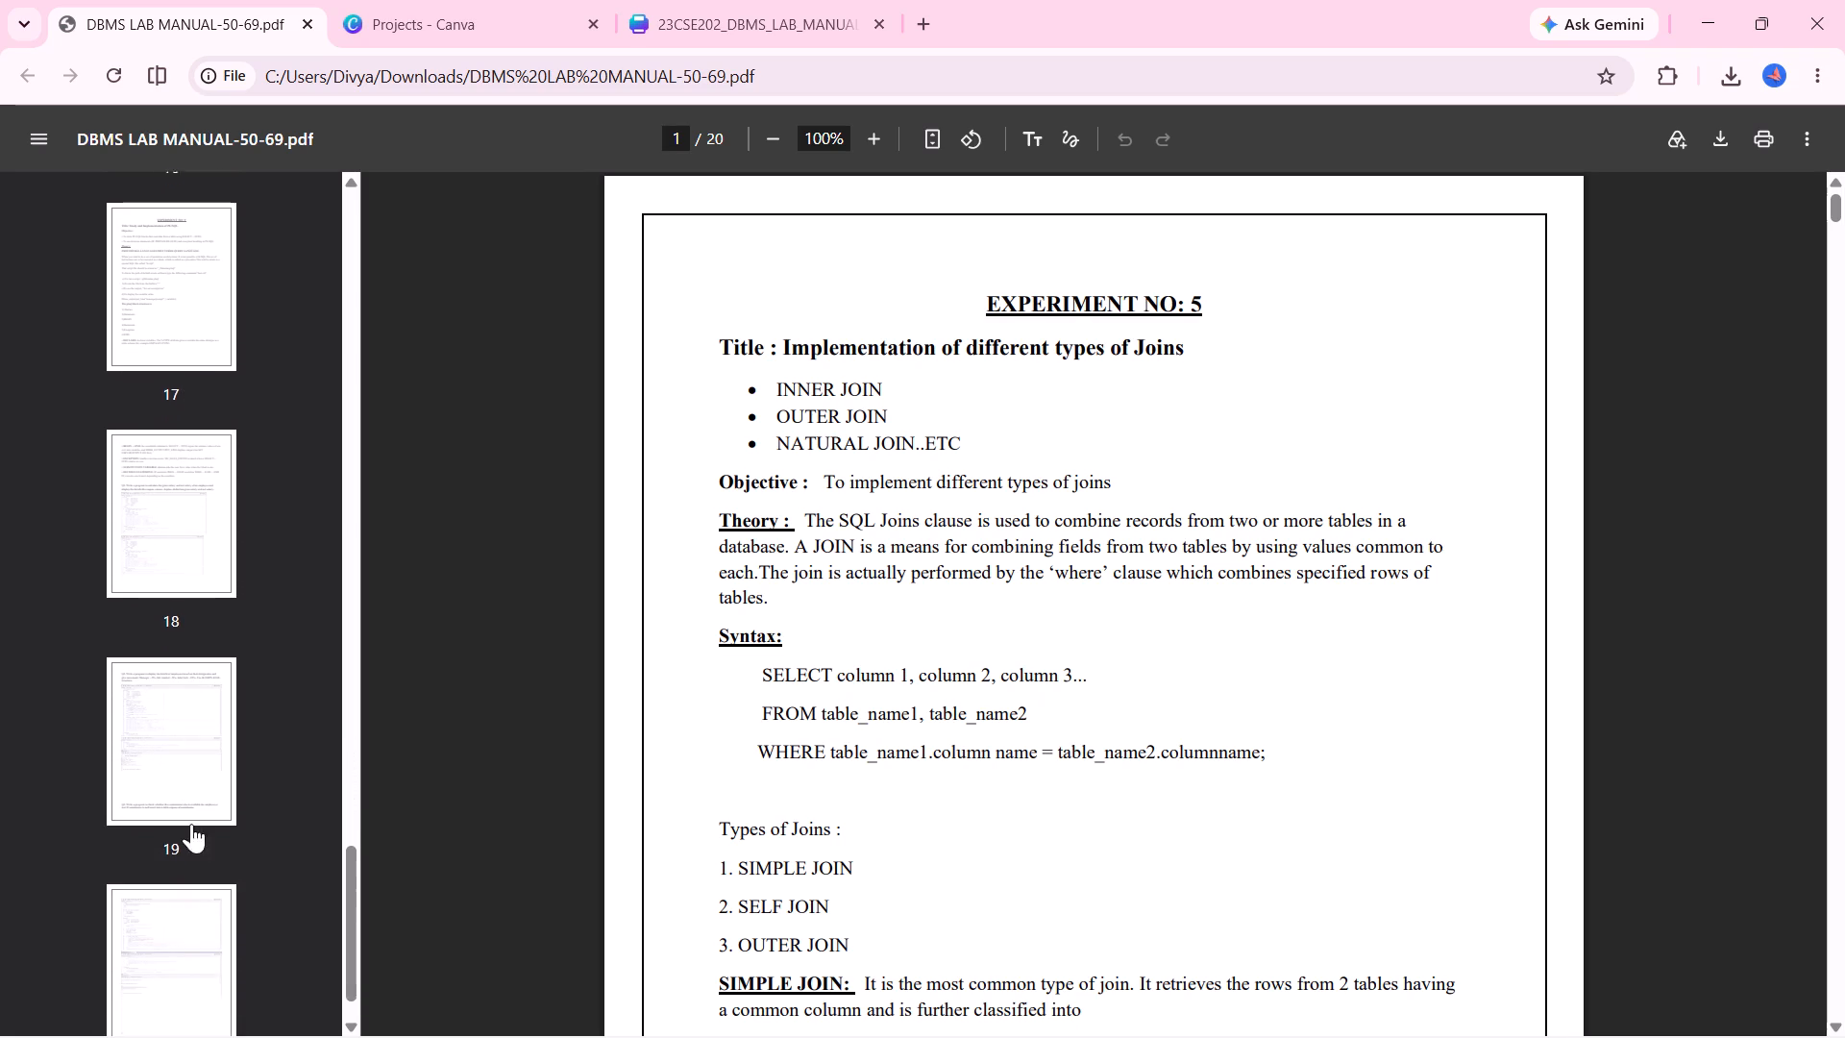
{"action": "scroll", "coordinate": [191, 824], "scroll_direction": "down", "scroll_amount": 6}
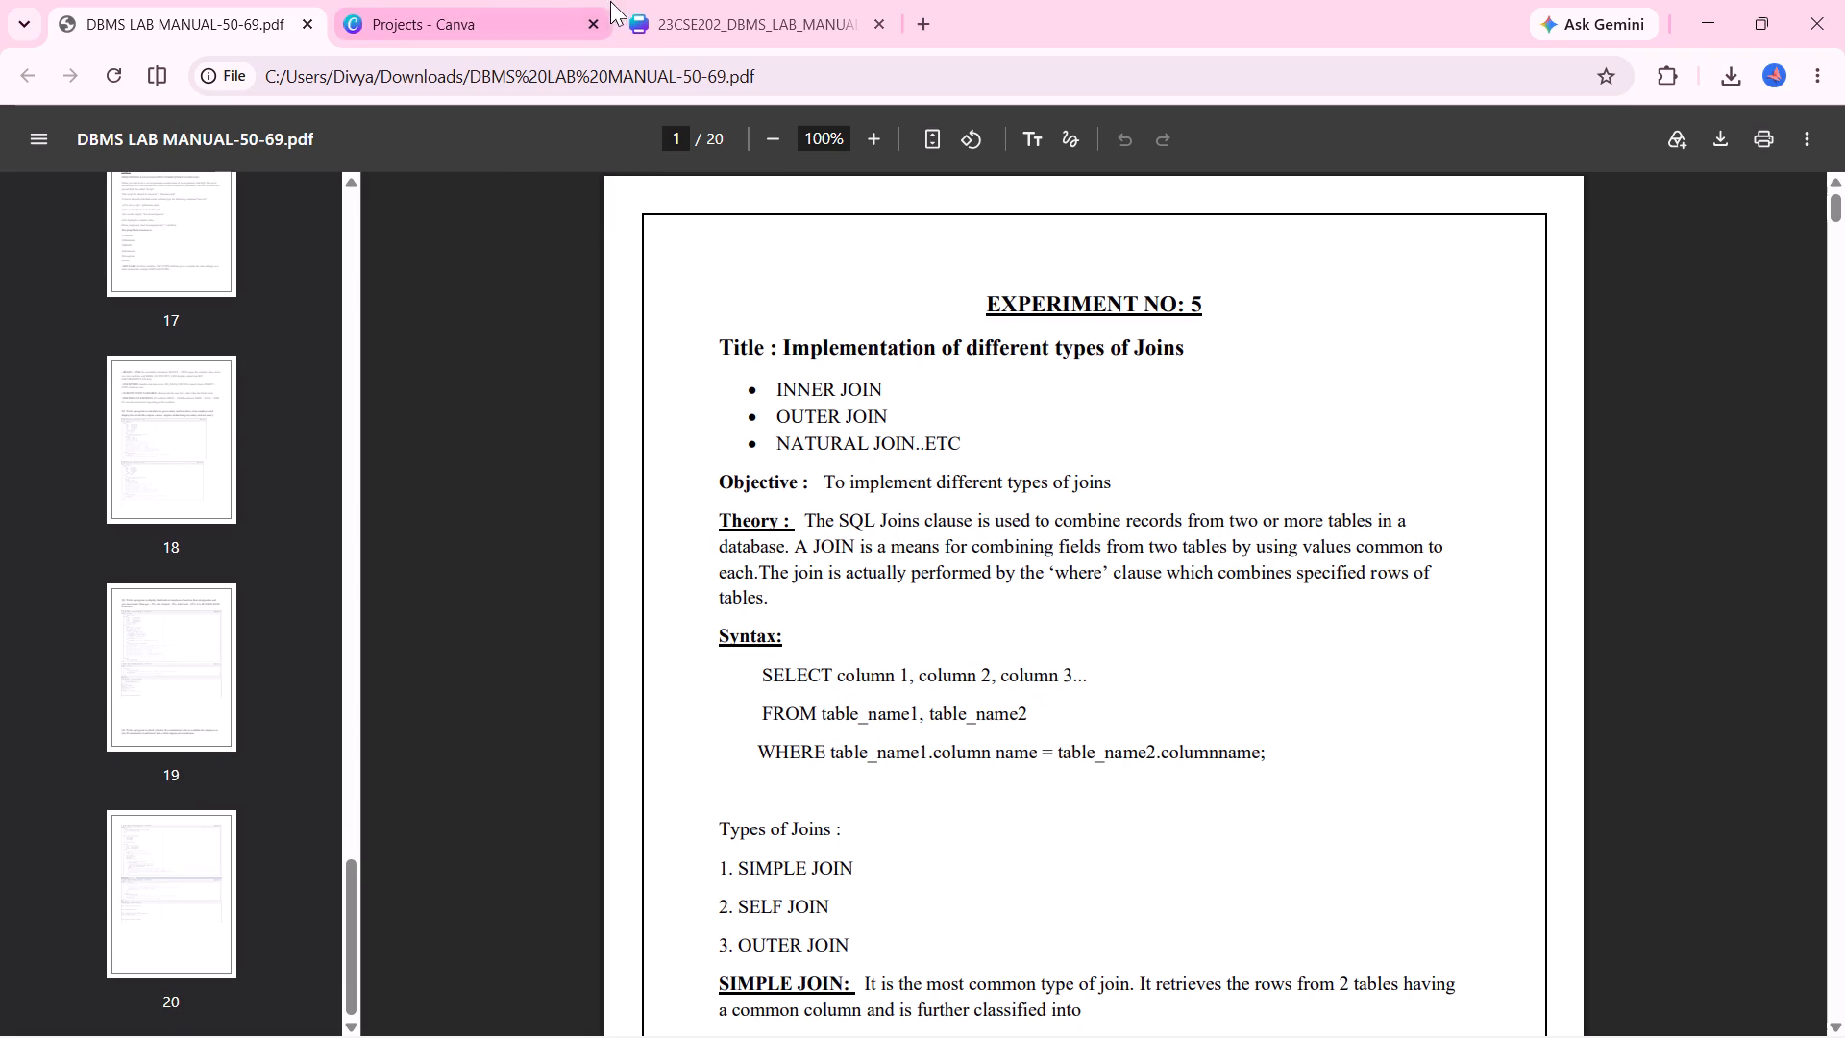
Return to the 23CSE202_DBMS_LAB_MANUAL_26_27.pdf design and collapse the text options beside the canvas.
{"action": "left_click", "coordinate": [507, 2]}
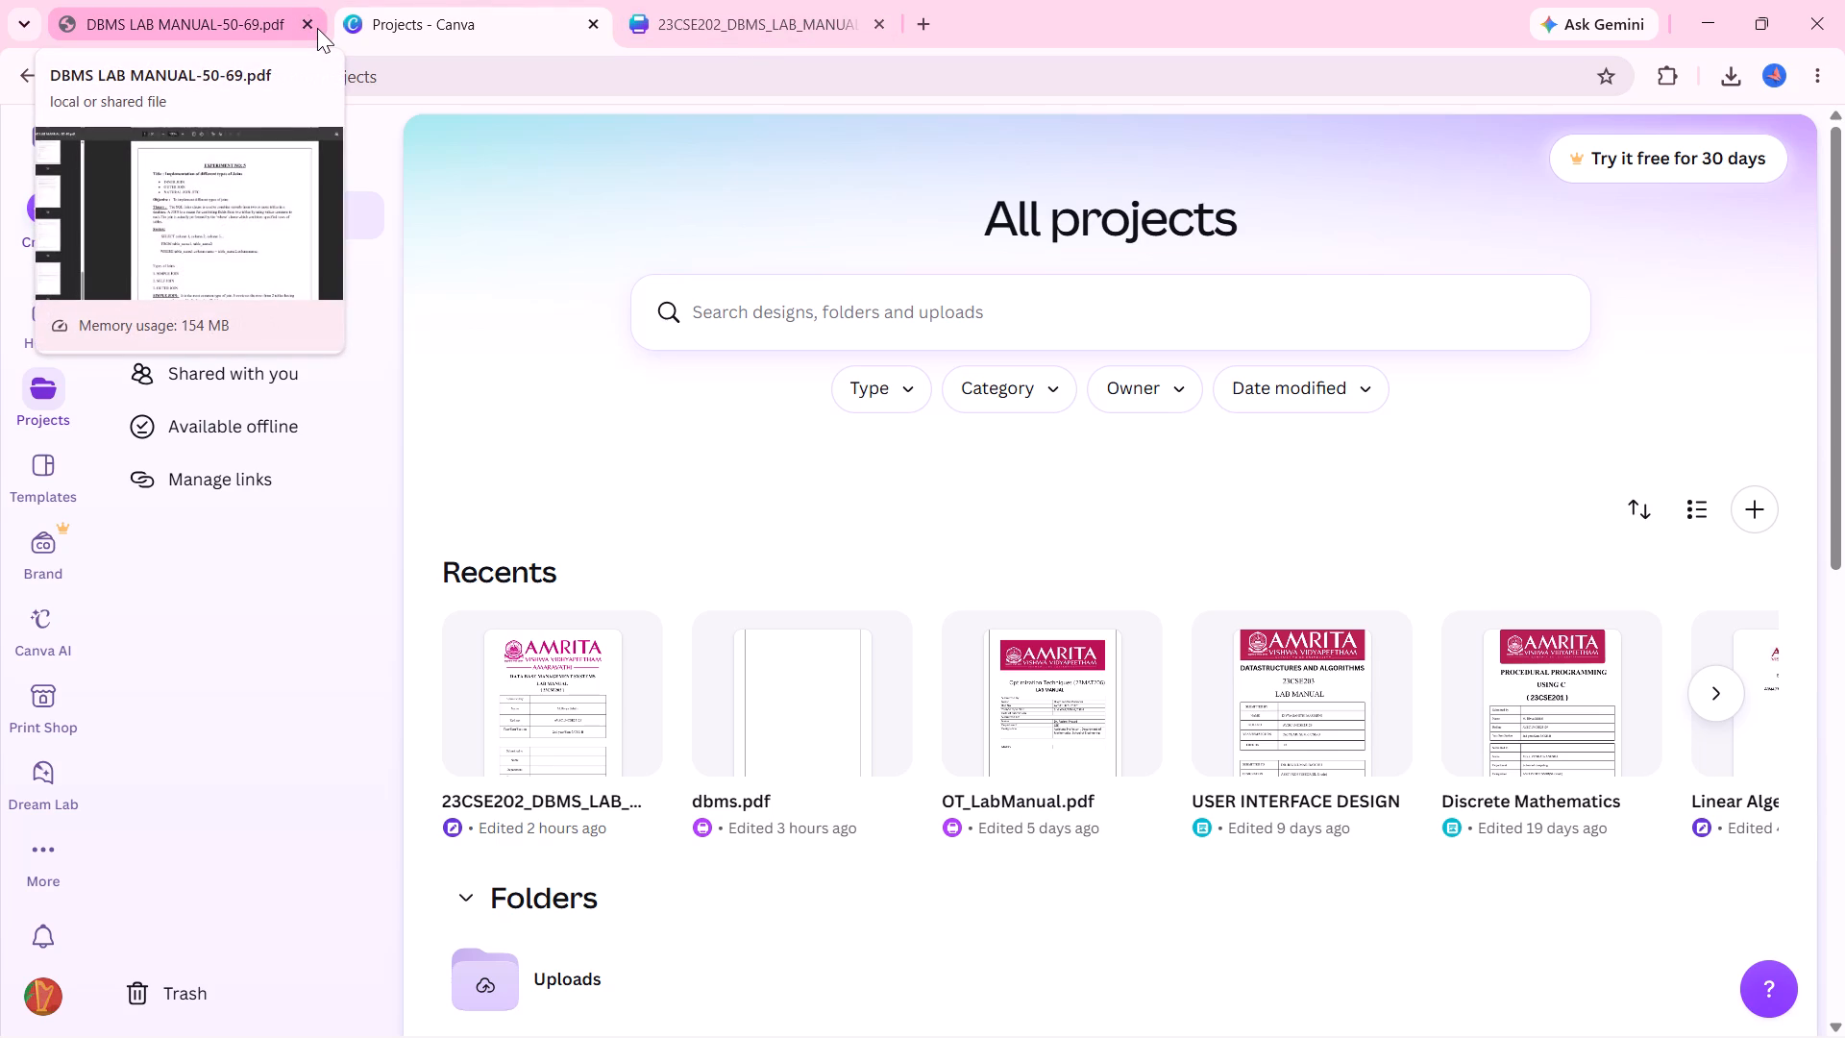
{"action": "left_click", "coordinate": [702, 9]}
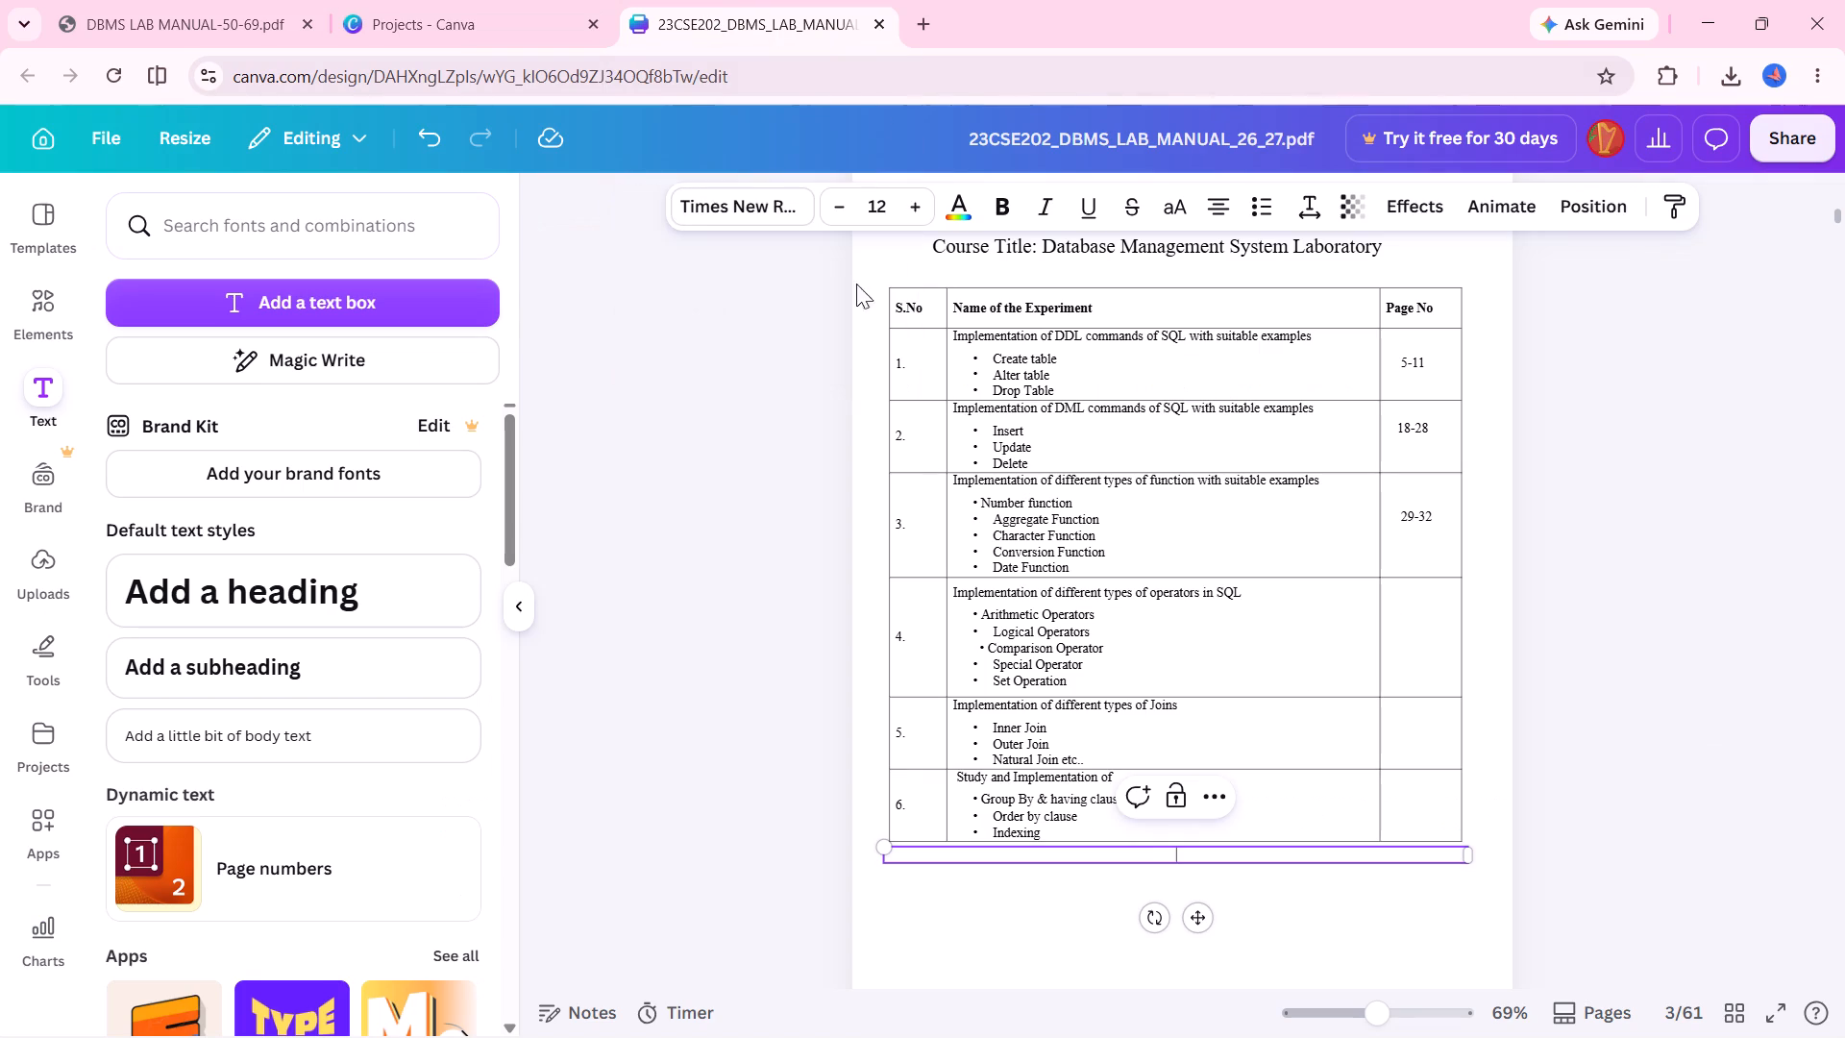
{"action": "left_click", "coordinate": [510, 606]}
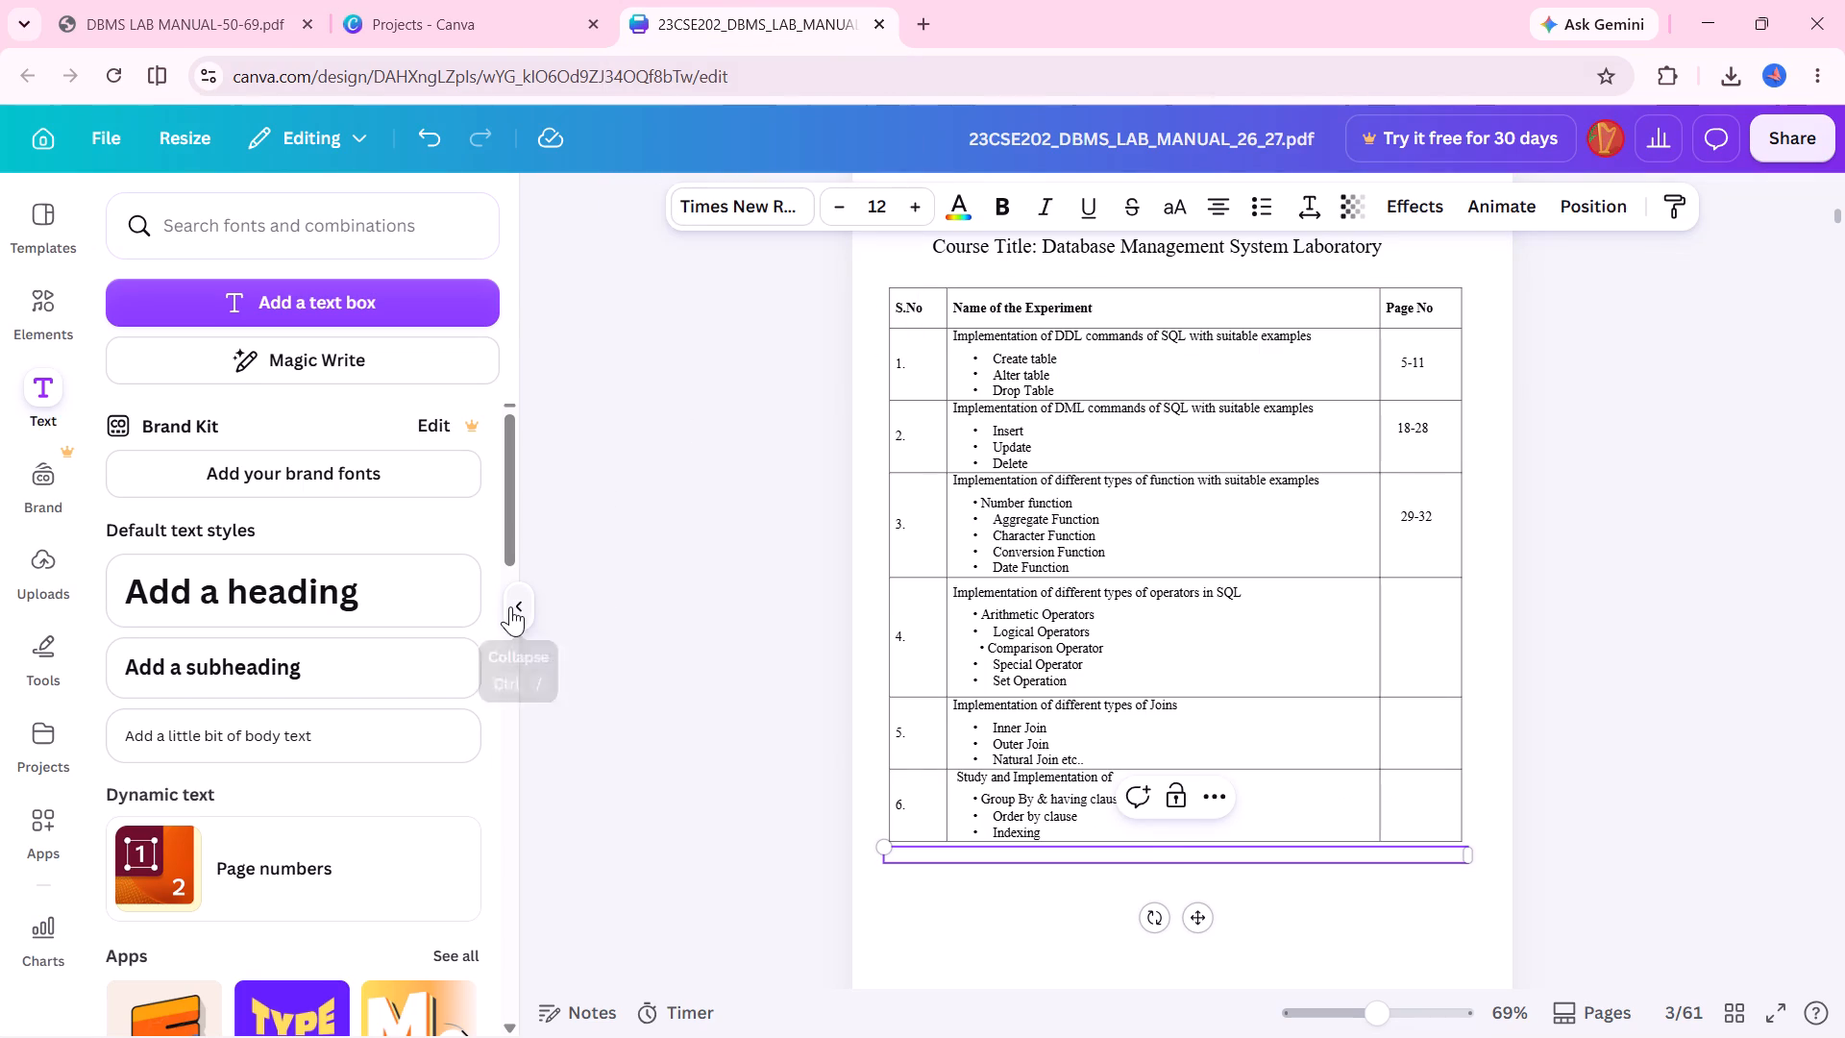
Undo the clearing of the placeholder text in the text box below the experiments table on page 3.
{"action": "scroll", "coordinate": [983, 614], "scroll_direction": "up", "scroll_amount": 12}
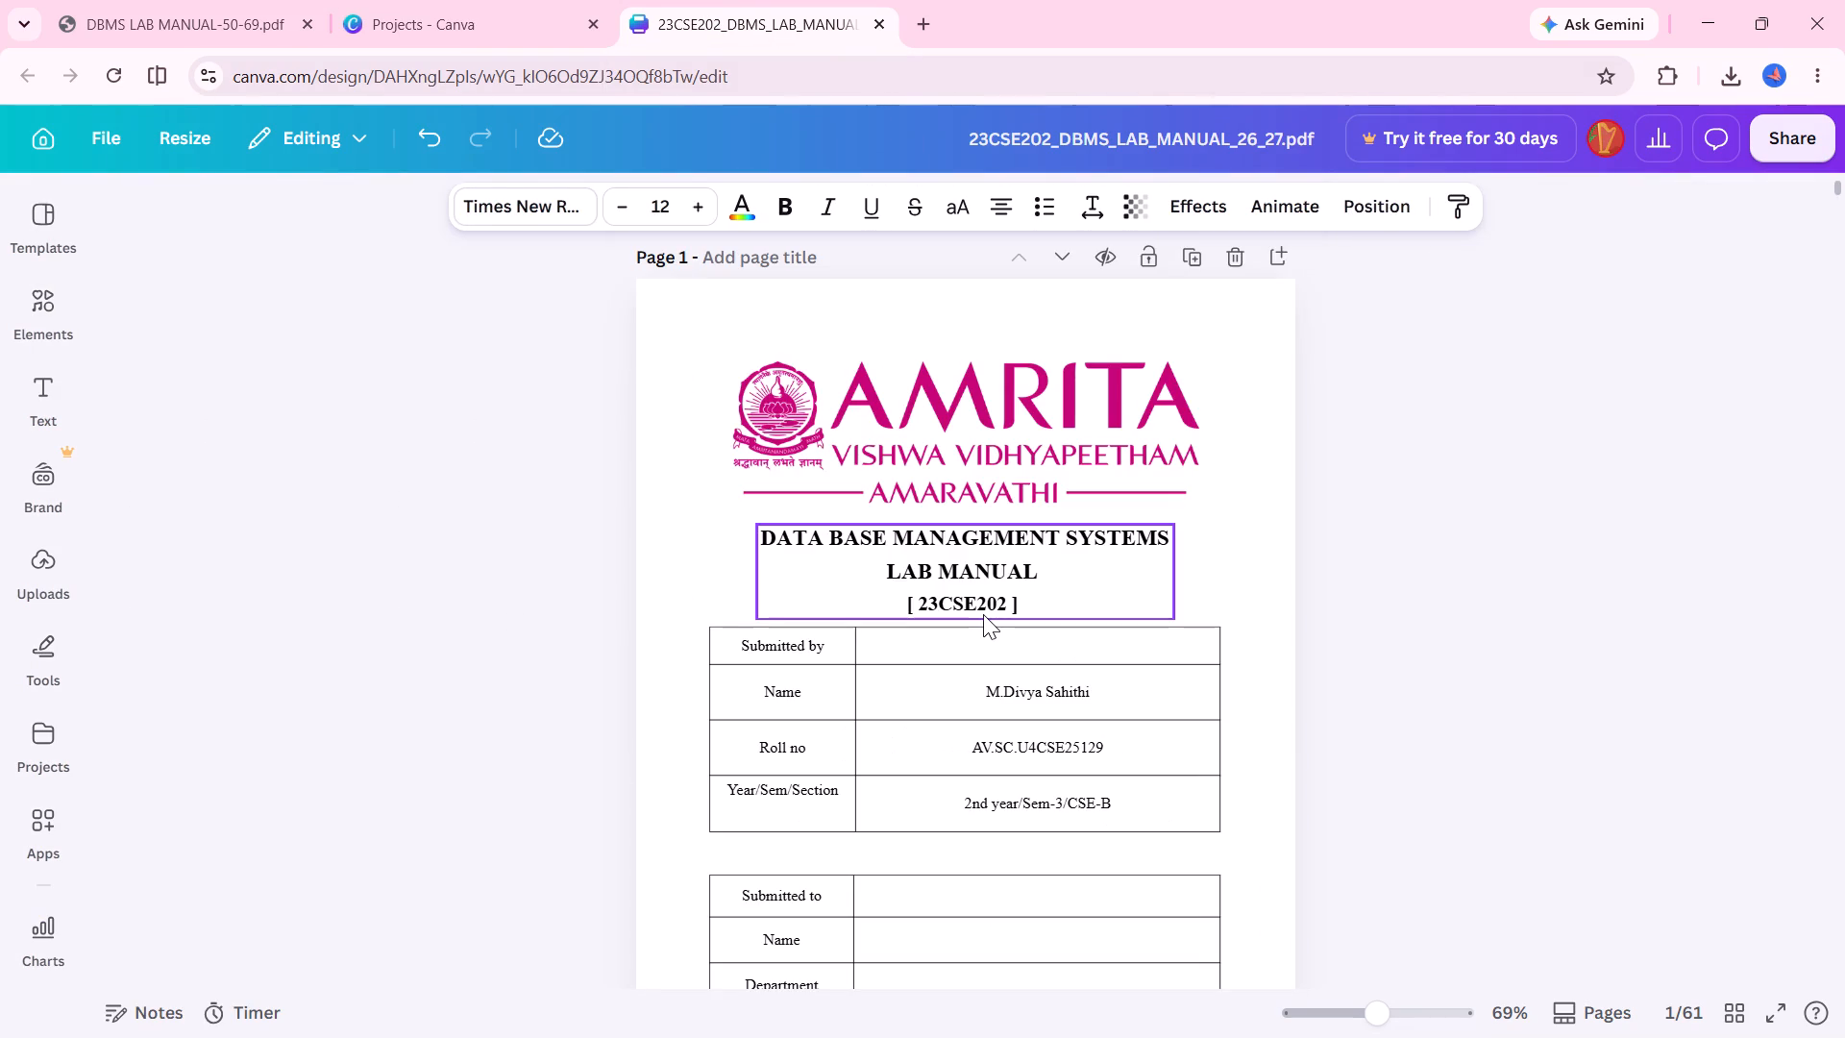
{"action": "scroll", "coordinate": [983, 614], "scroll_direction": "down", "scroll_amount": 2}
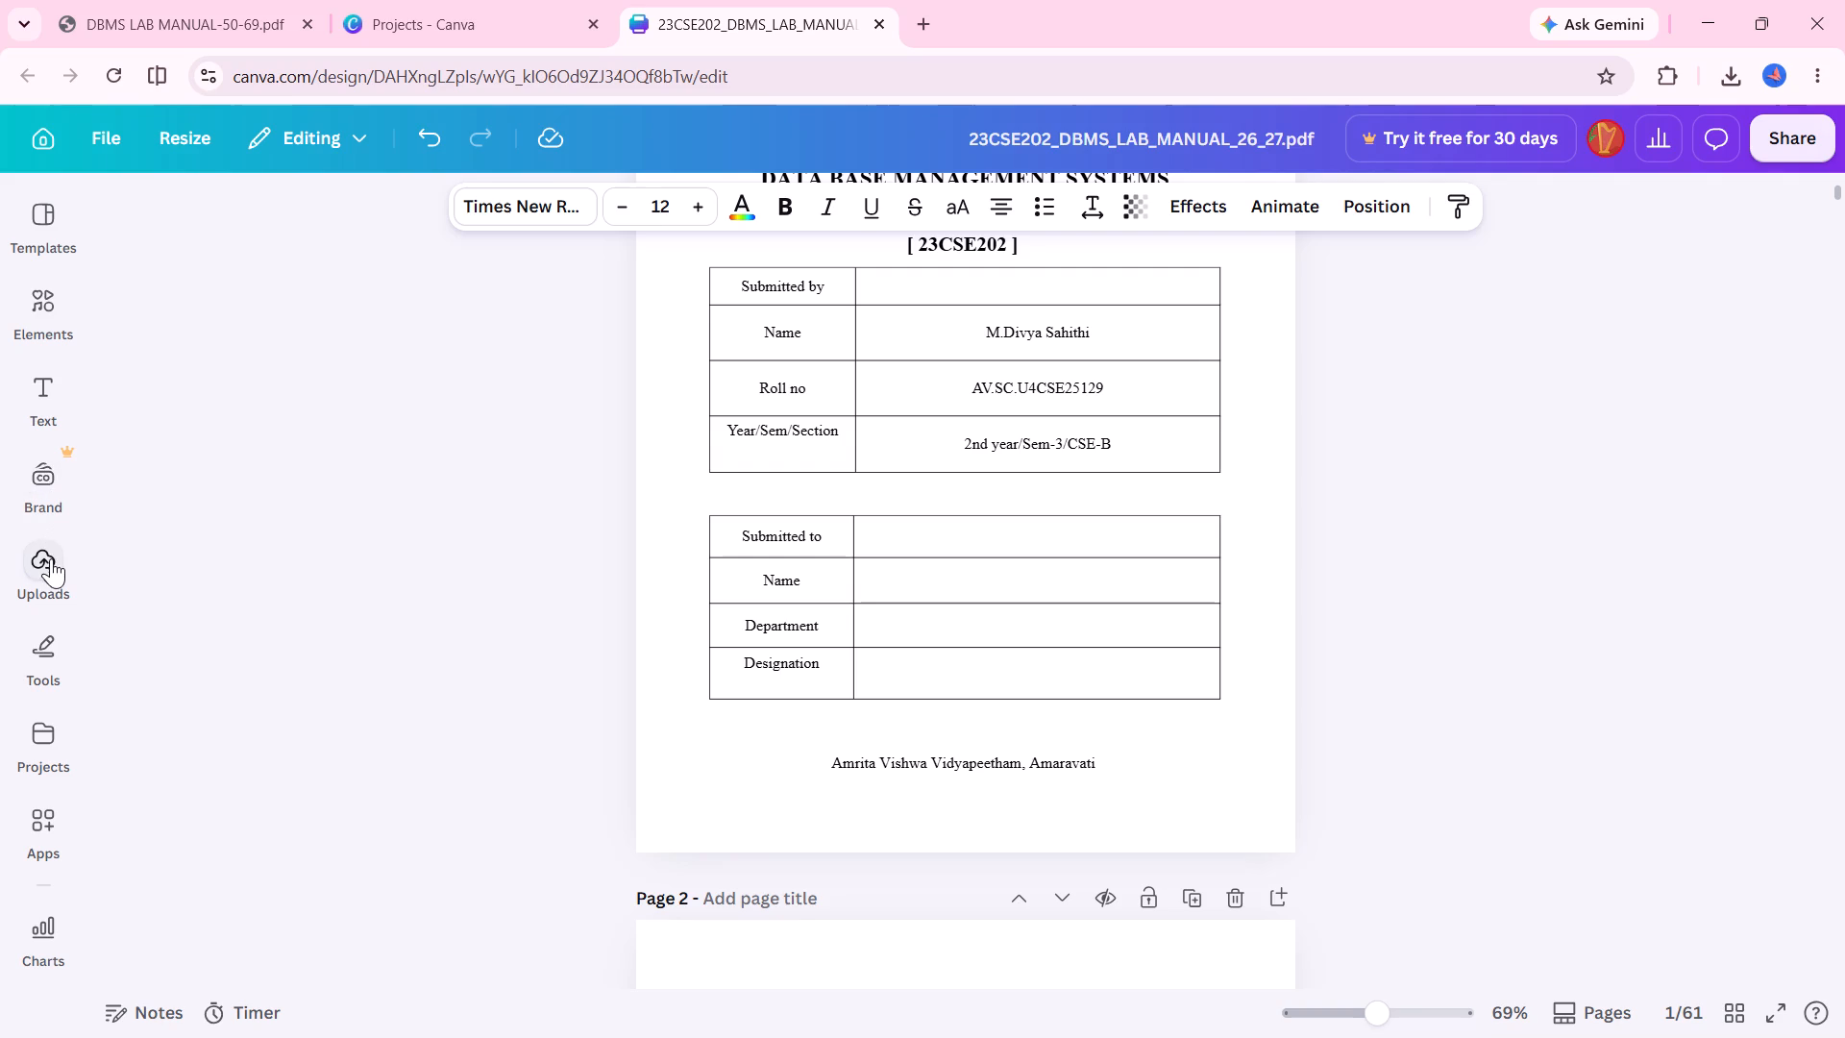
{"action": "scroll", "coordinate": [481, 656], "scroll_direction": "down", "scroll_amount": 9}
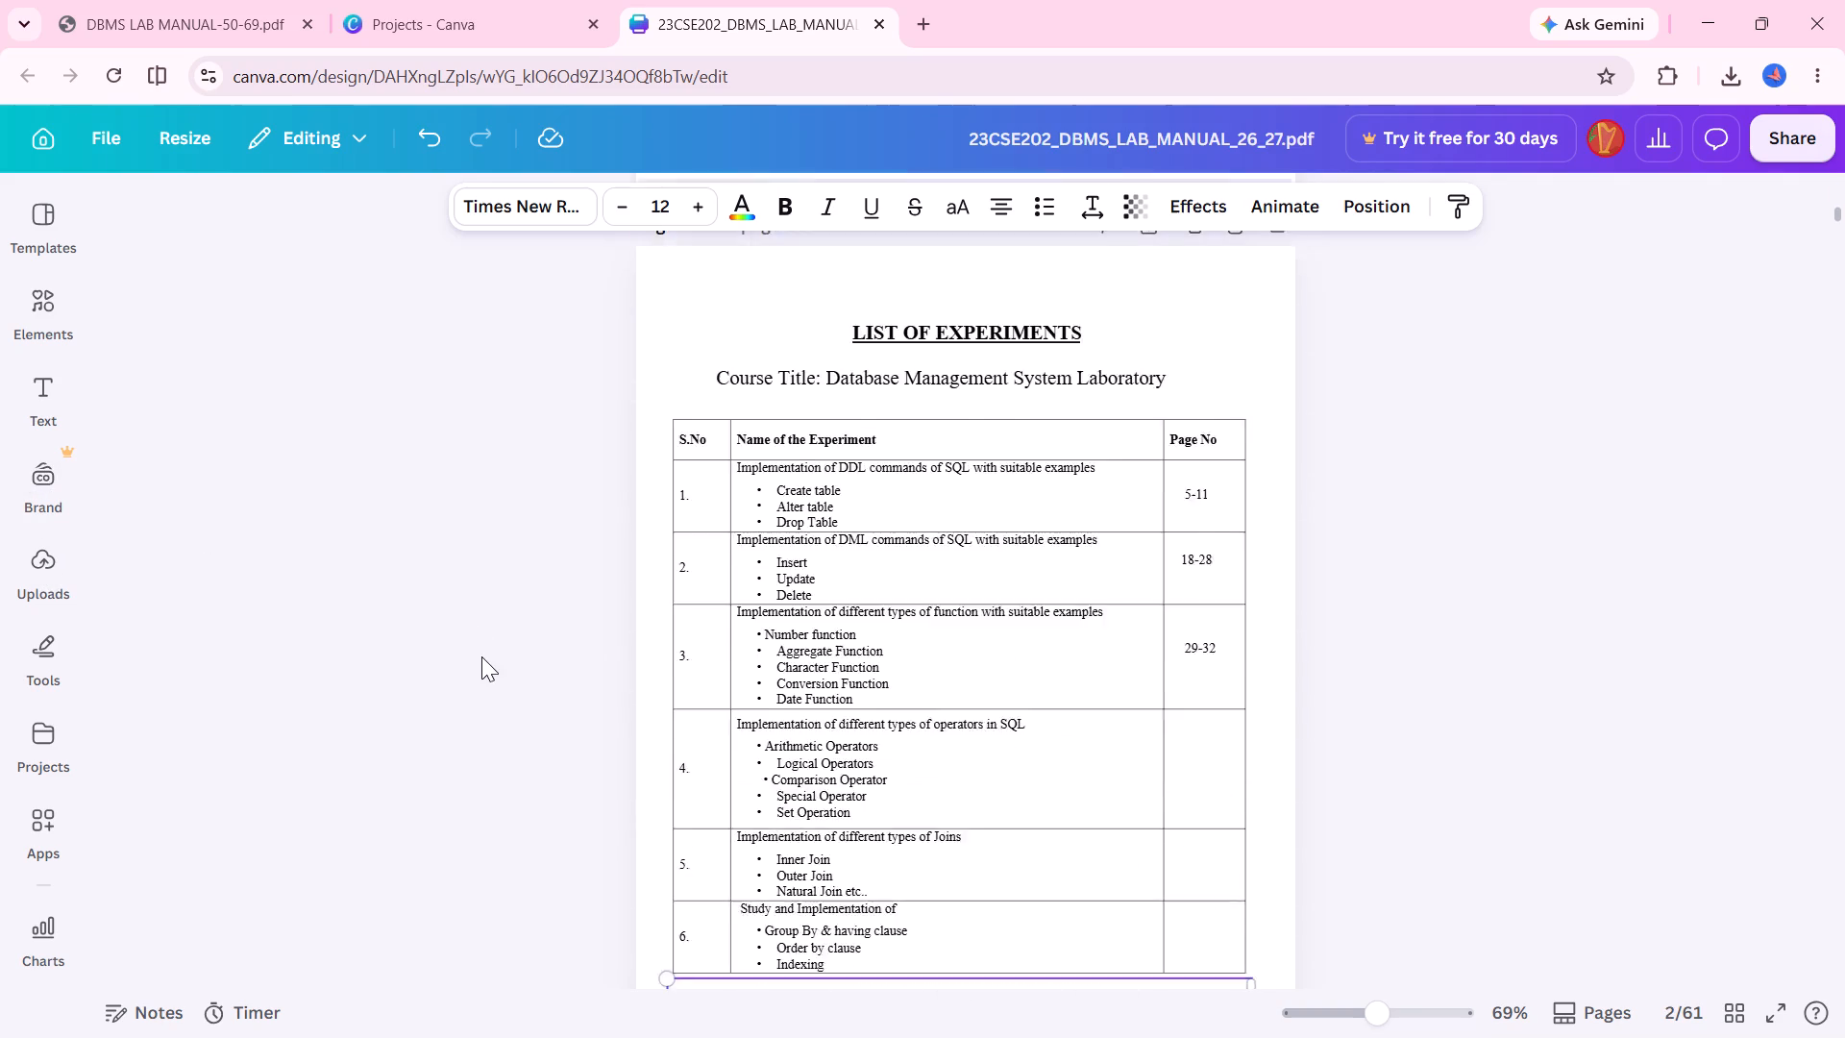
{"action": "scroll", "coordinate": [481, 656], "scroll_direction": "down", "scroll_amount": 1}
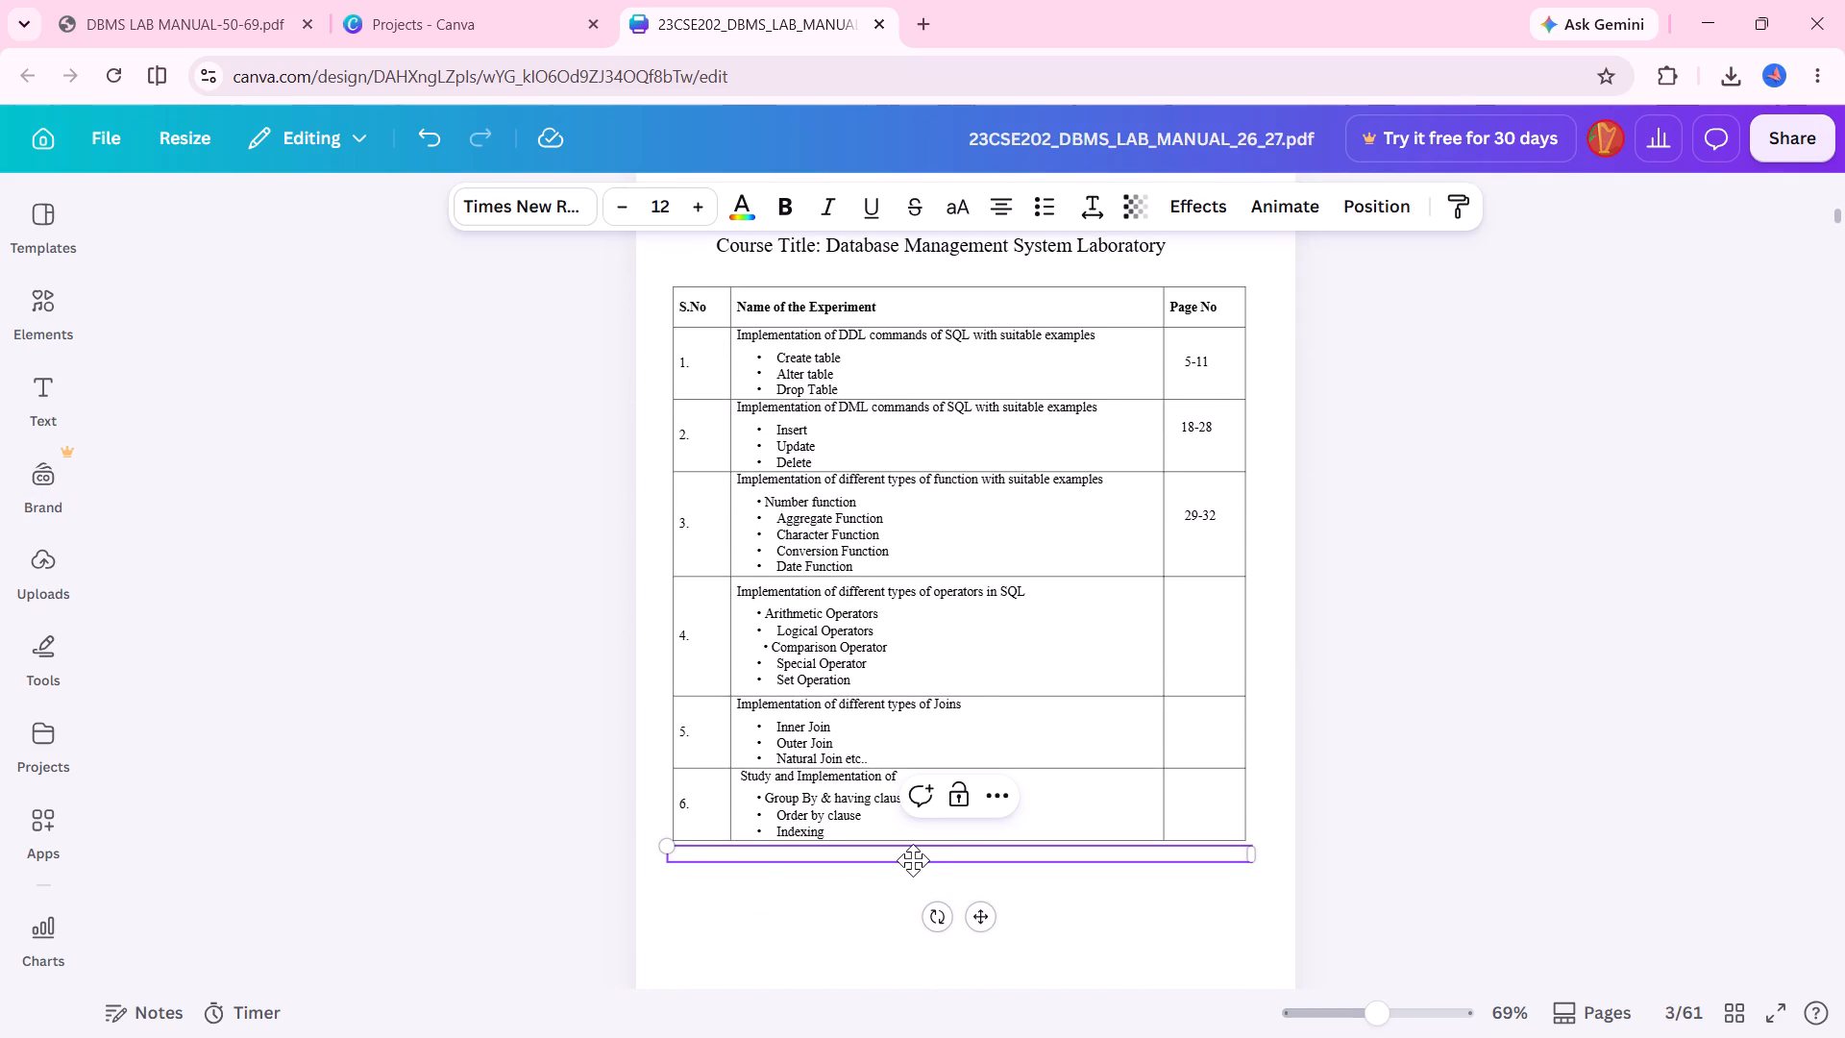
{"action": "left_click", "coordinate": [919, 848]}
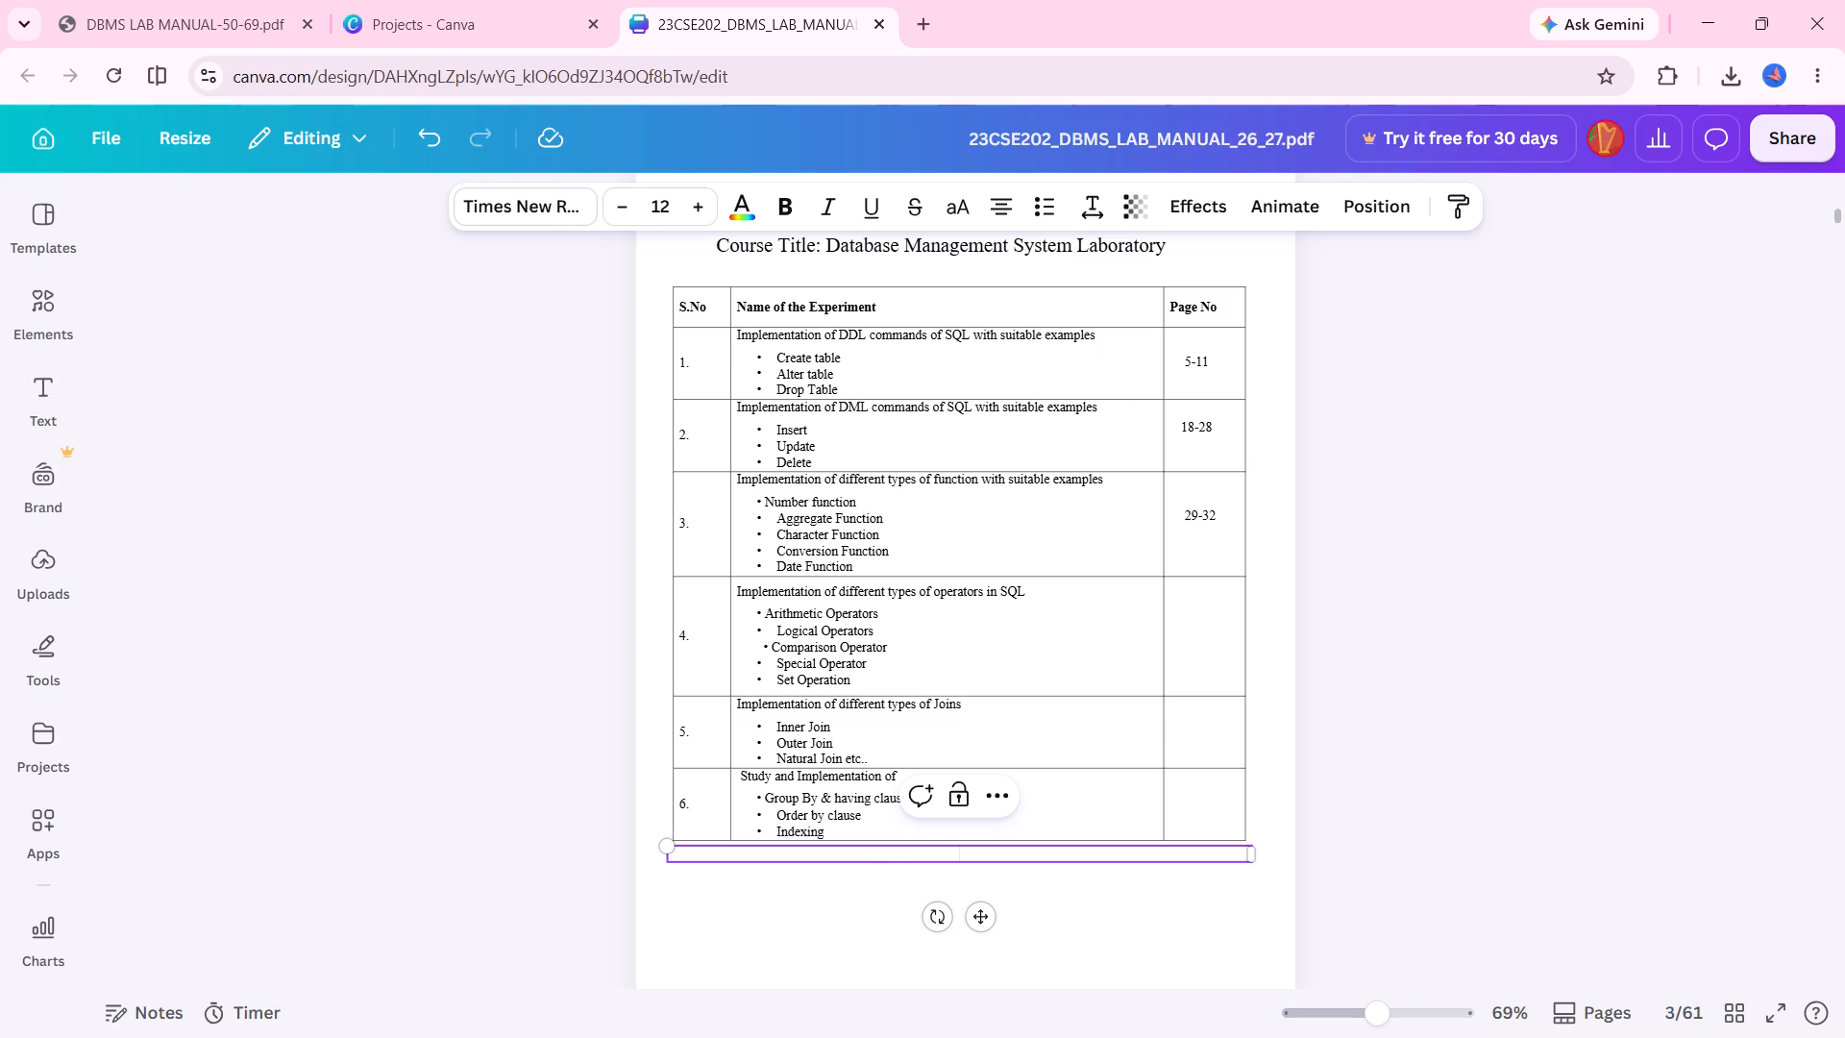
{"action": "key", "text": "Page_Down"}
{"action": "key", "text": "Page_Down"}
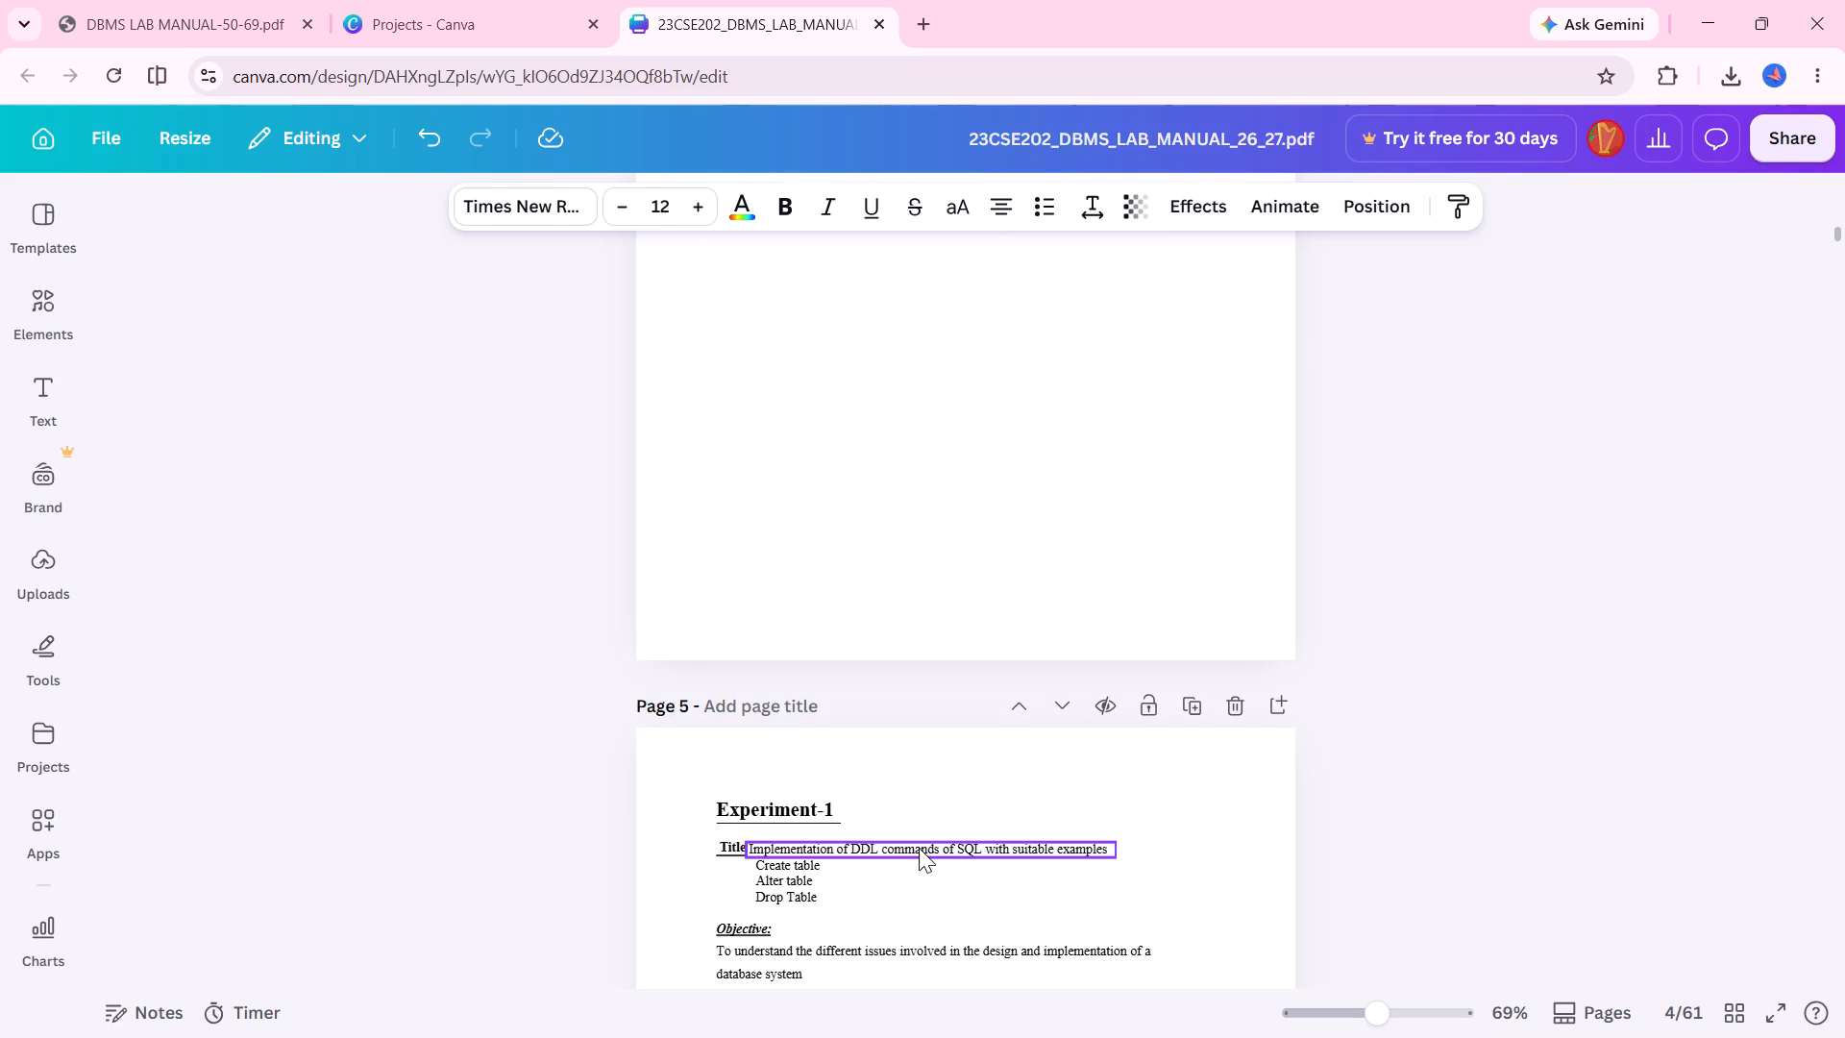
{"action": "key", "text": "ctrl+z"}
Replace the placeholder in the text box below the page 3 experiments table with 33-36 and place it in experiment 4's page-number cell.
{"action": "left_click", "coordinate": [993, 696]}
{"action": "scroll", "coordinate": [993, 696], "scroll_direction": "up", "scroll_amount": 6}
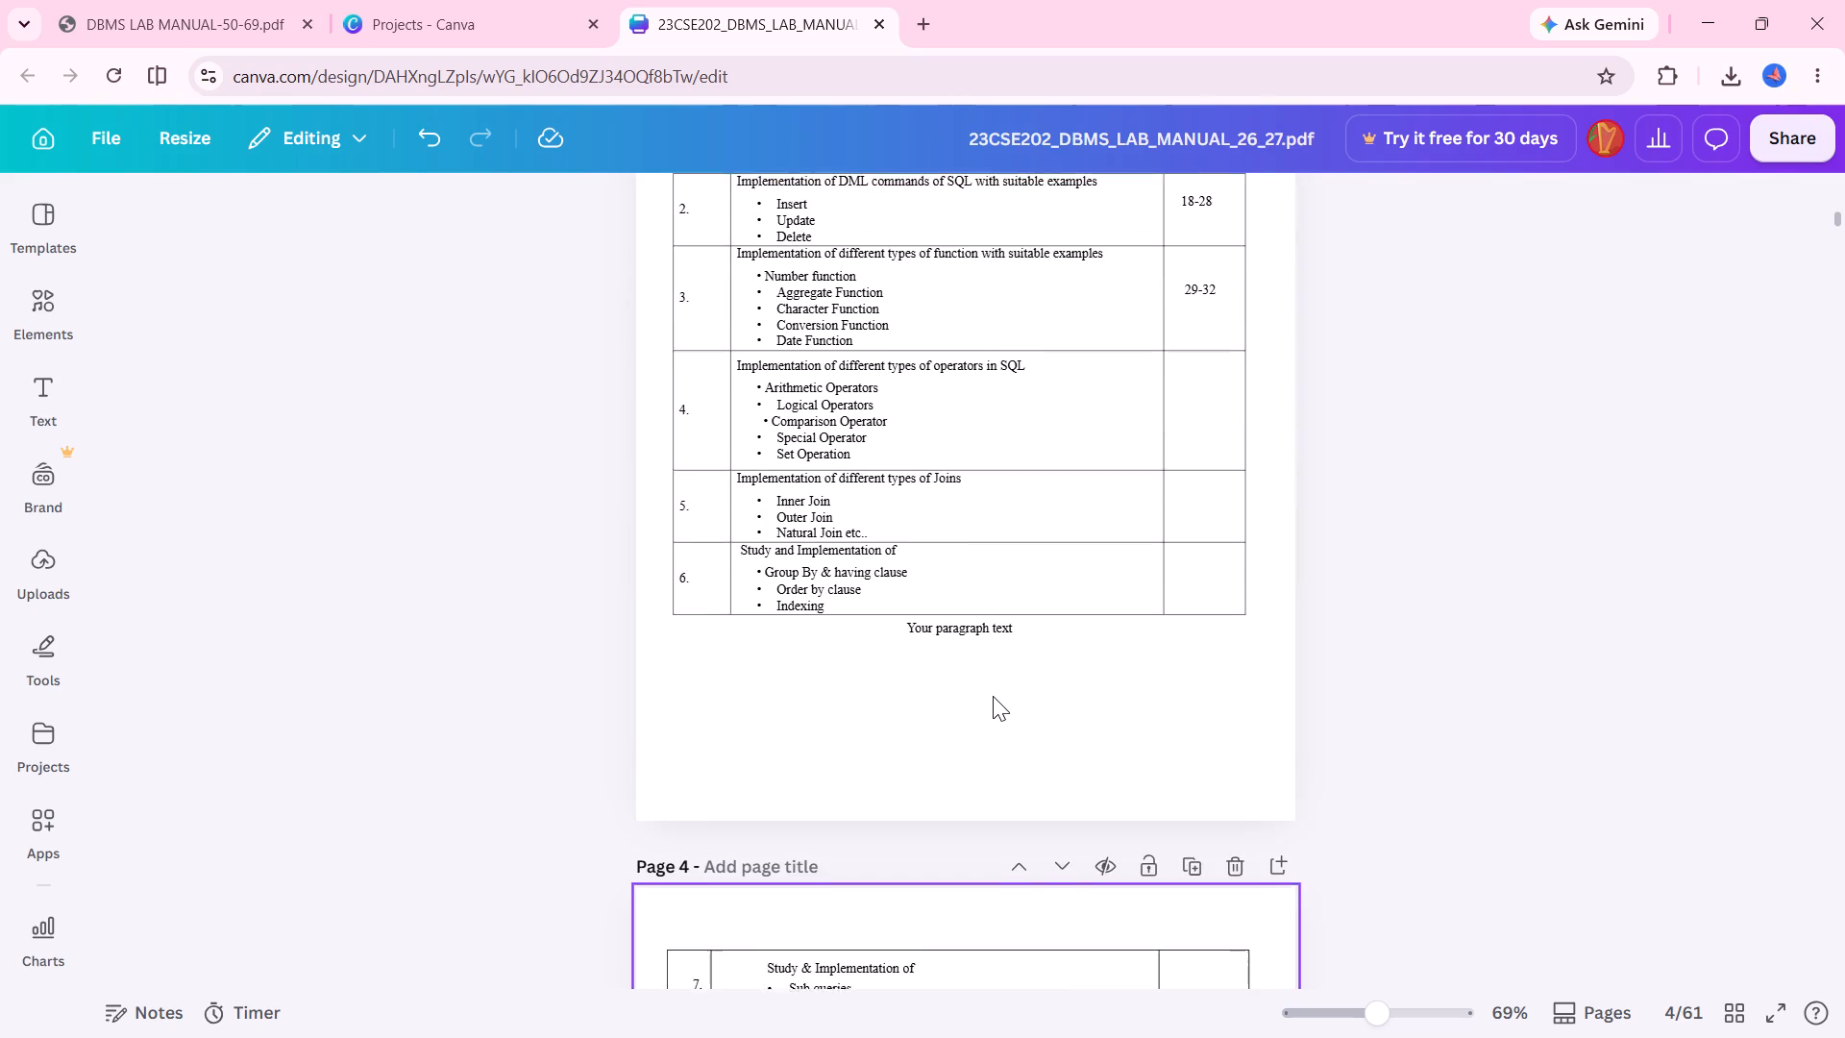
{"action": "left_click", "coordinate": [974, 639]}
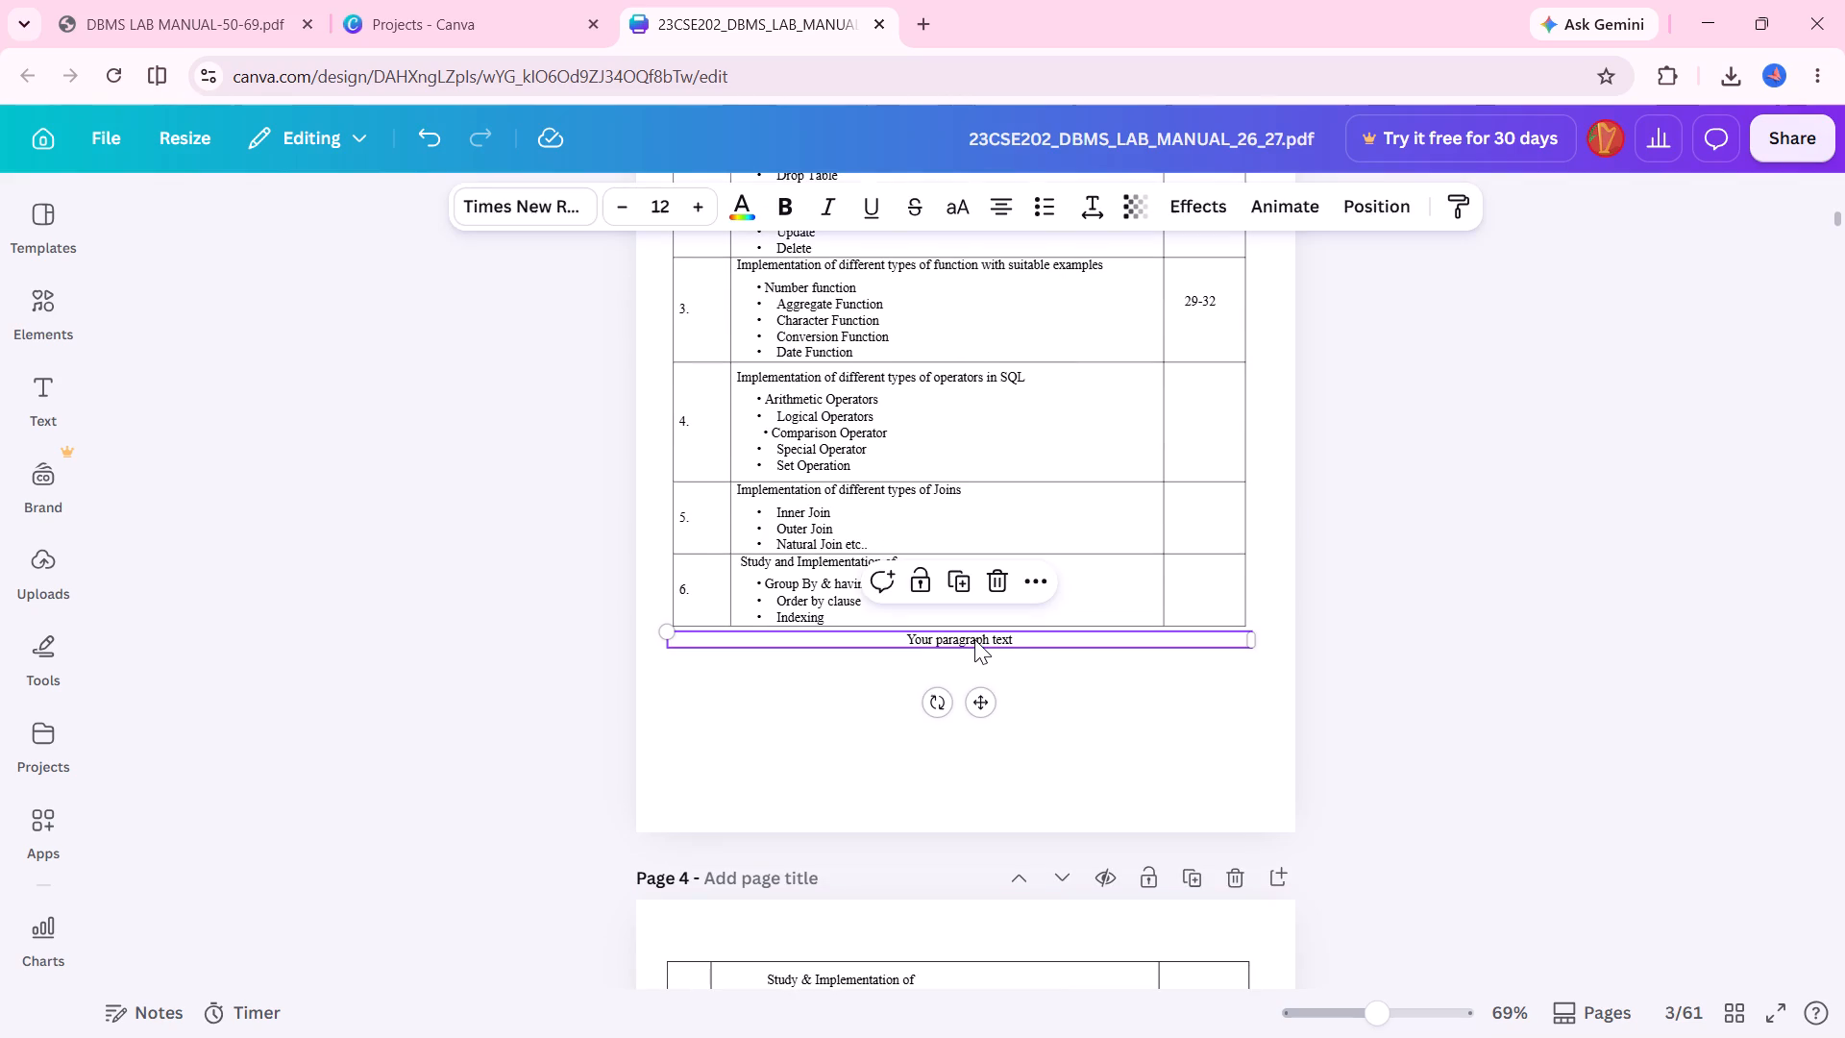
{"action": "double_click", "coordinate": [1007, 641]}
{"action": "key", "text": "BackSpace"}
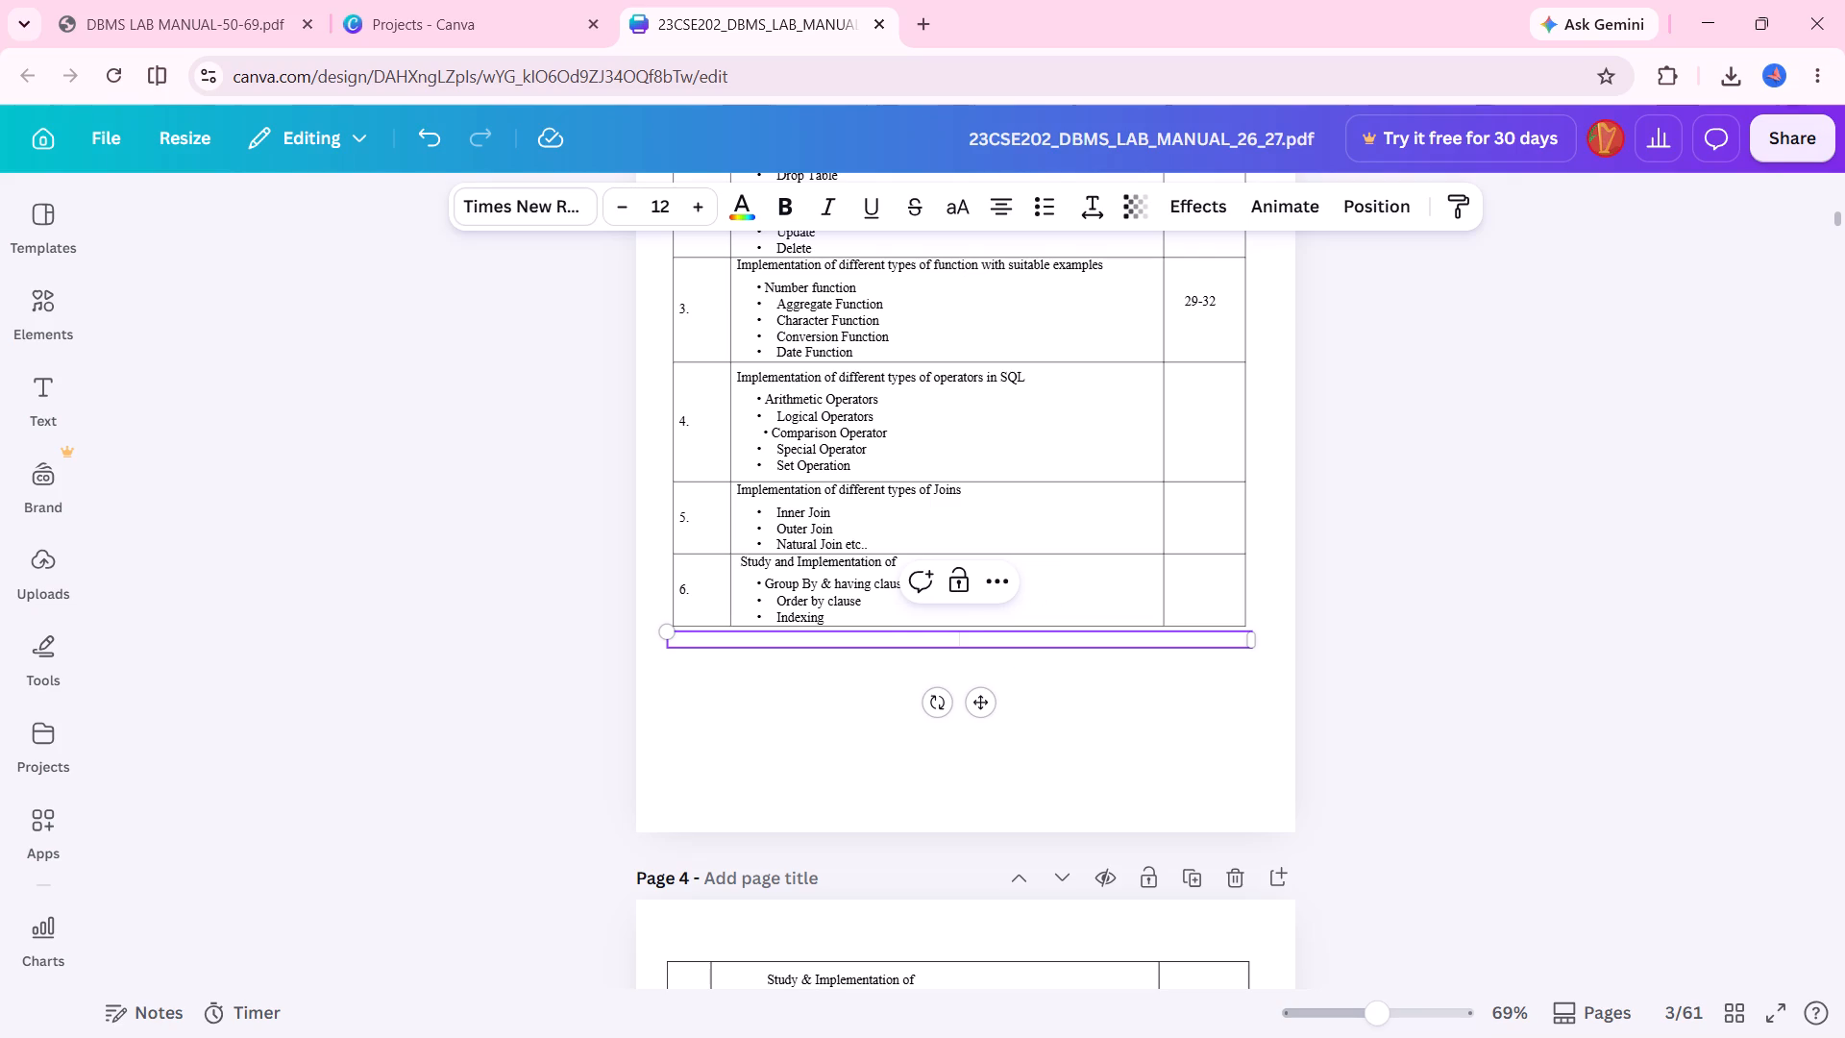
{"action": "type", "text": "32"}
{"action": "key", "text": "BackSpace"}
{"action": "key", "text": "3"}
{"action": "key", "text": "minus"}
{"action": "key", "text": "3"}
{"action": "key", "text": "6"}
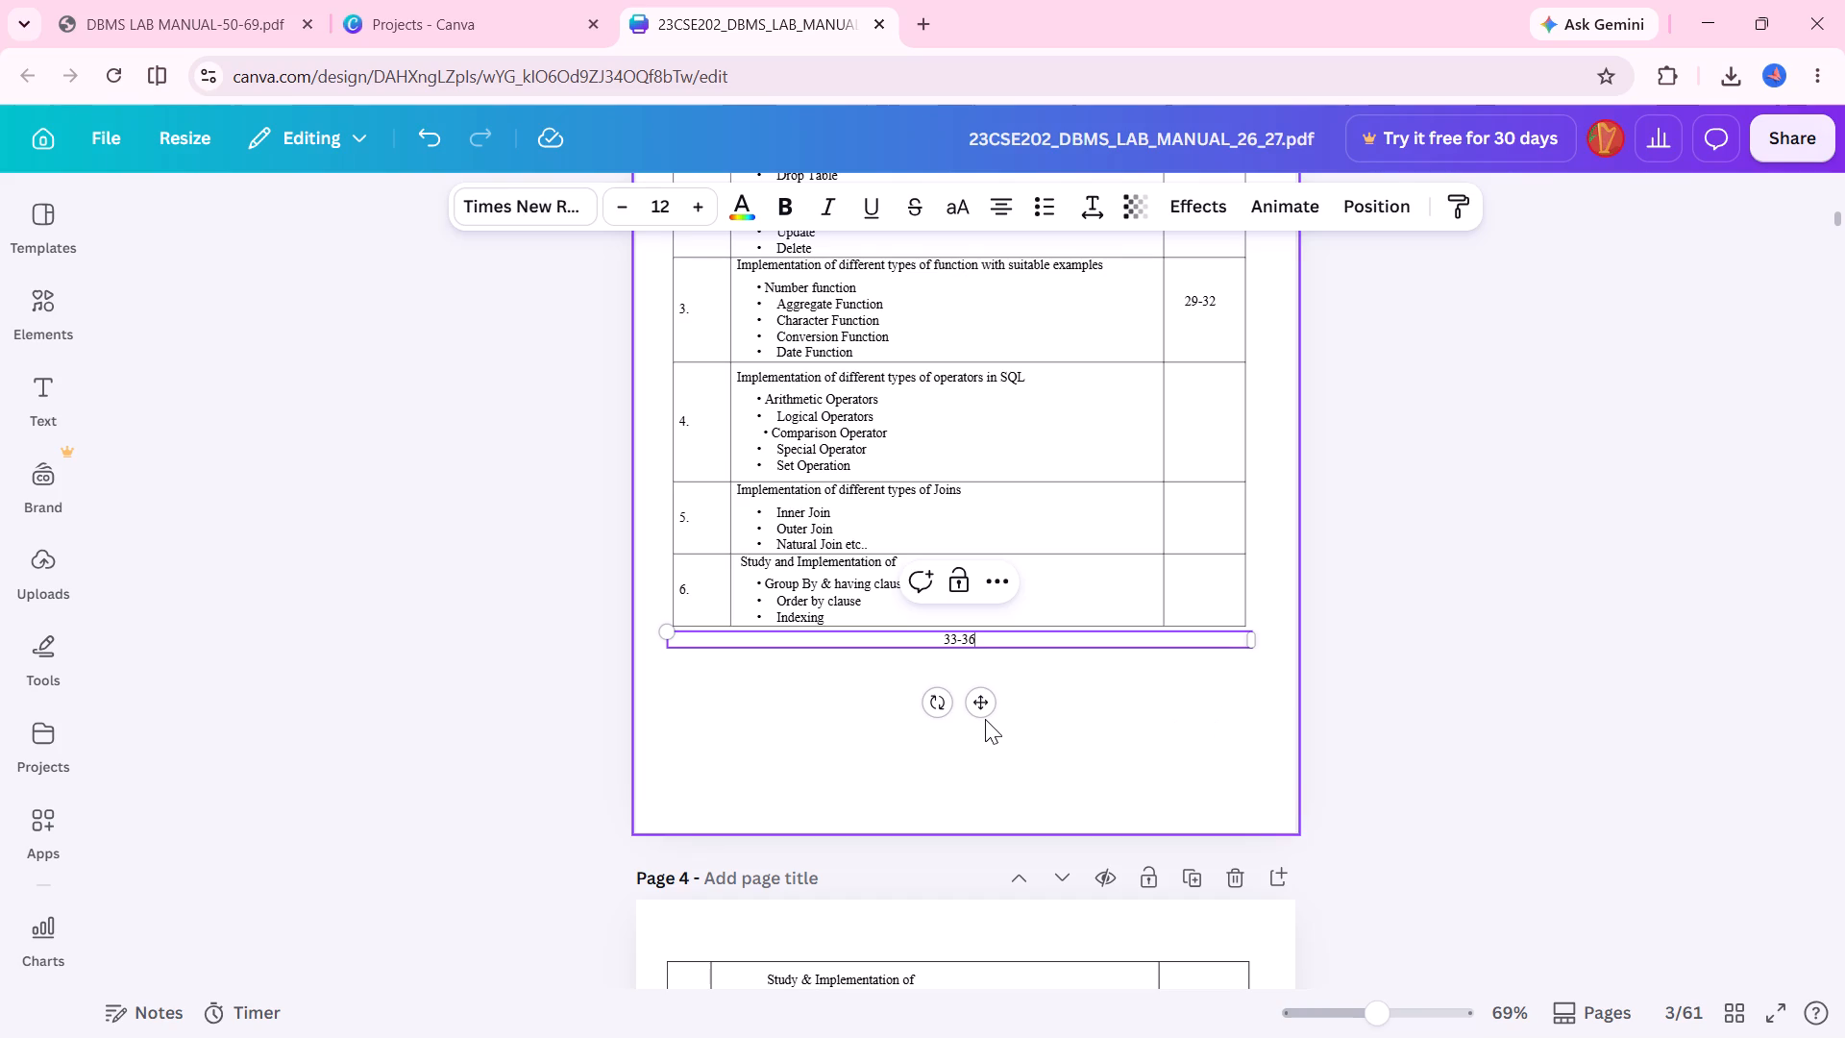
{"action": "left_click", "coordinate": [984, 710]}
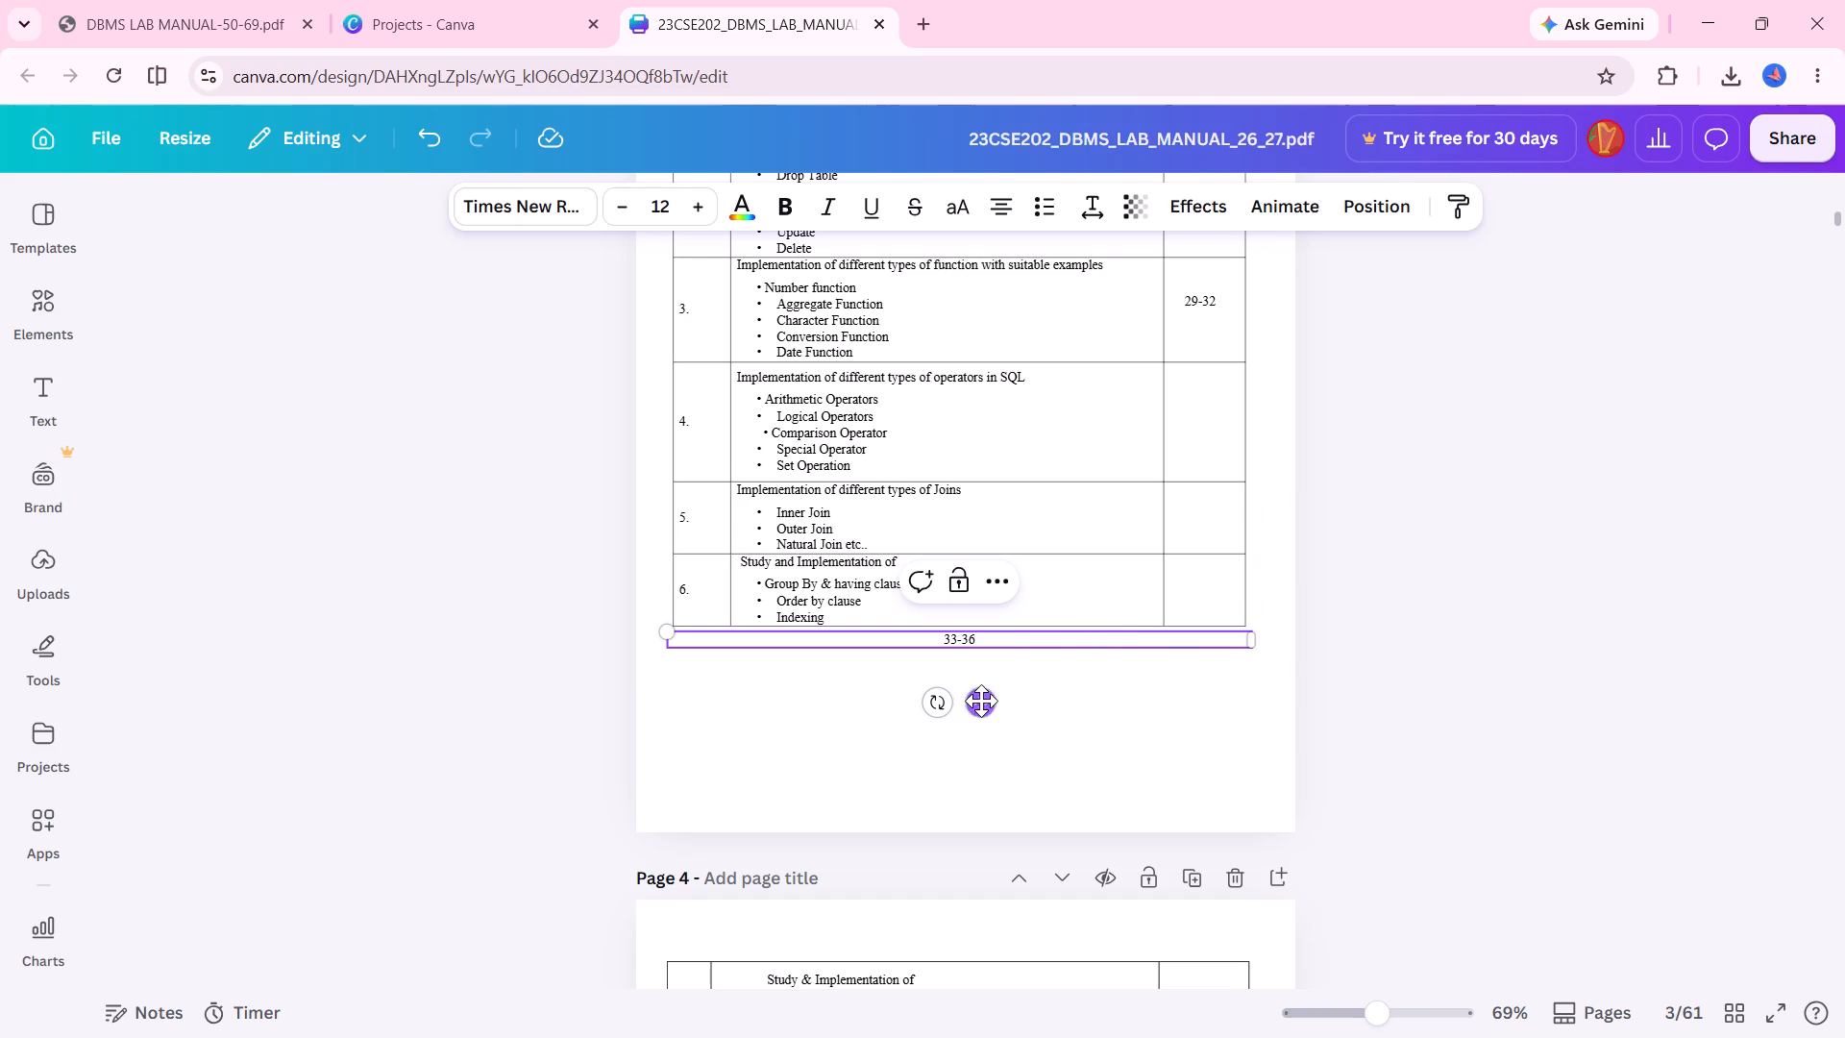
{"action": "left_click_drag", "start_coordinate": [979, 701], "coordinate": [1222, 463]}
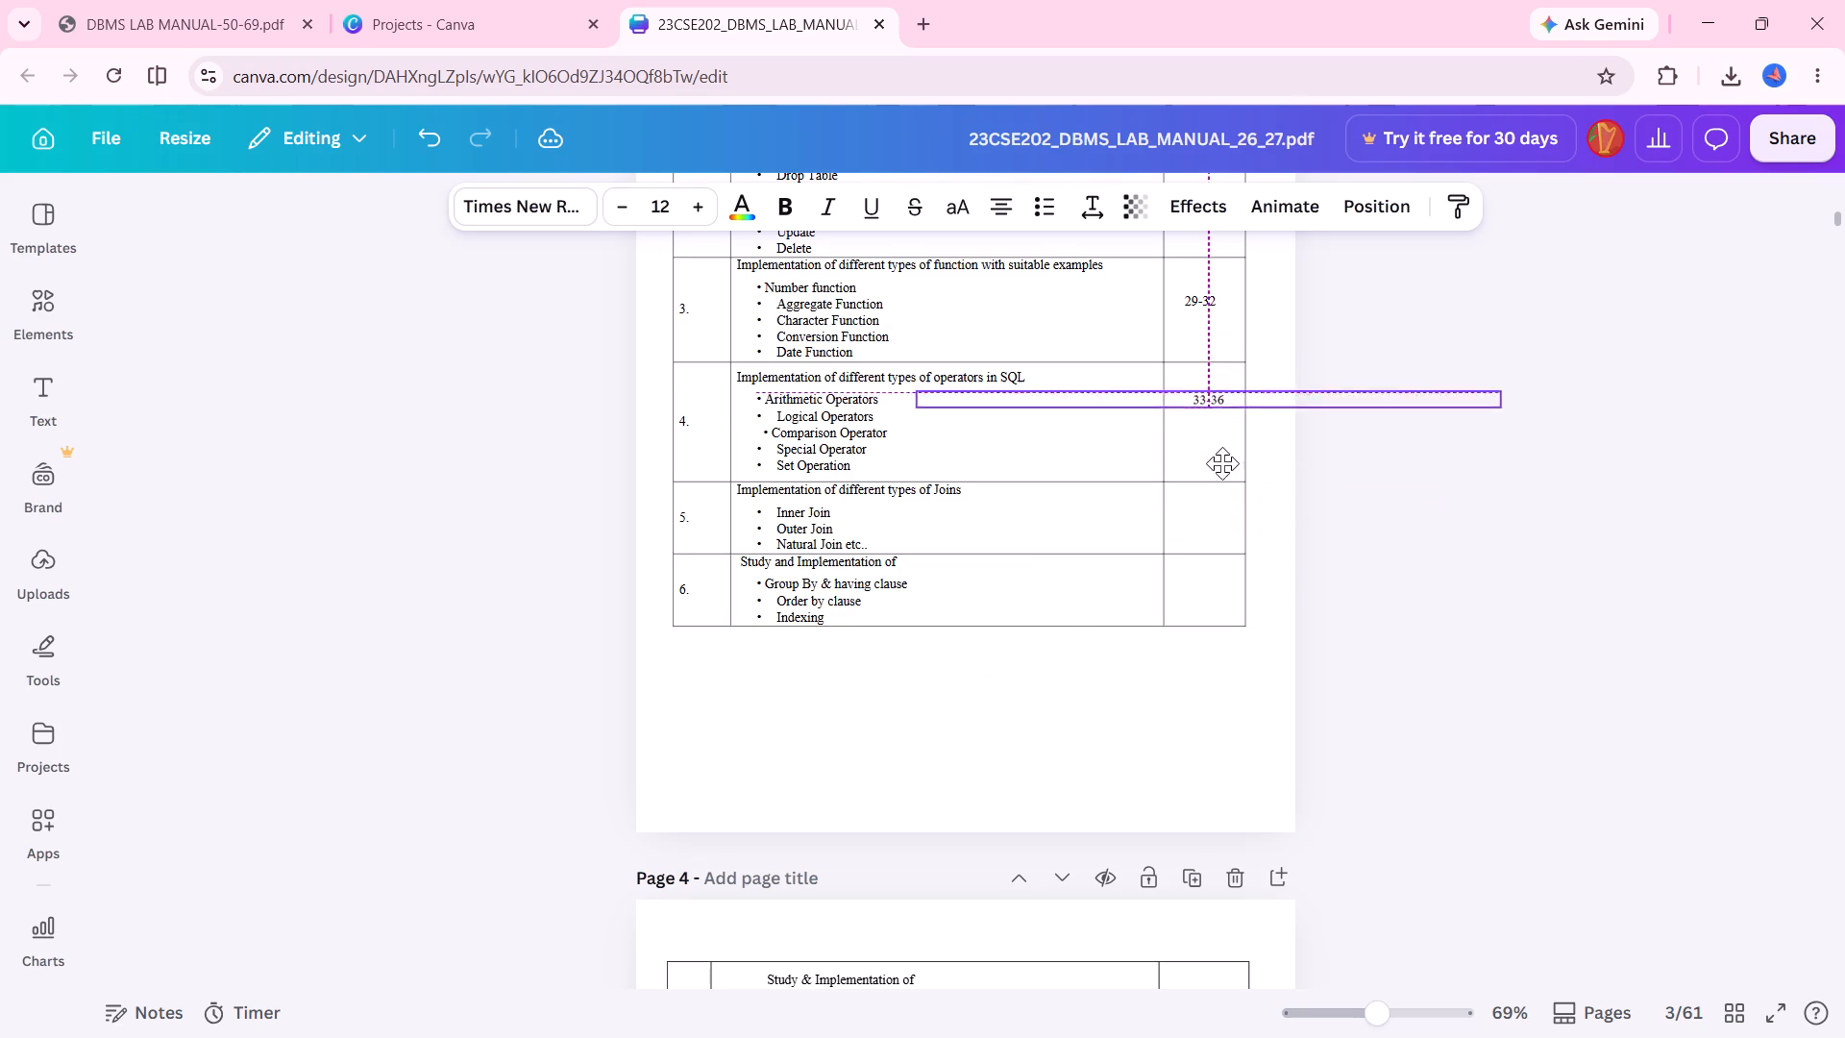
{"action": "left_click_drag", "start_coordinate": [1222, 463], "coordinate": [1221, 472]}
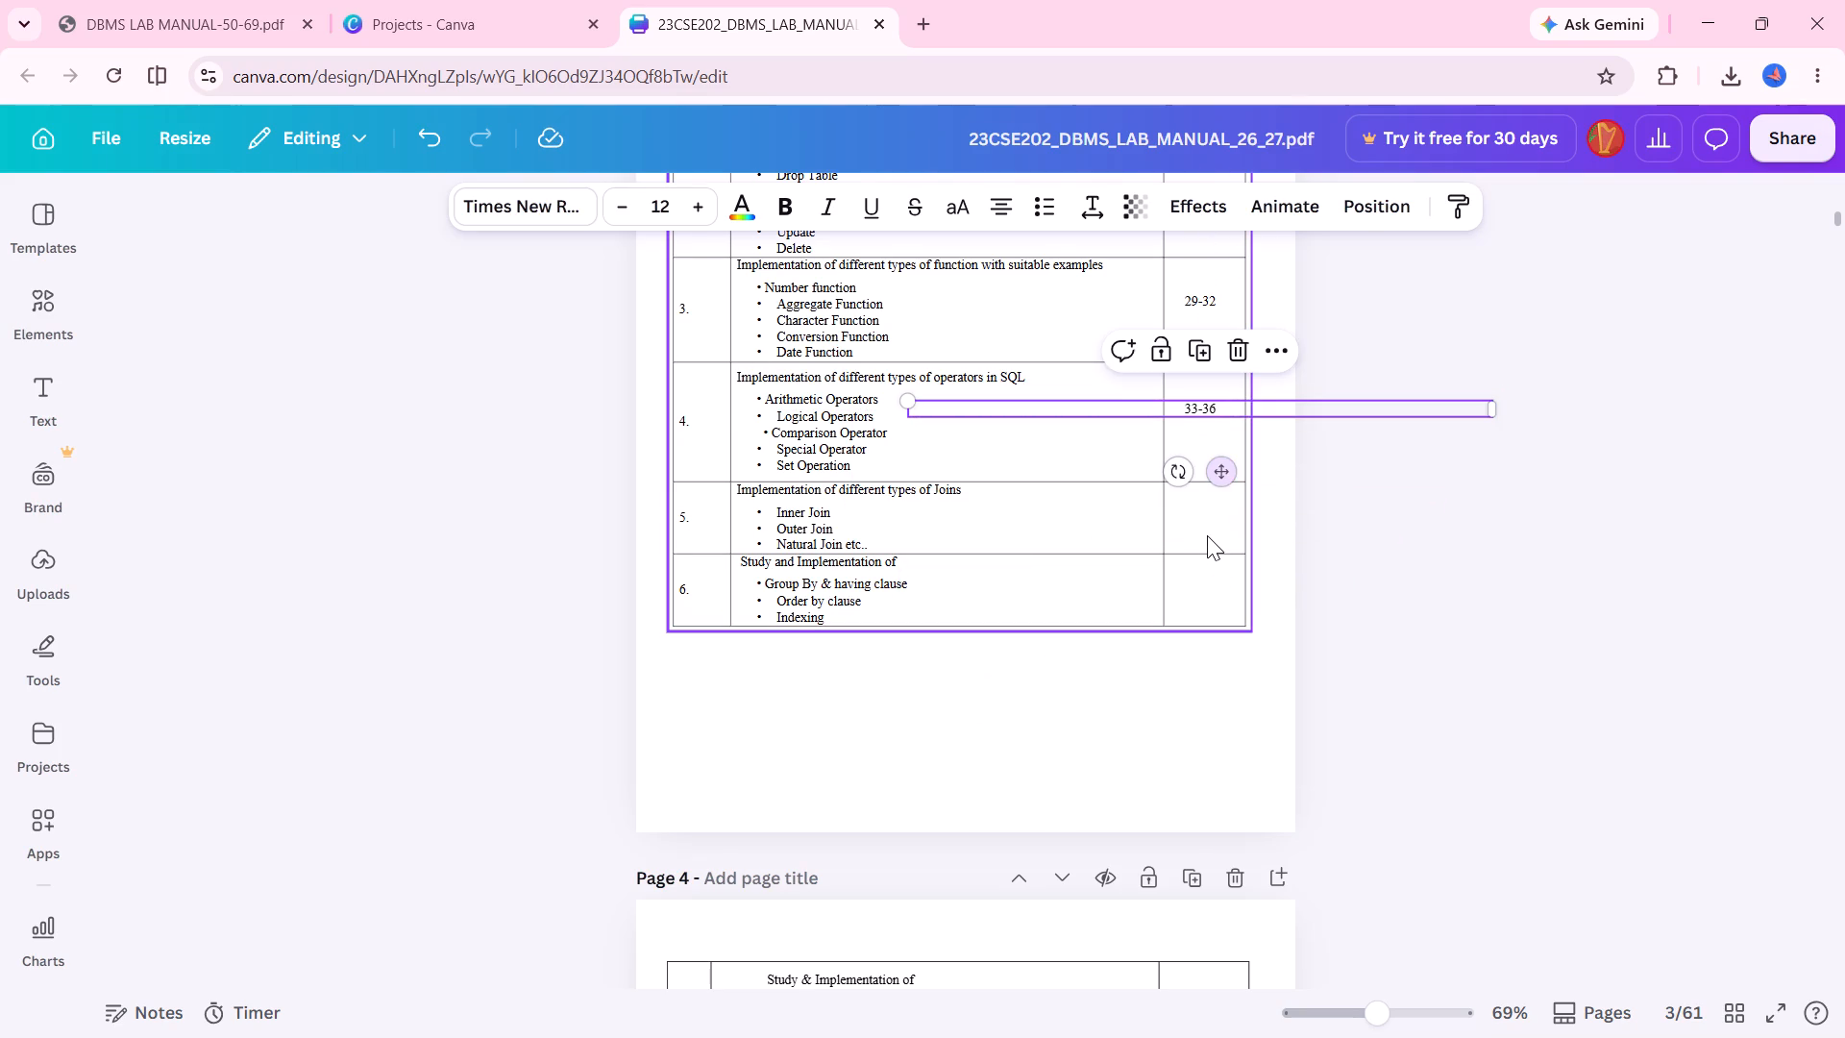
Add a text box reading 37-44 and place it in the page-number cell of experiment 5, the Joins experiment.
{"action": "left_click", "coordinate": [1206, 534]}
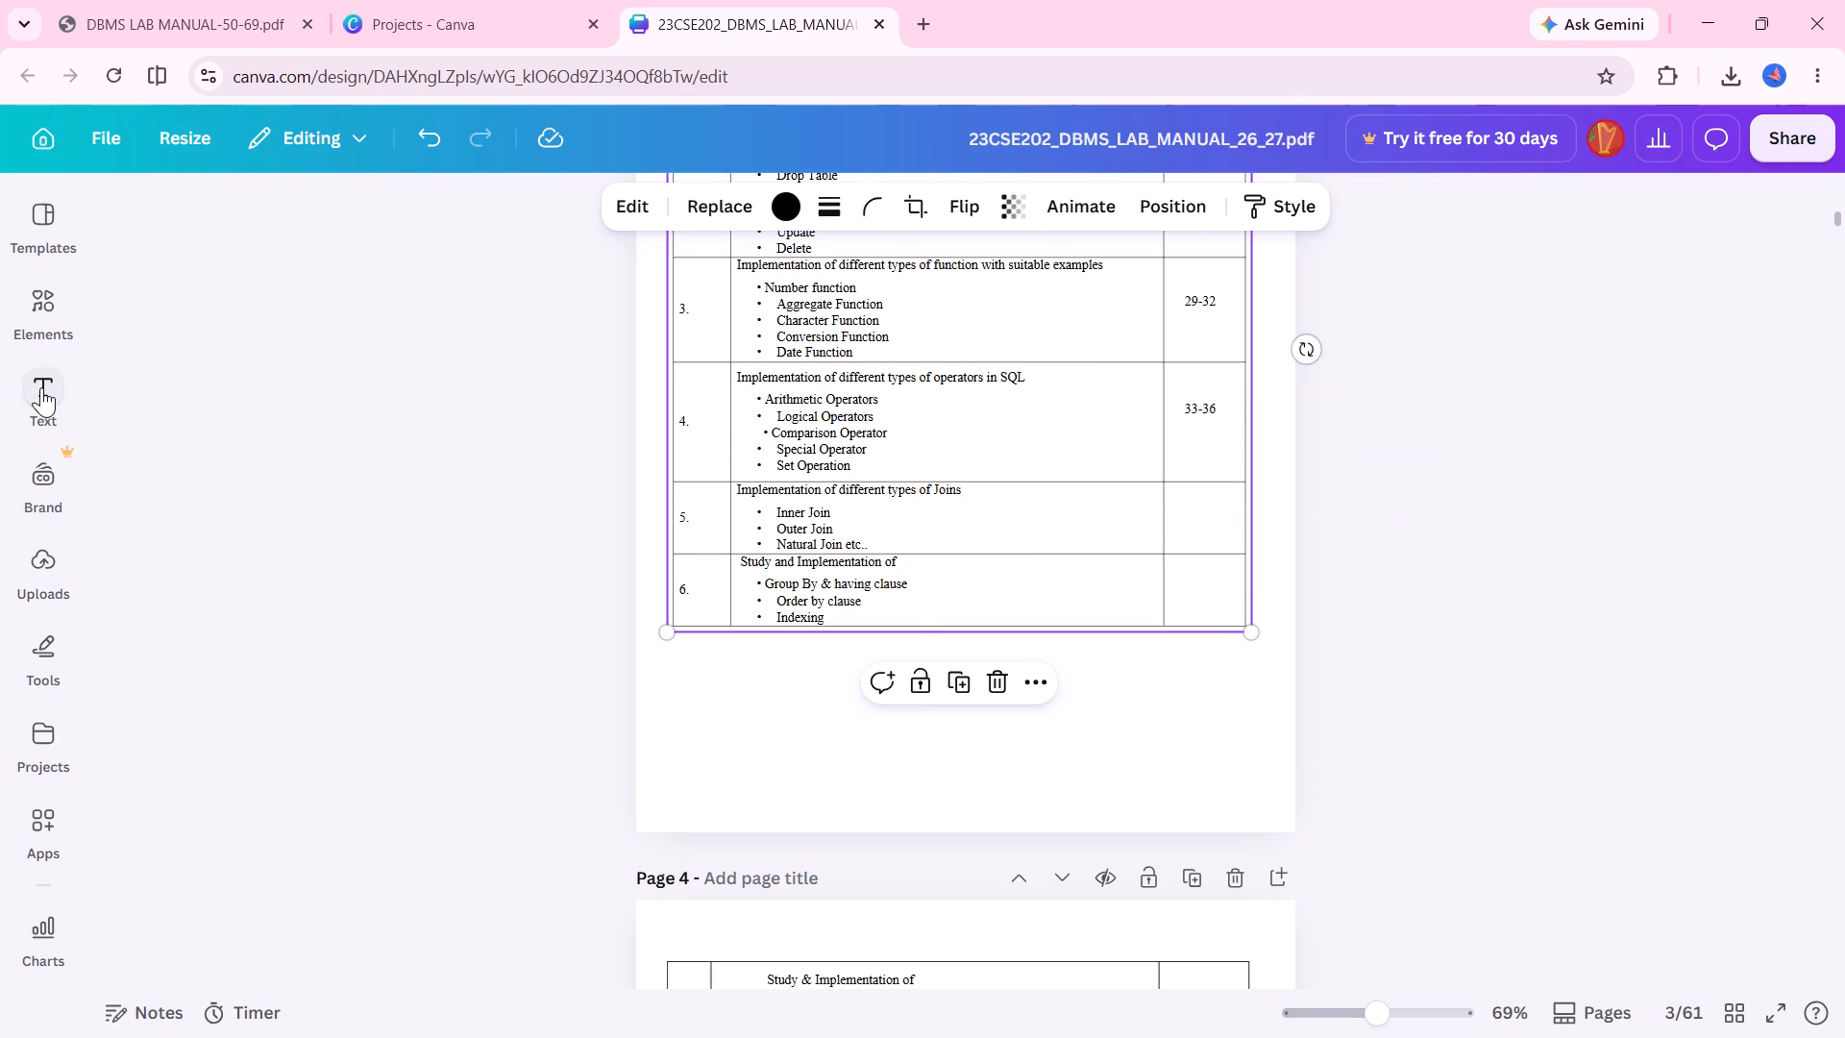
{"action": "left_click", "coordinate": [41, 387]}
{"action": "left_click", "coordinate": [255, 293]}
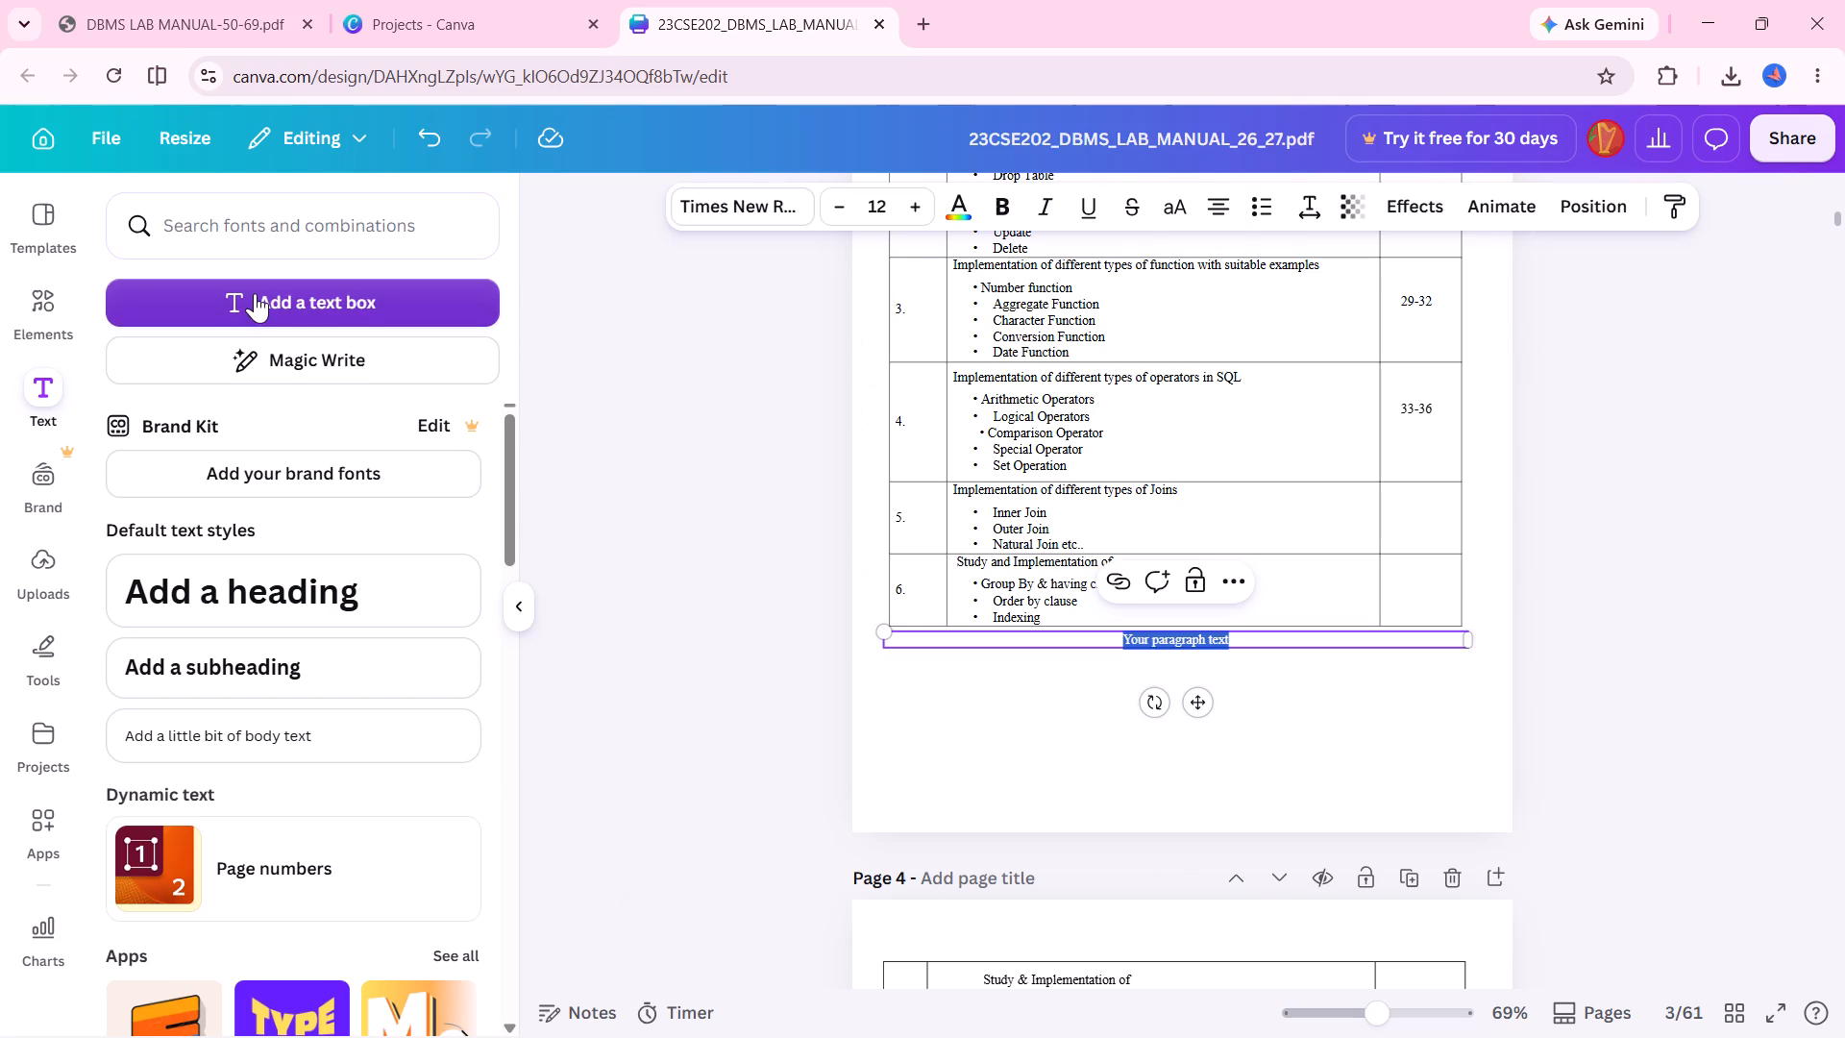
{"action": "key", "text": "BackSpace"}
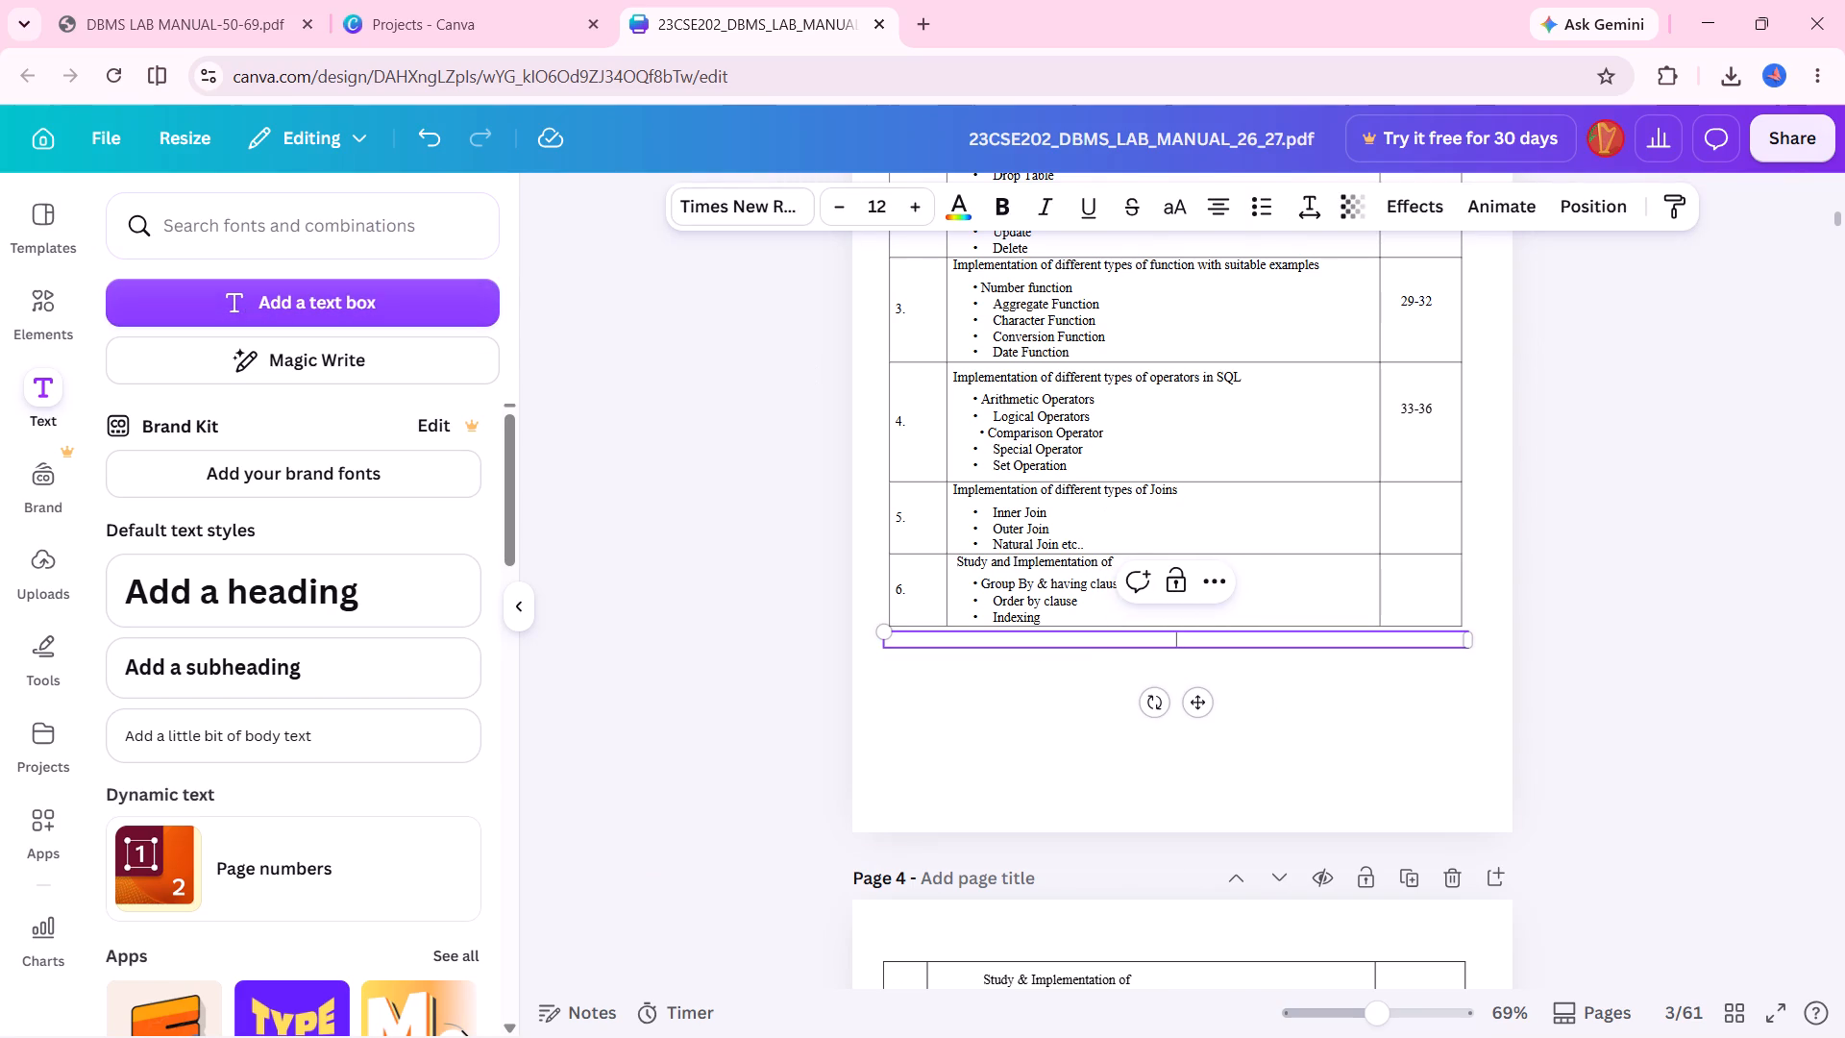
{"action": "type", "text": "37-"}
{"action": "type", "text": "44"}
{"action": "left_click_drag", "start_coordinate": [1197, 693], "coordinate": [1438, 576]}
{"action": "left_click", "coordinate": [1232, 709]}
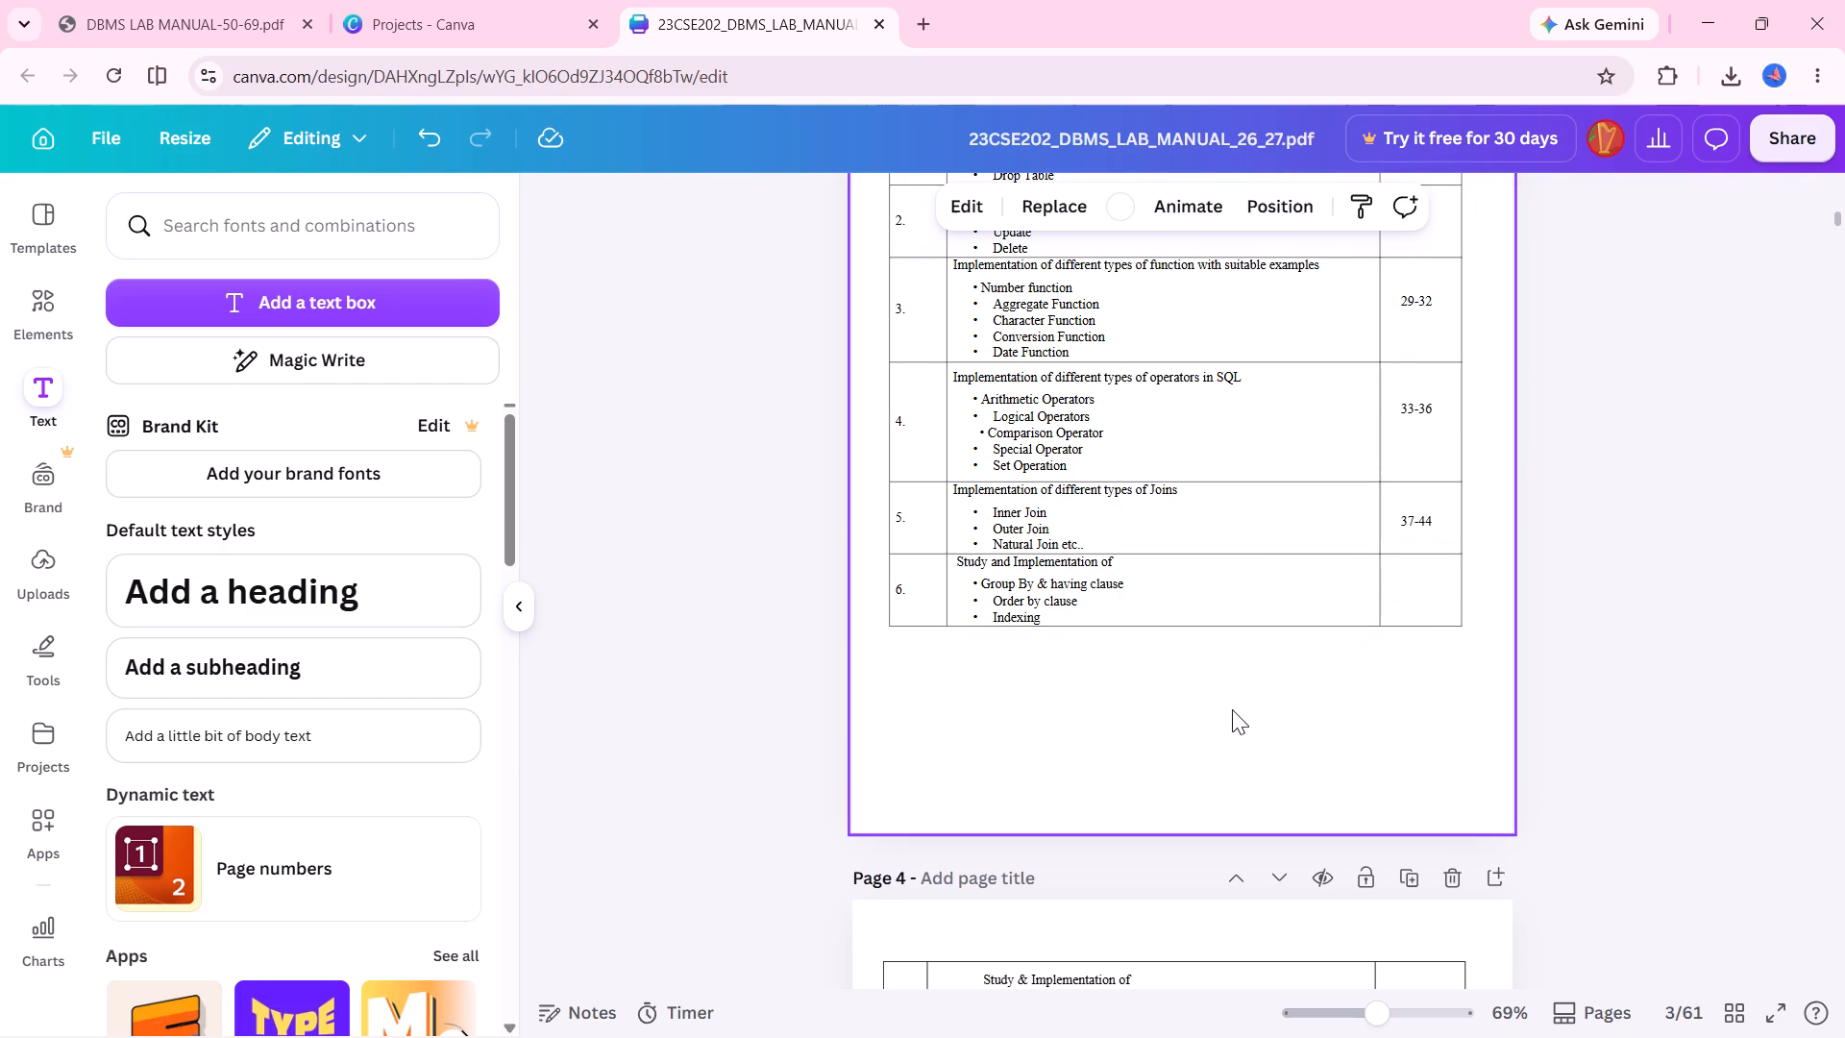
Add a text box reading 45-48 and place it in the page-number cell of experiment 6.
{"action": "left_click", "coordinate": [307, 303]}
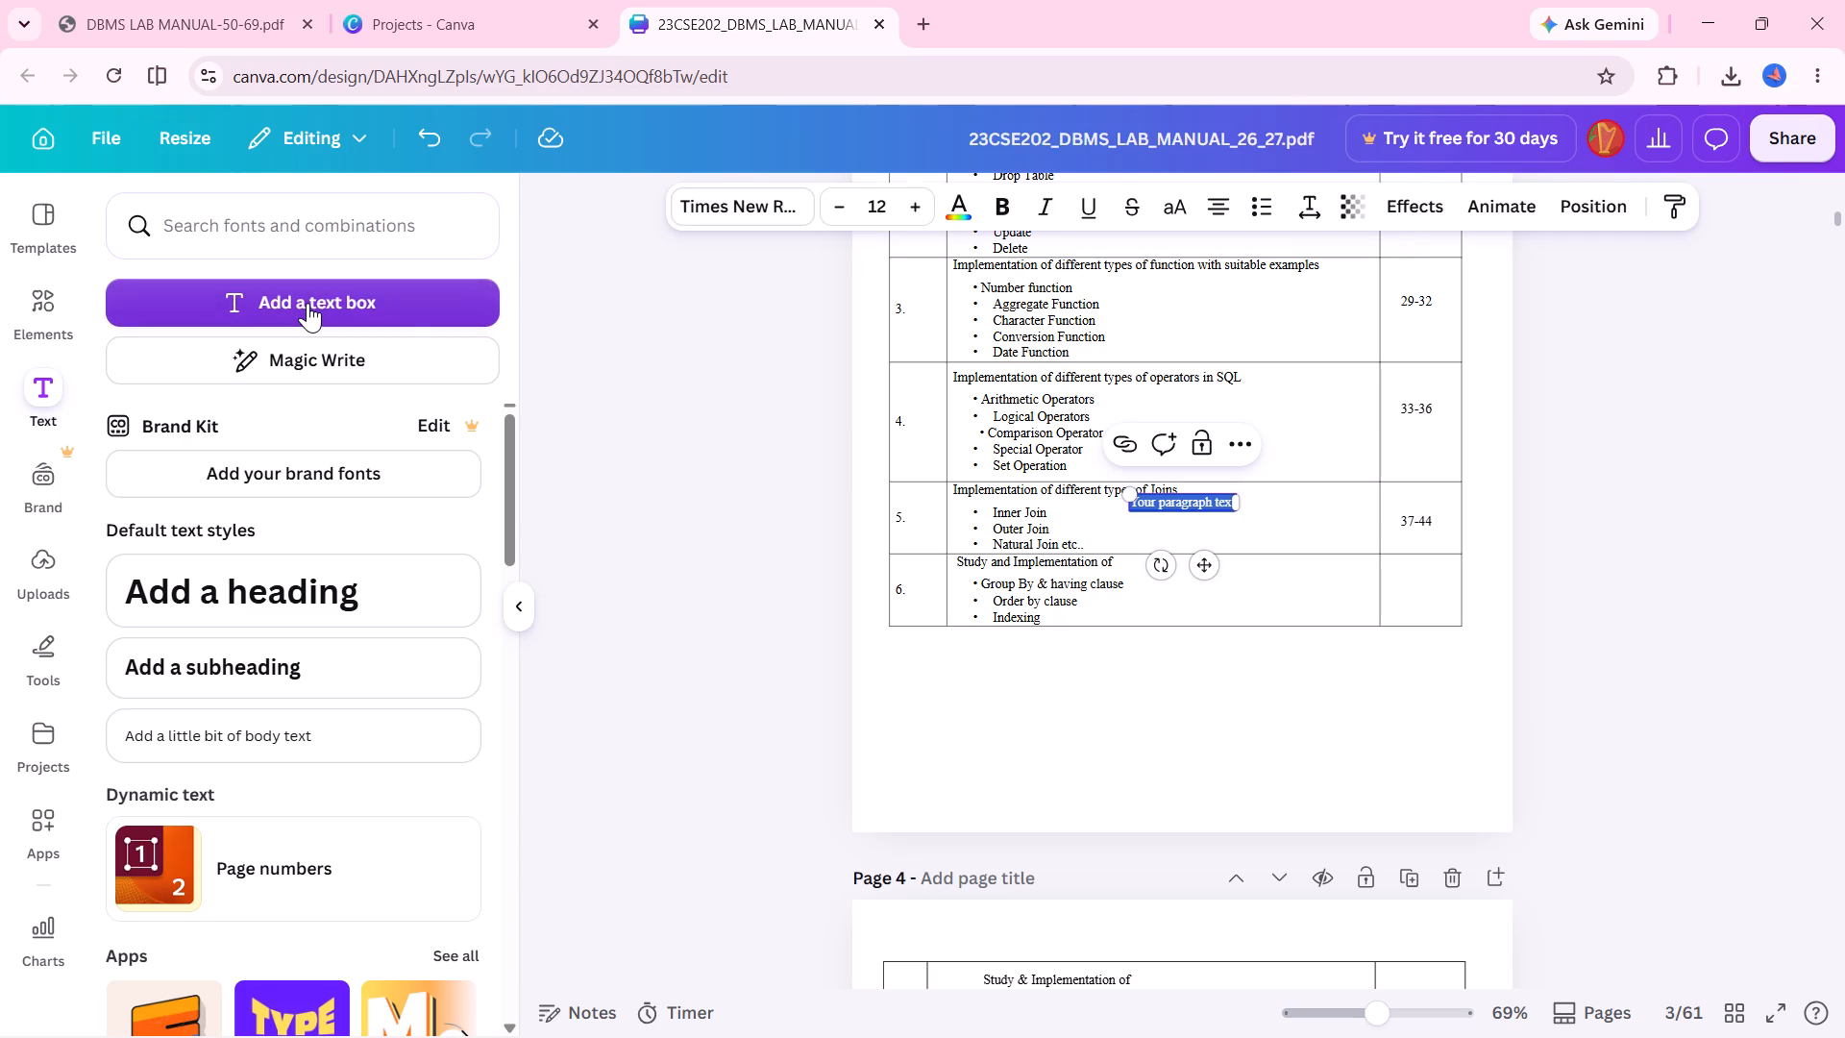
{"action": "left_click_drag", "start_coordinate": [1213, 560], "coordinate": [1419, 639]}
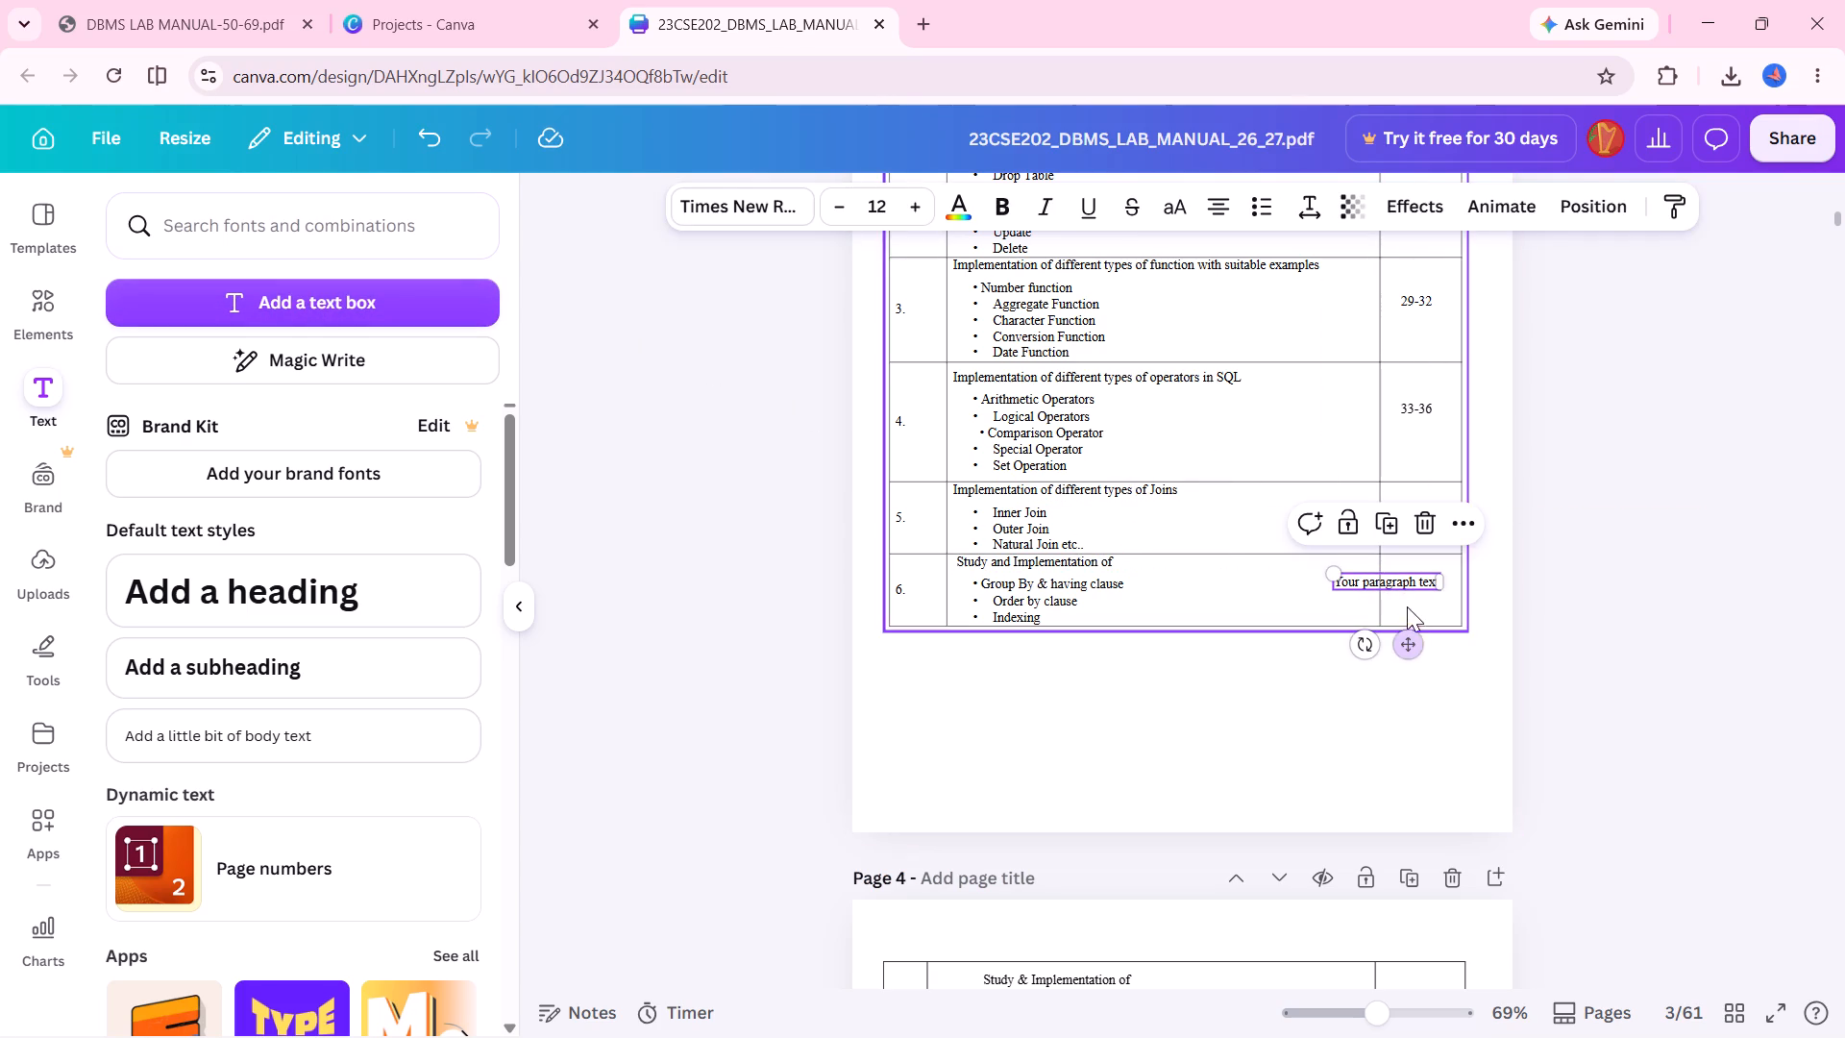
{"action": "left_click", "coordinate": [1414, 586]}
{"action": "key", "text": "BackSpace"}
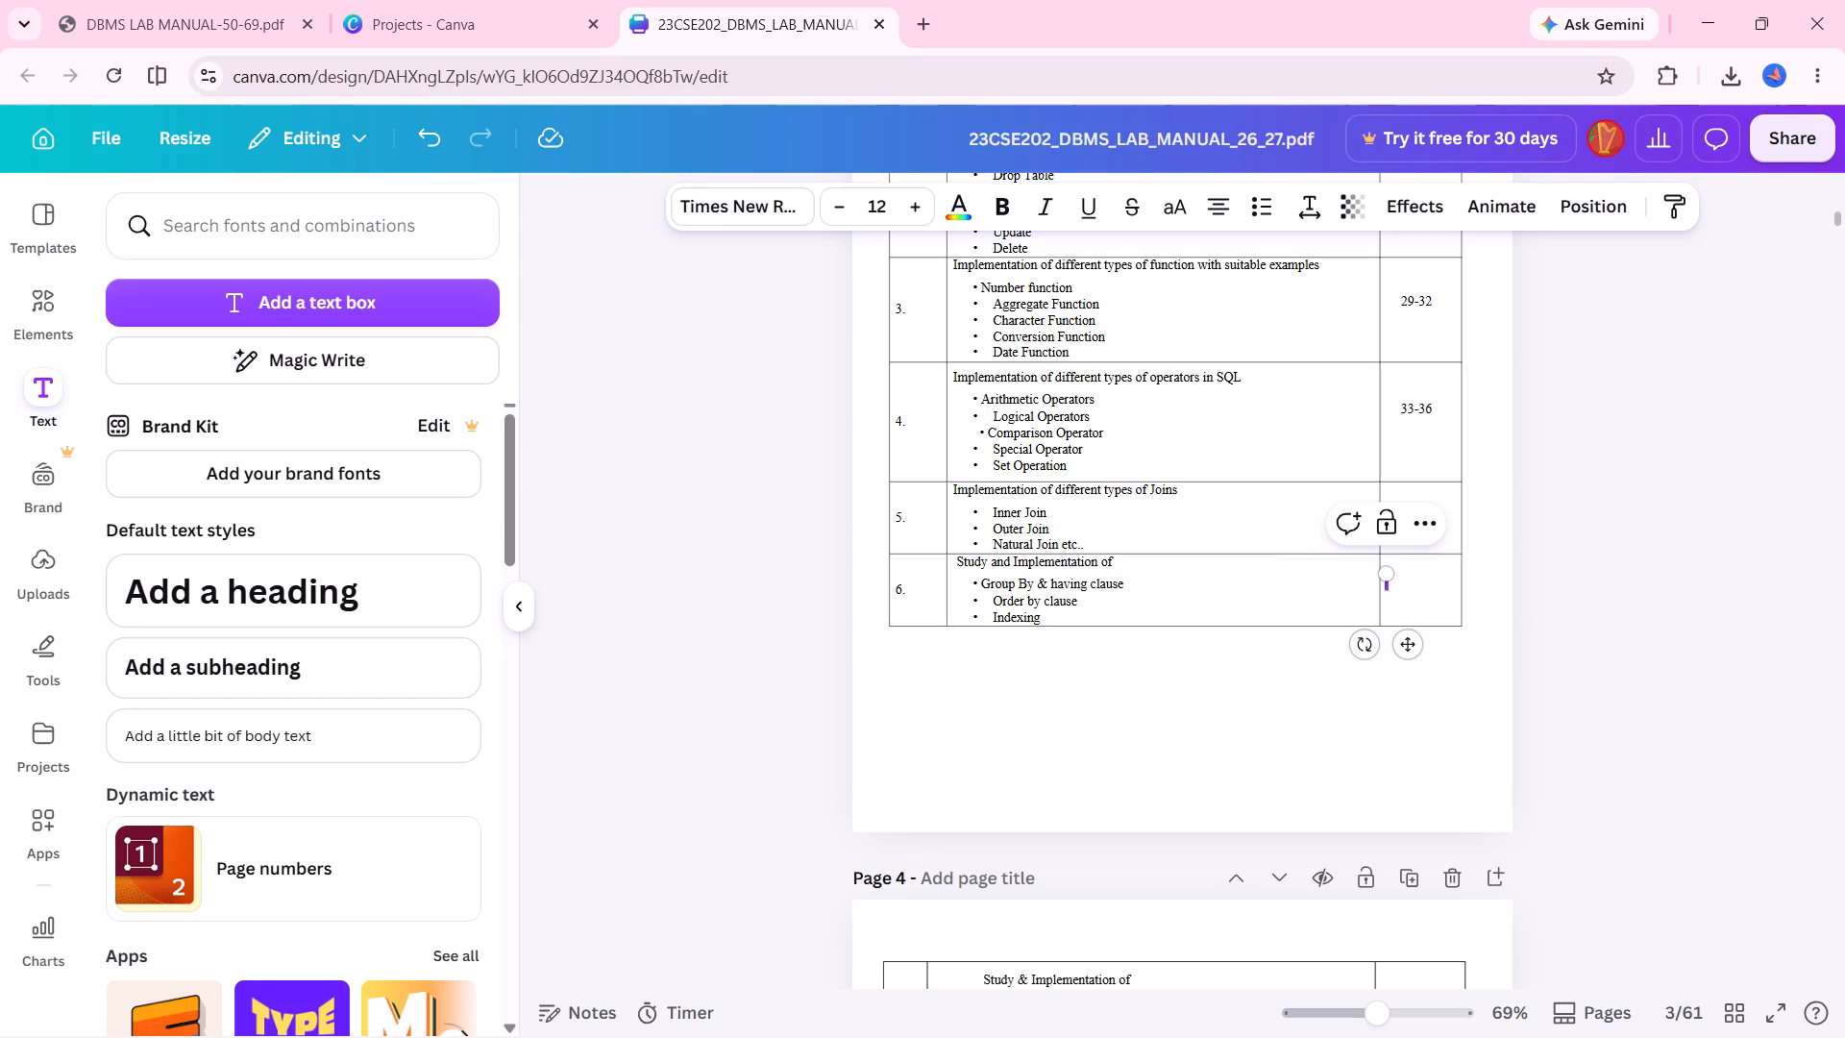
{"action": "type", "text": "45"}
{"action": "key", "text": "minus"}
{"action": "key", "text": "4"}
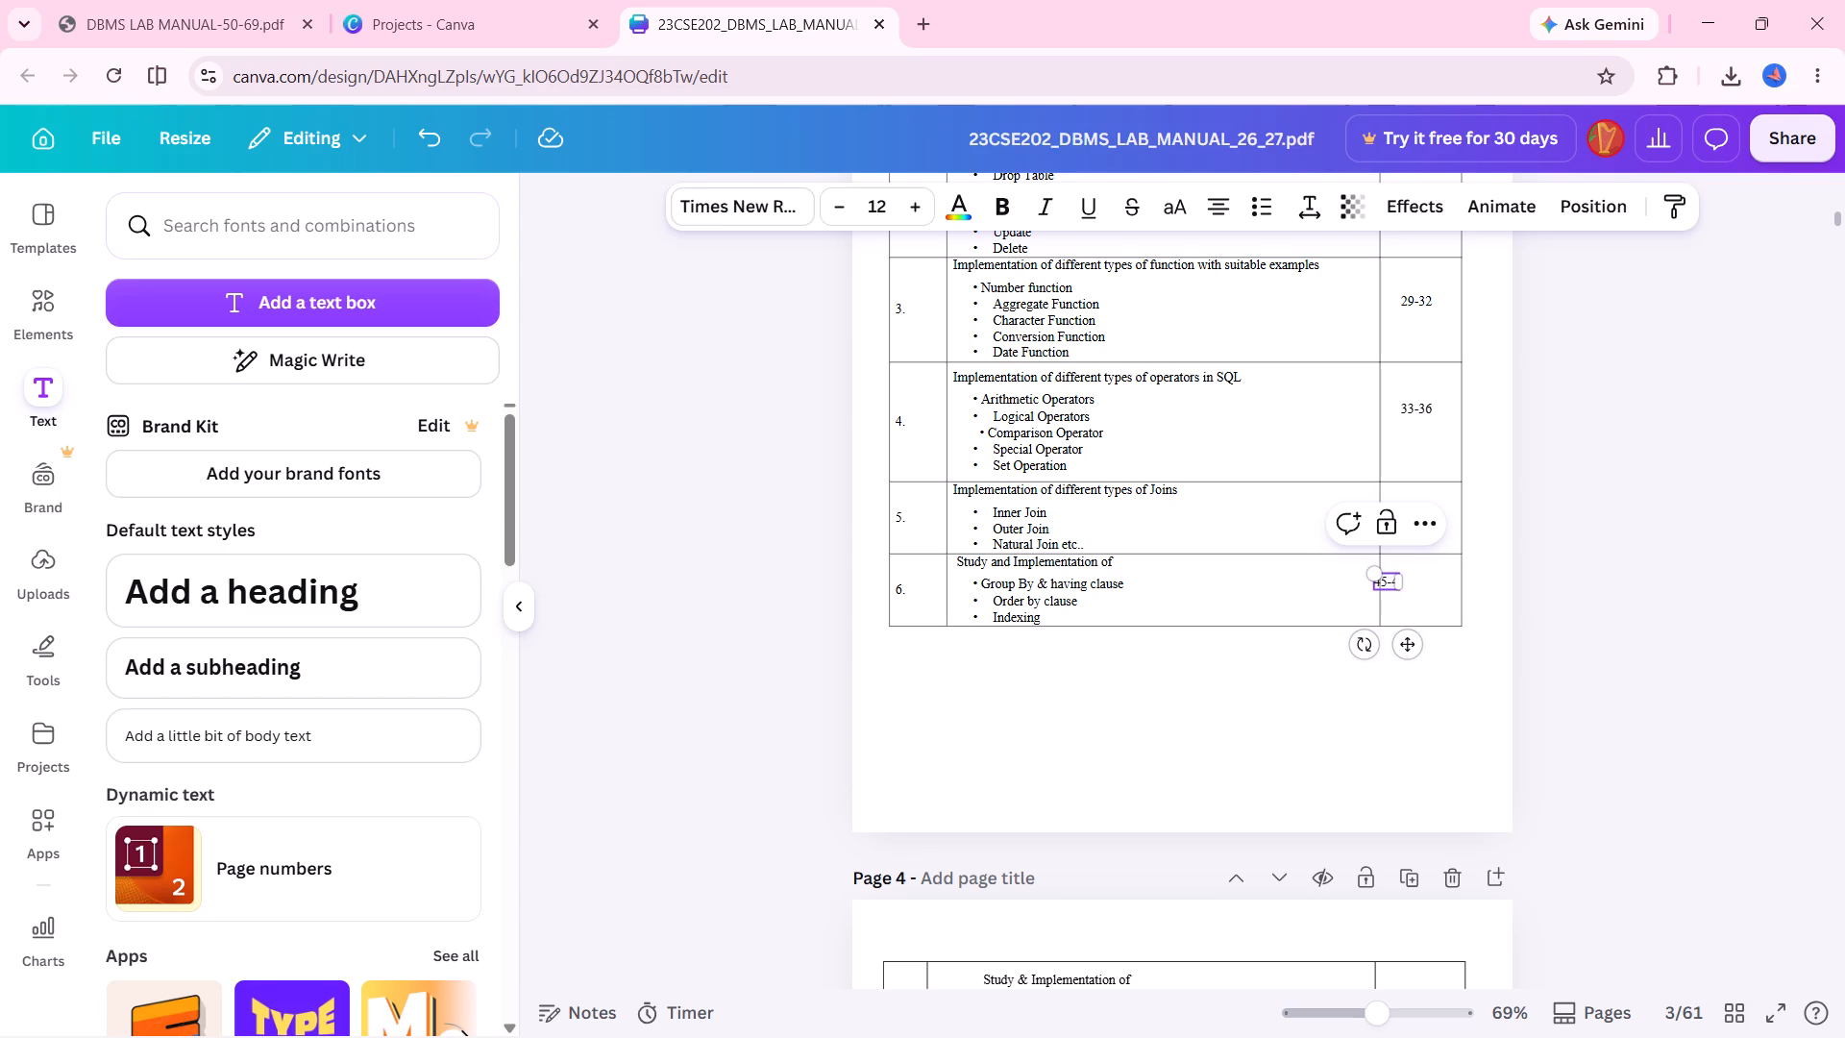
{"action": "key", "text": "8"}
{"action": "left_click_drag", "start_coordinate": [1411, 634], "coordinate": [1438, 637]}
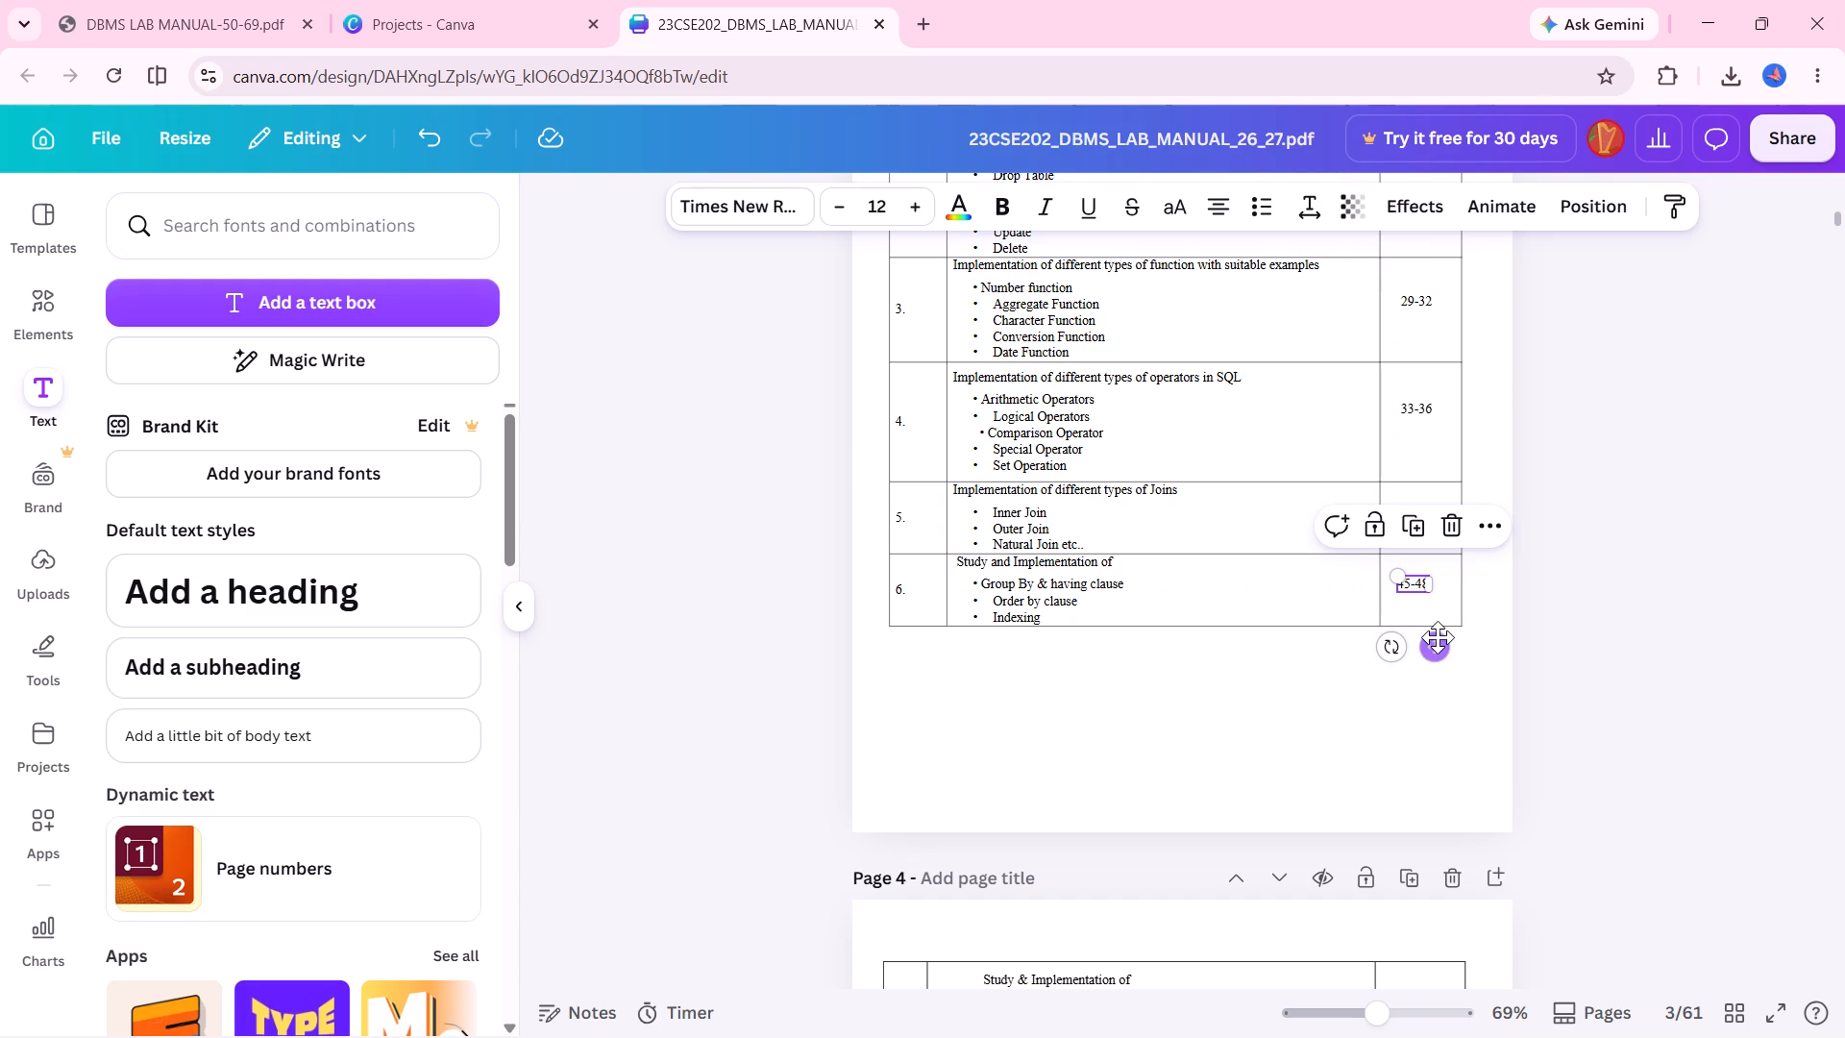
{"action": "left_click", "coordinate": [1423, 682]}
Review the page-number column of the experiments table across pages 3 and 4.
{"action": "scroll", "coordinate": [1423, 677], "scroll_direction": "down", "scroll_amount": 3}
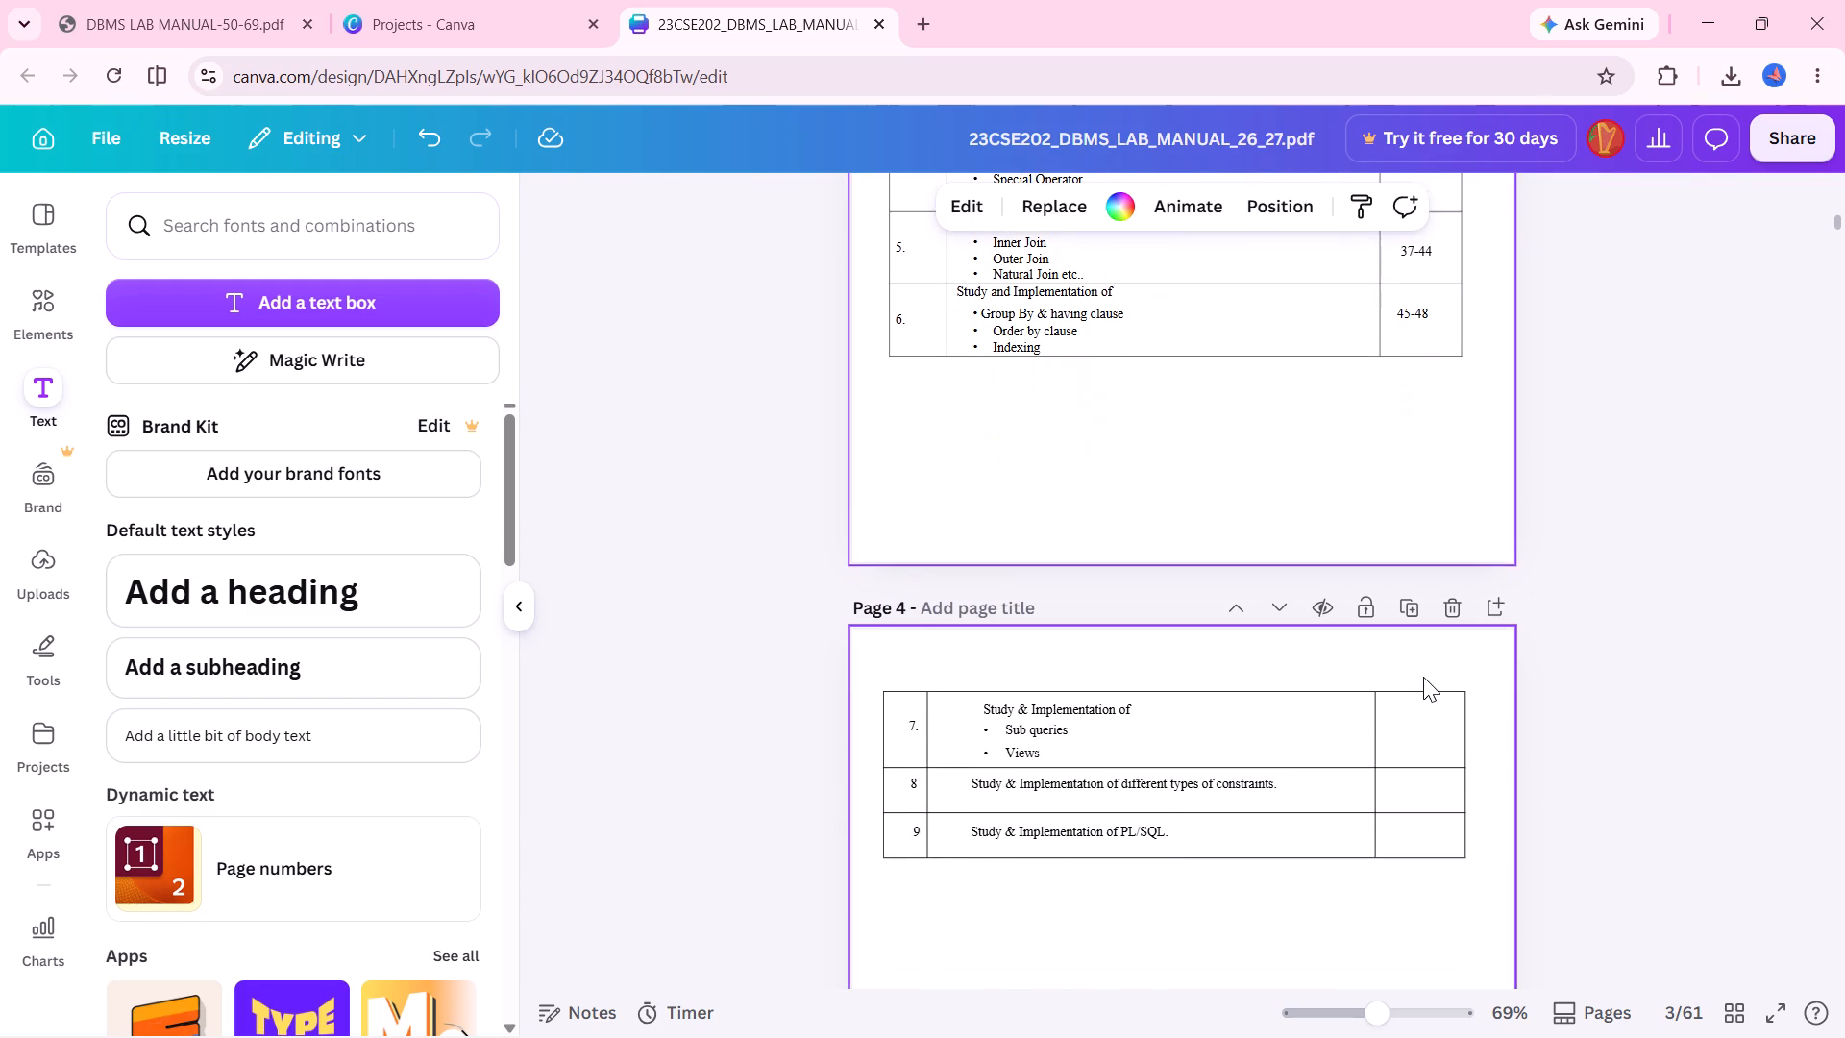
{"action": "scroll", "coordinate": [1423, 677], "scroll_direction": "down", "scroll_amount": 1}
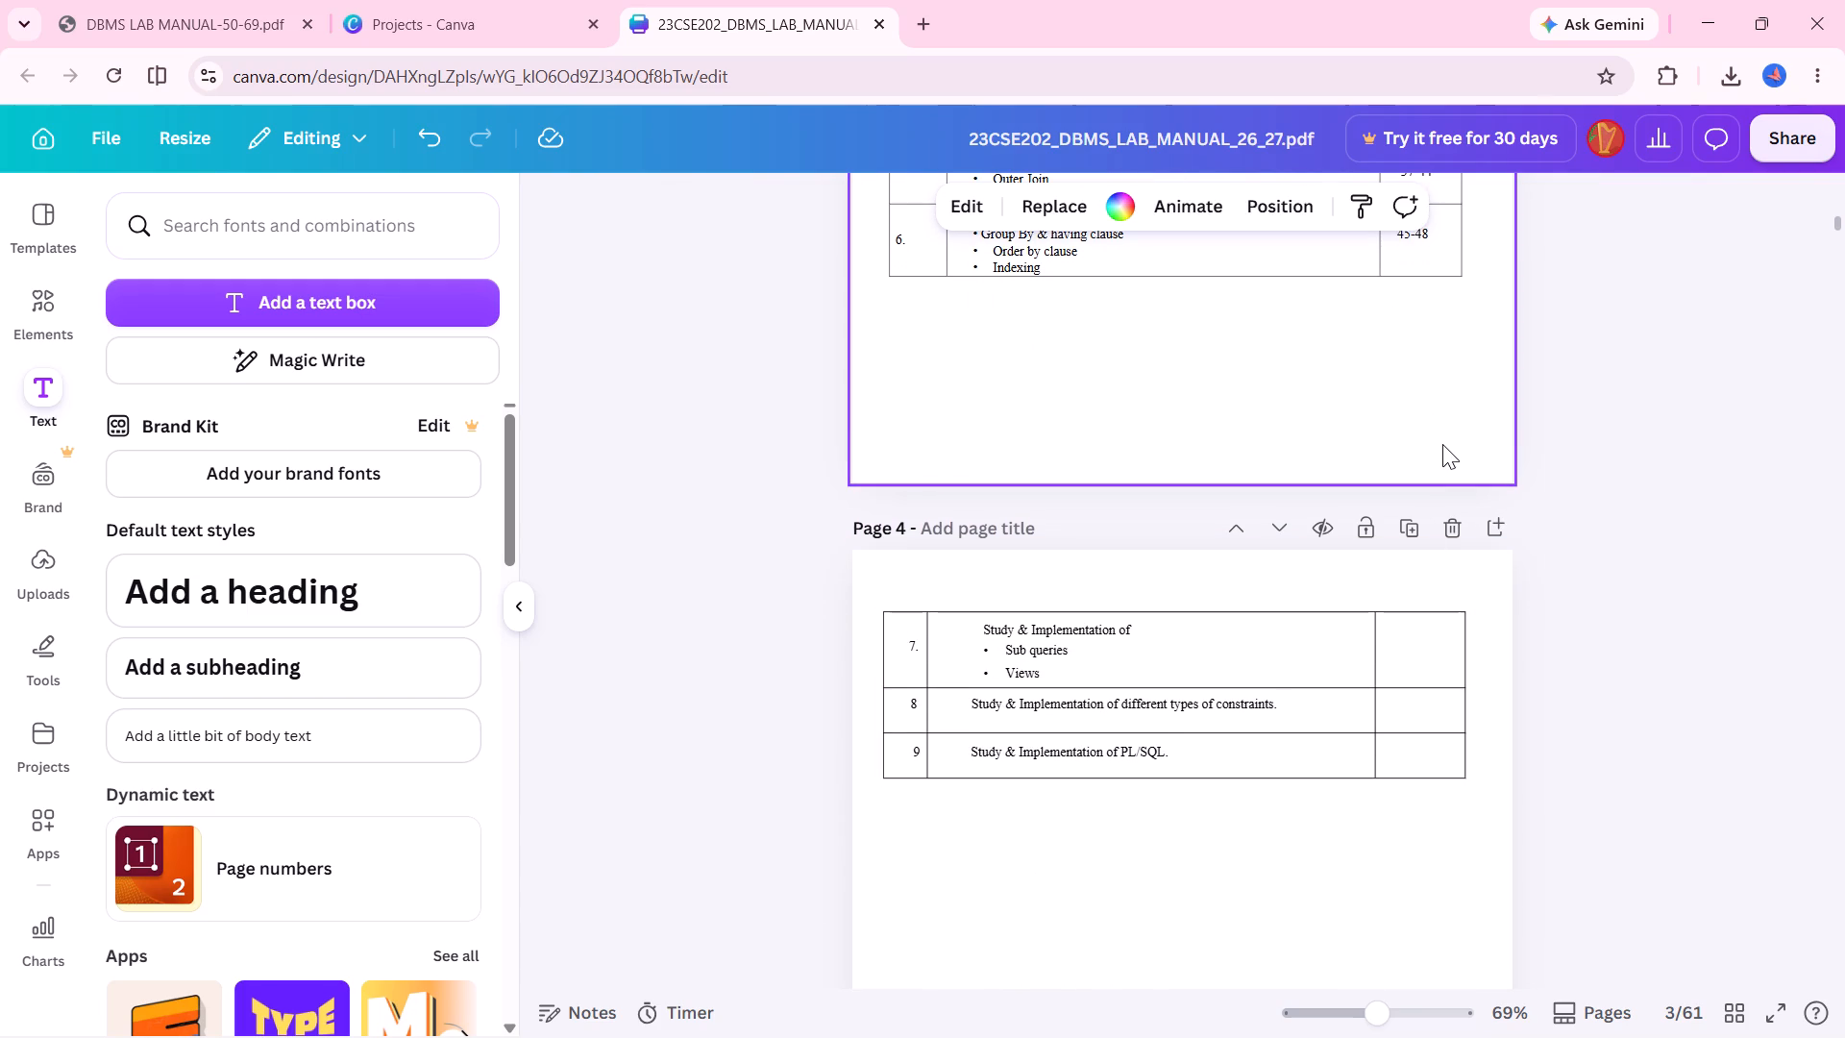
{"action": "scroll", "coordinate": [1444, 433], "scroll_direction": "up", "scroll_amount": 2}
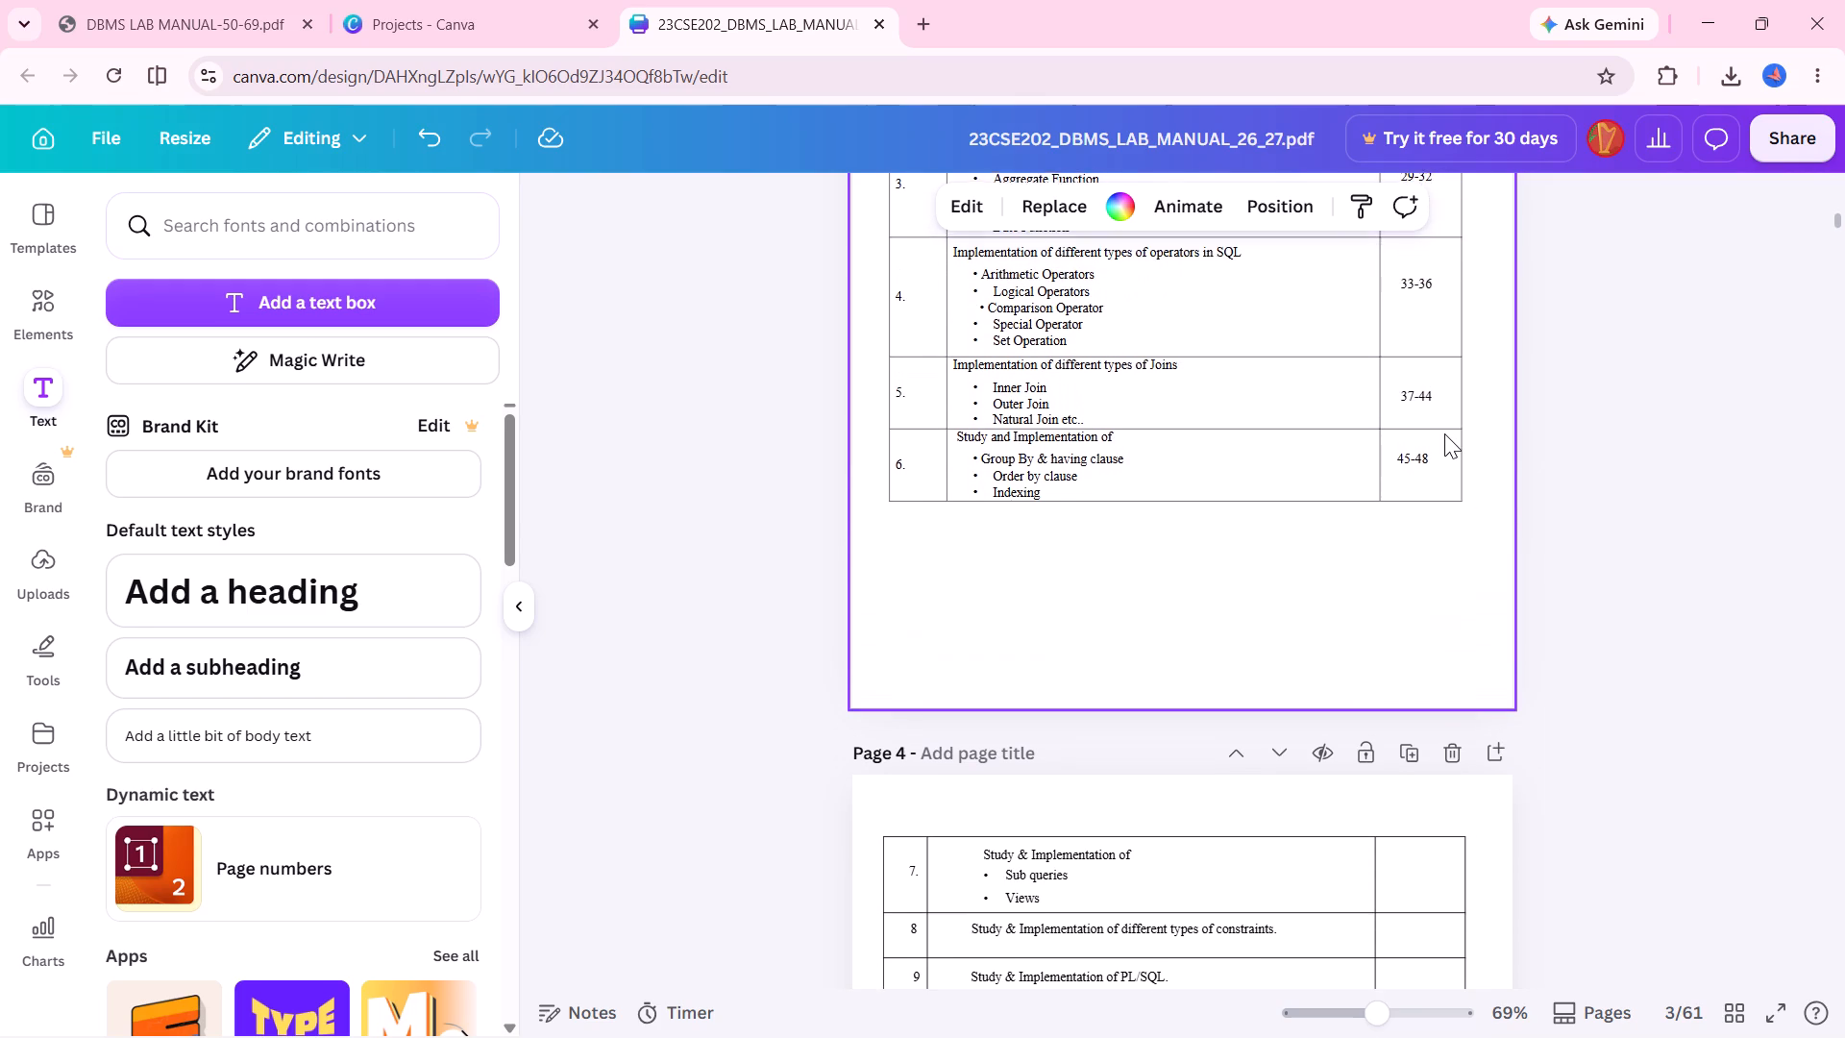
{"action": "scroll", "coordinate": [1444, 433], "scroll_direction": "up", "scroll_amount": 2}
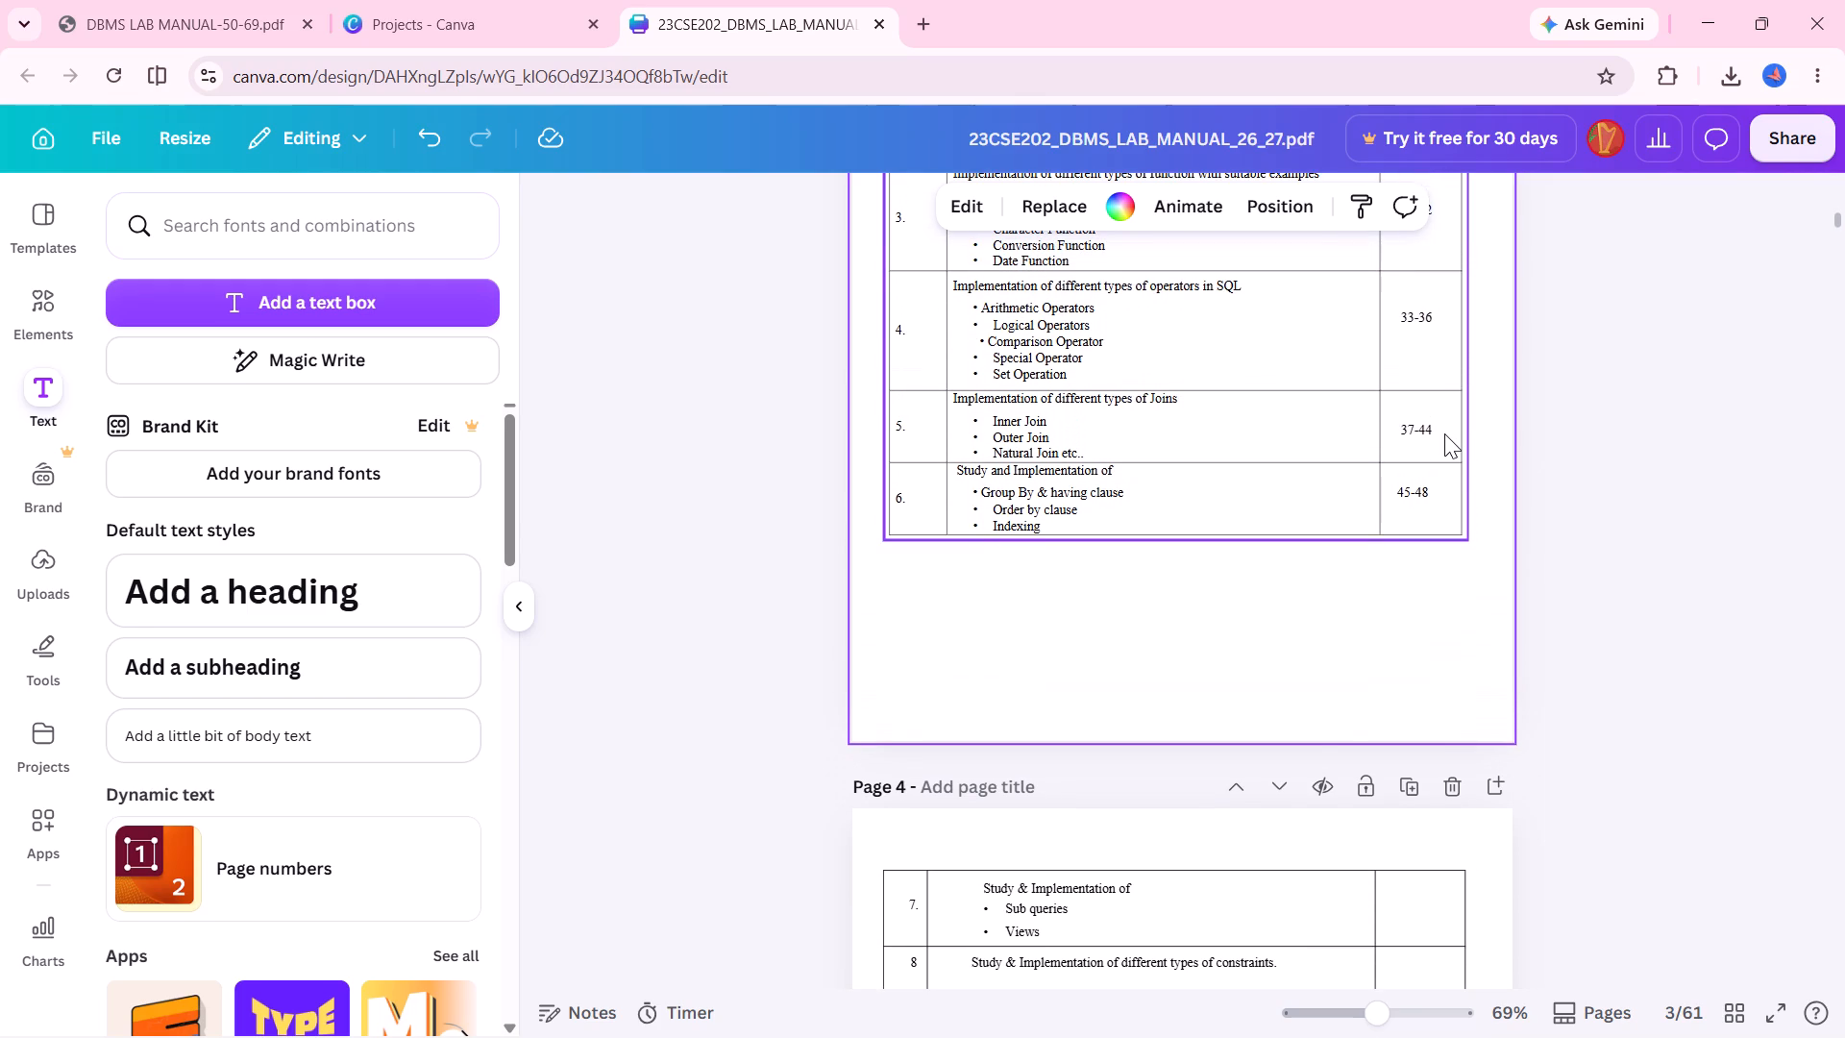
{"action": "scroll", "coordinate": [1444, 433], "scroll_direction": "up", "scroll_amount": 2}
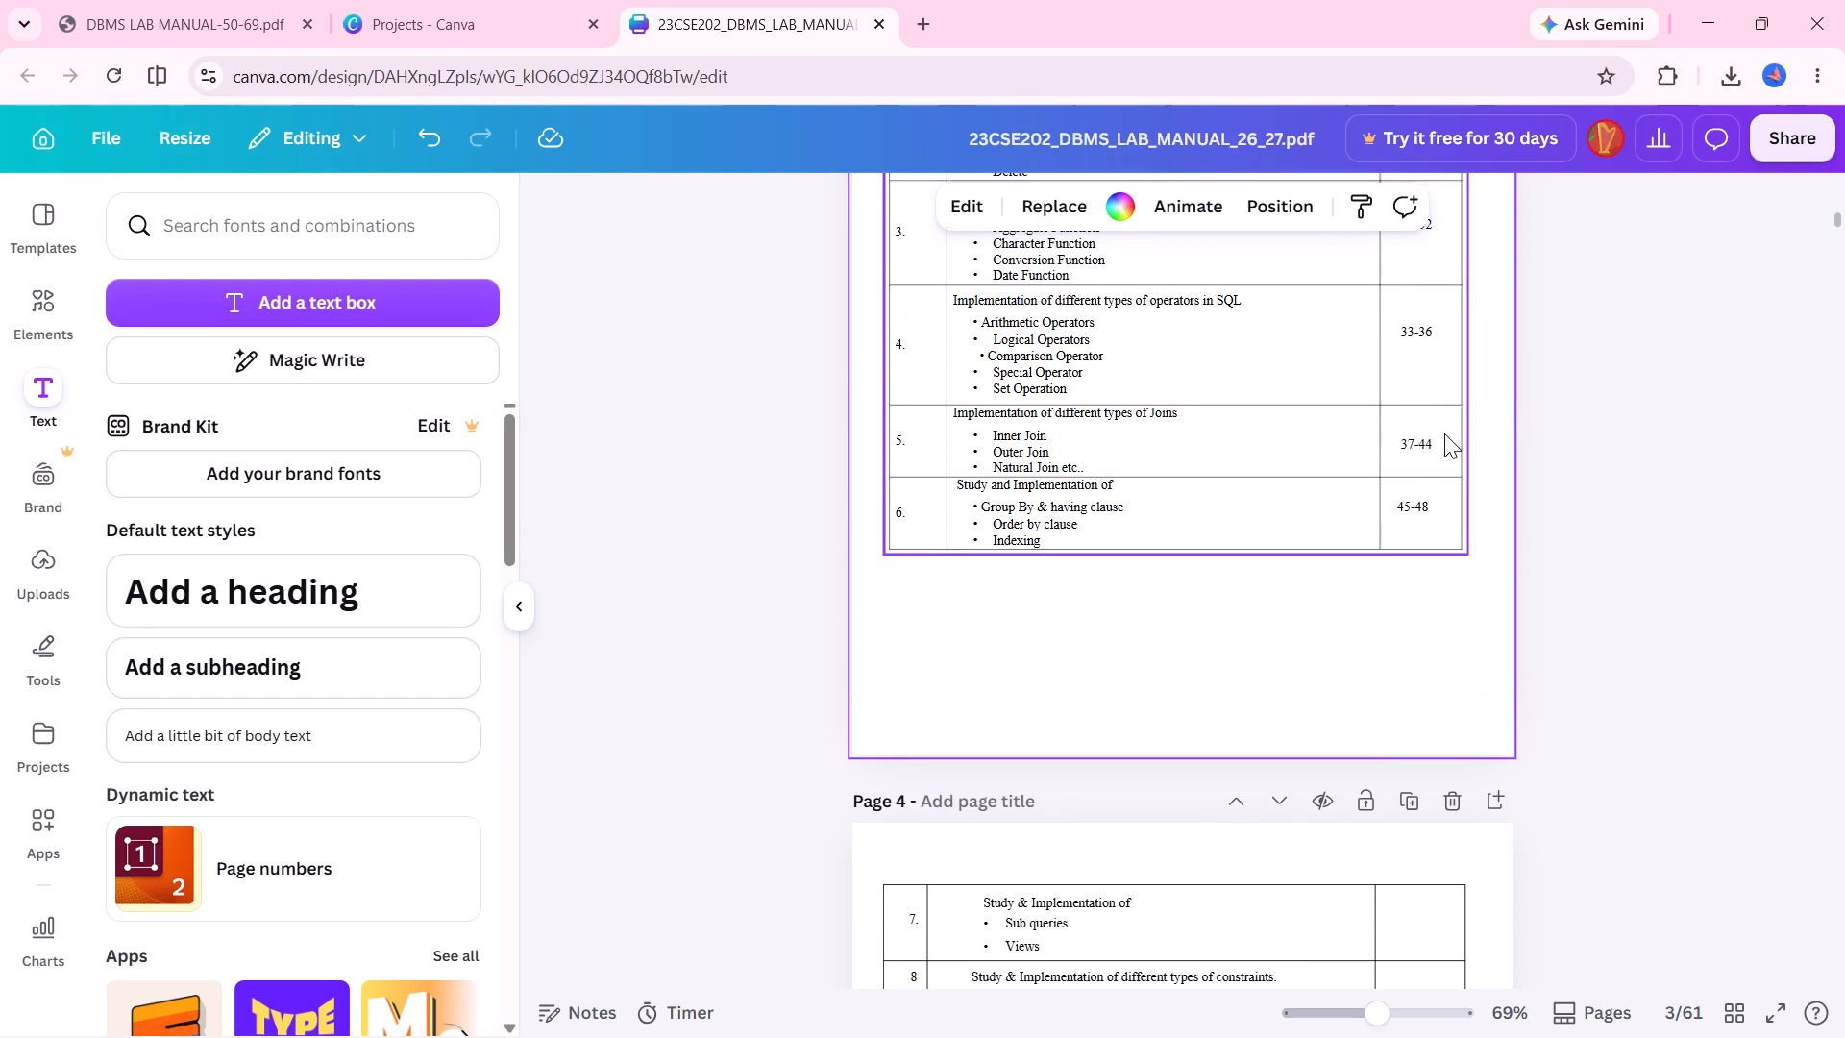
{"action": "scroll", "coordinate": [1444, 433], "scroll_direction": "up", "scroll_amount": 1}
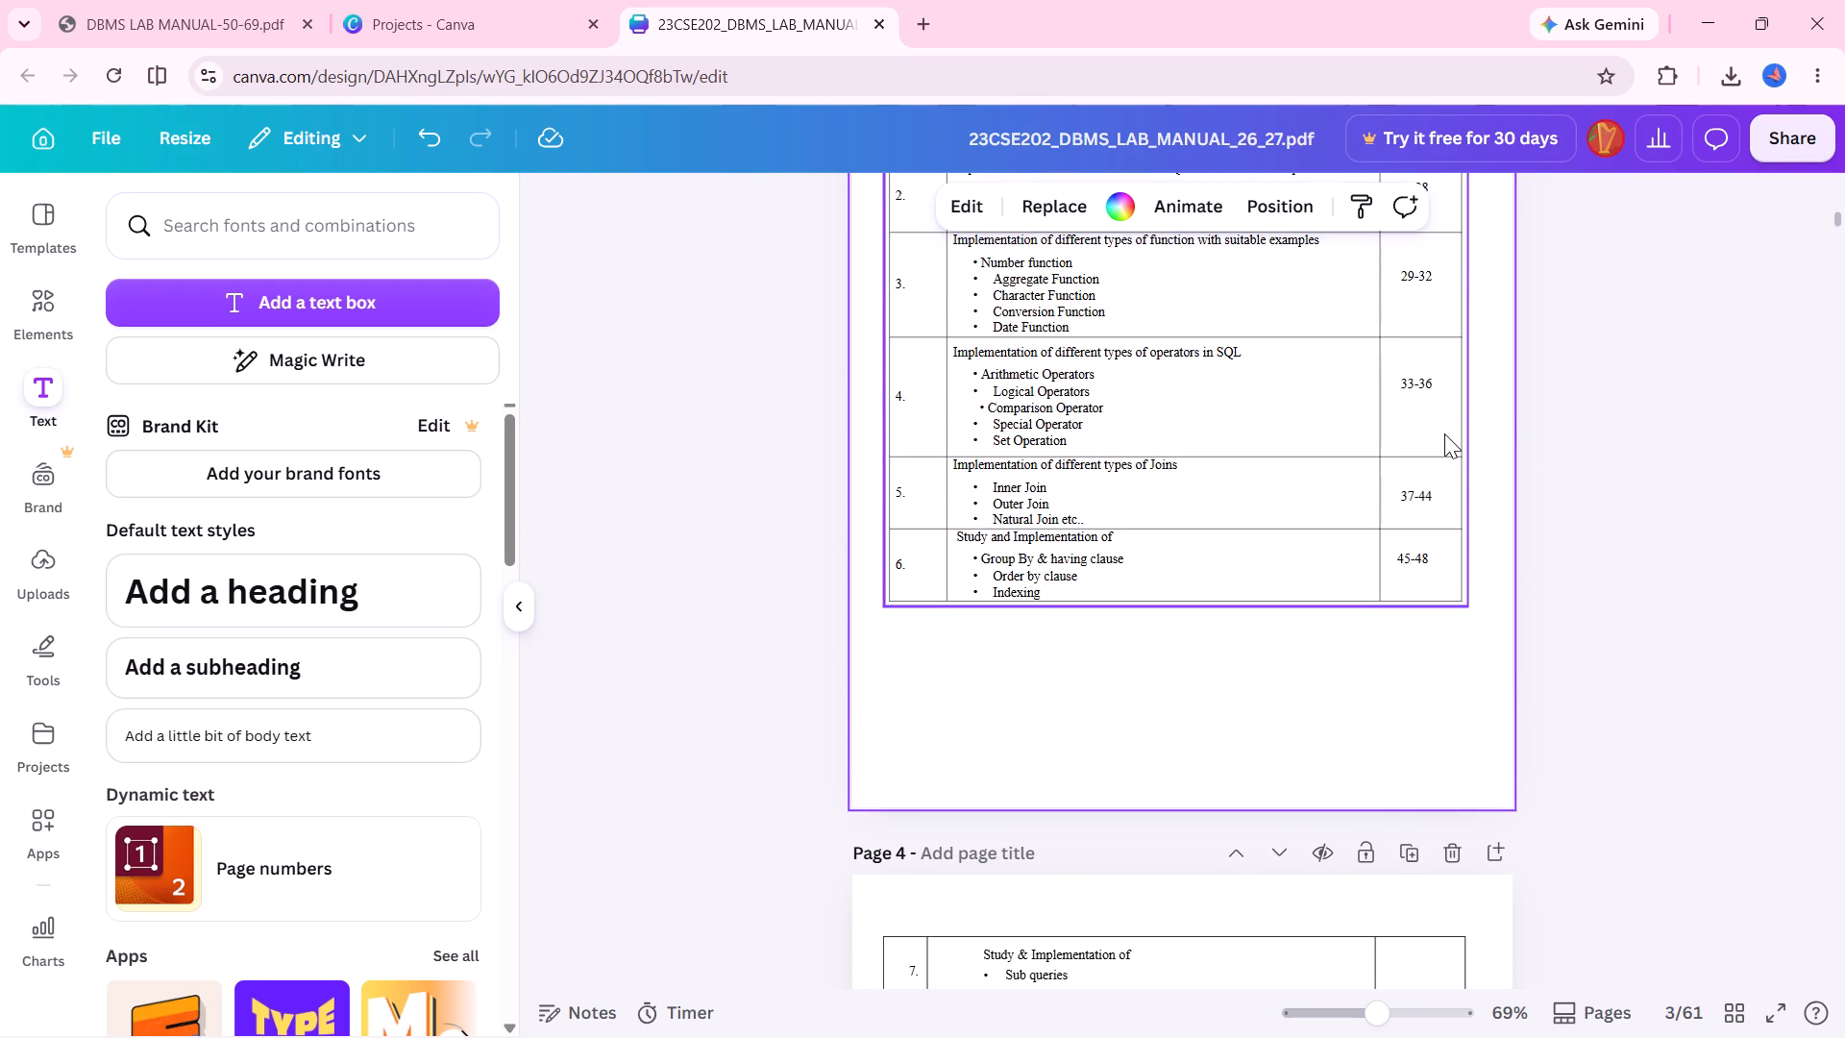